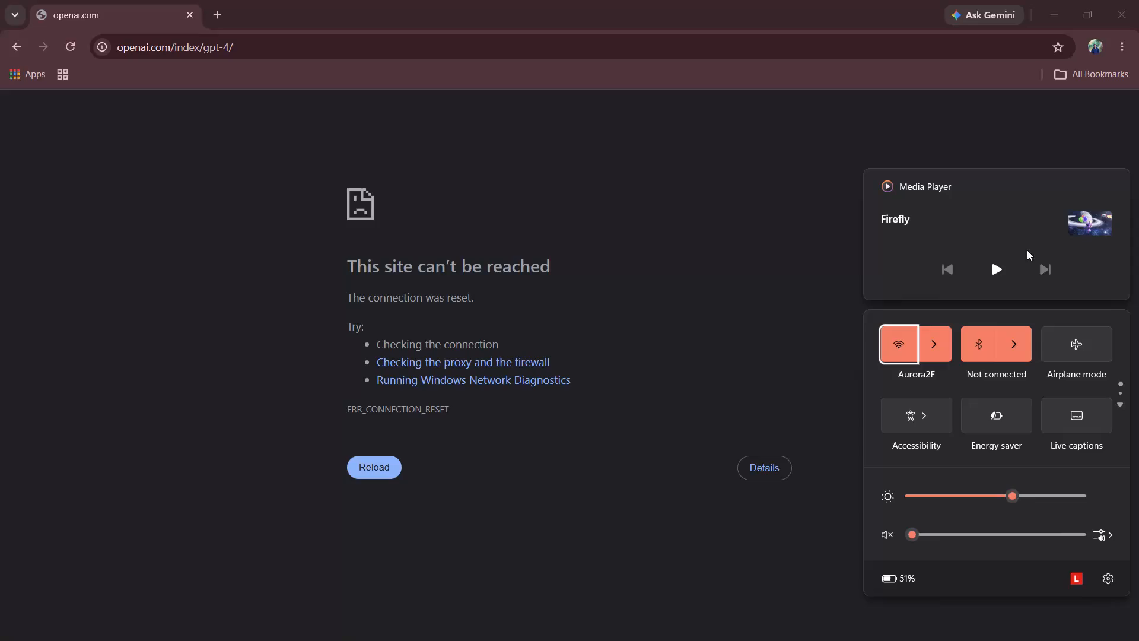
Examine the list of available Wi-Fi networks for an alternative to the current connection.
click(944, 344)
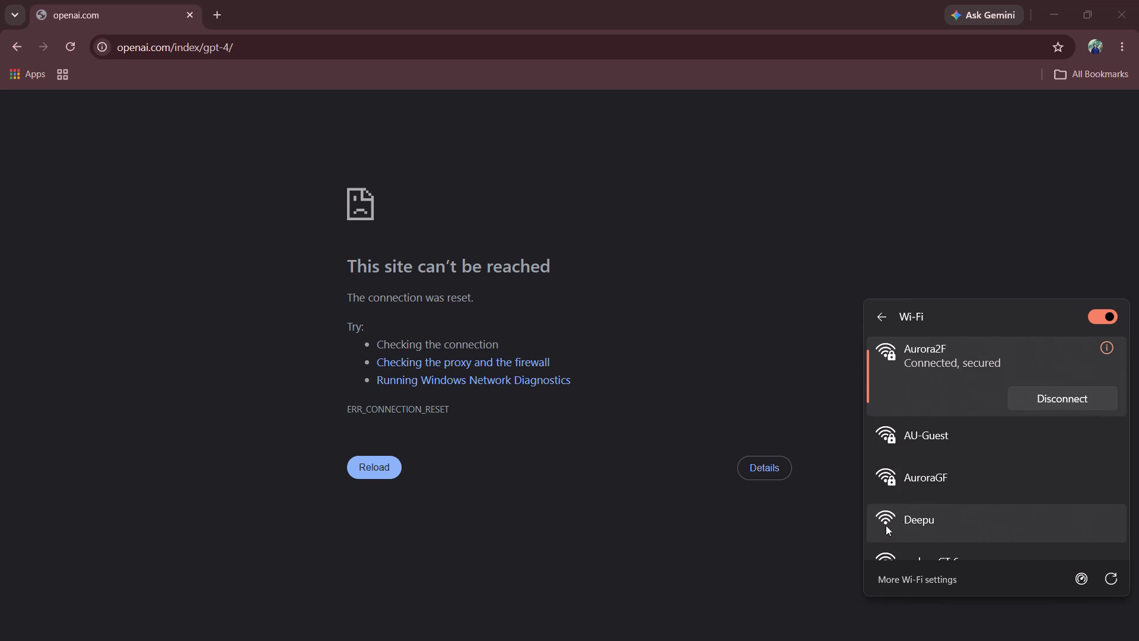
scroll(953, 510, down, 1)
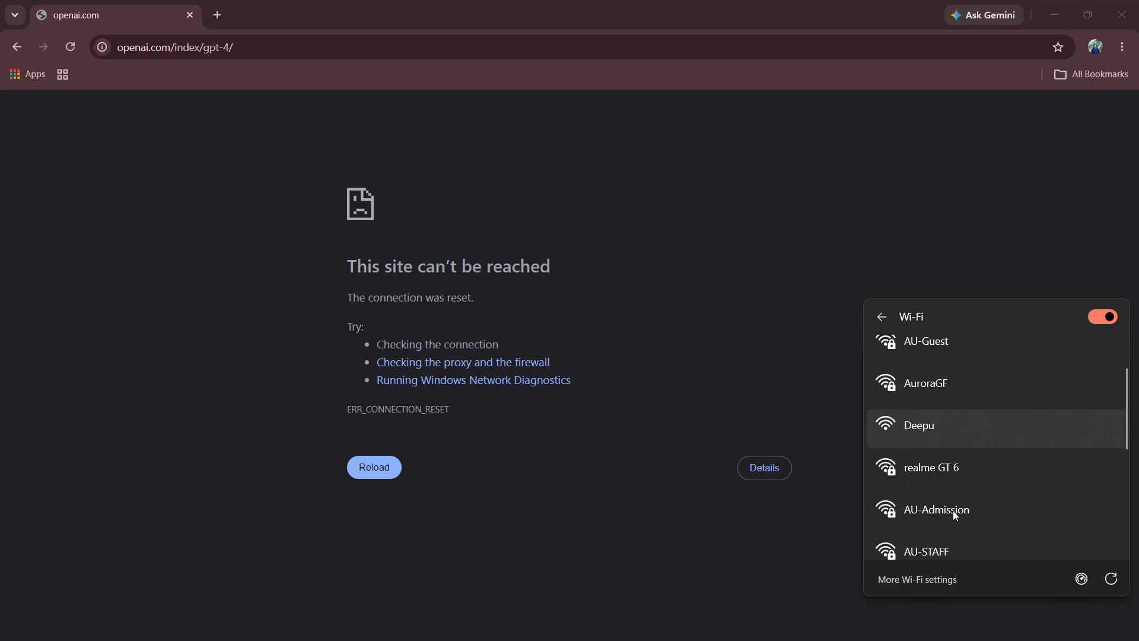
scroll(953, 510, down, 1)
scroll(988, 470, down, 1)
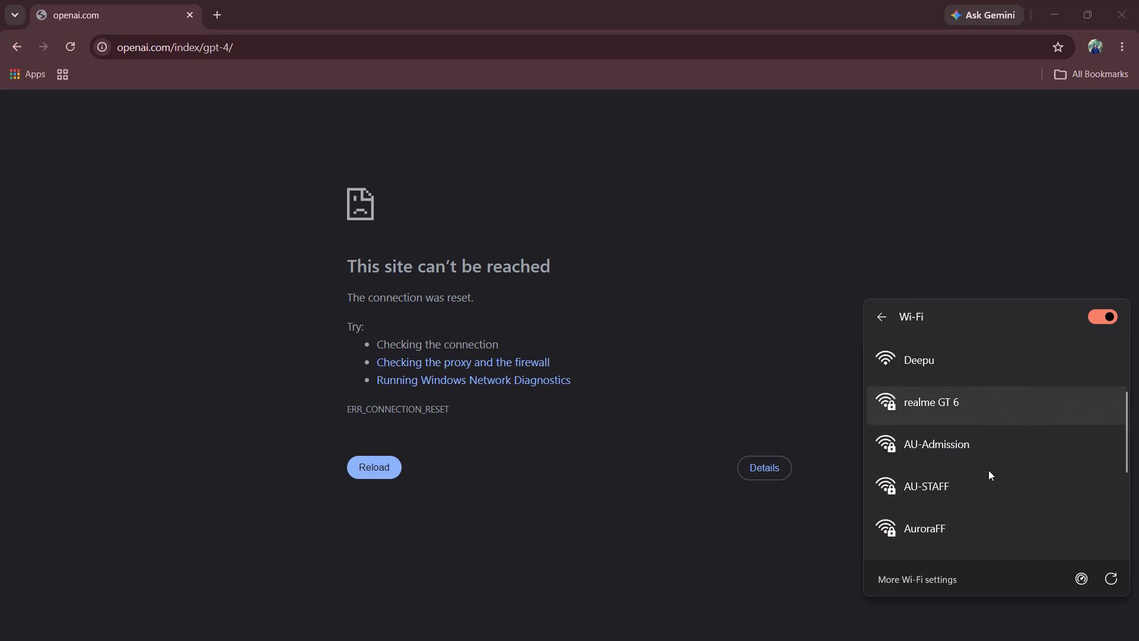
scroll(988, 470, down, 4)
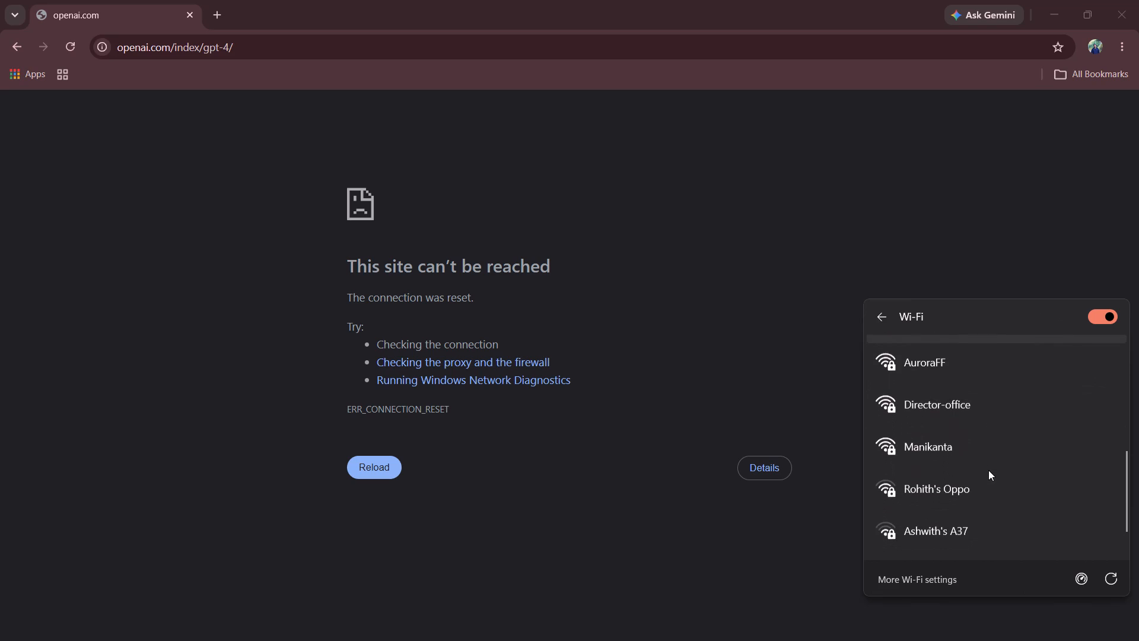
scroll(988, 470, down, 8)
scroll(988, 470, up, 1)
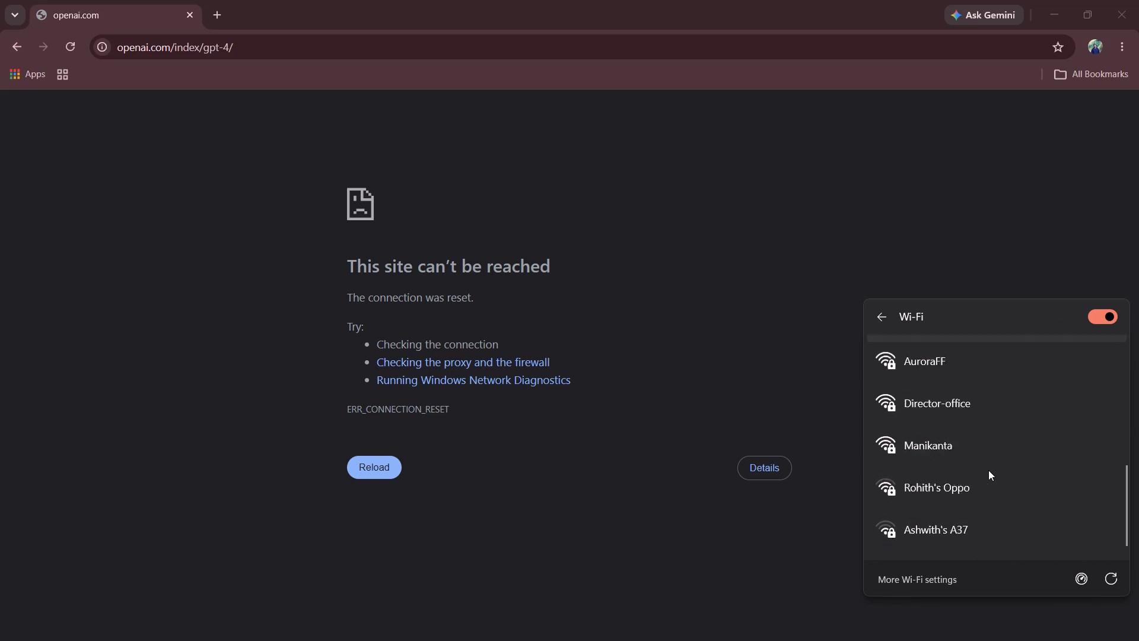
scroll(988, 470, up, 7)
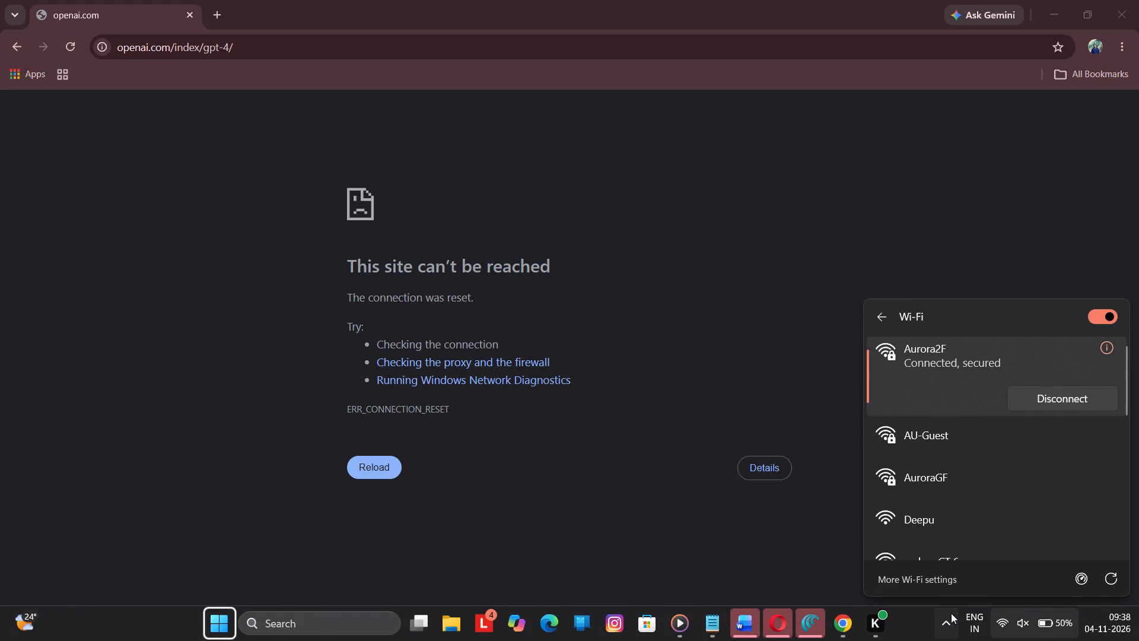
key(super+a)
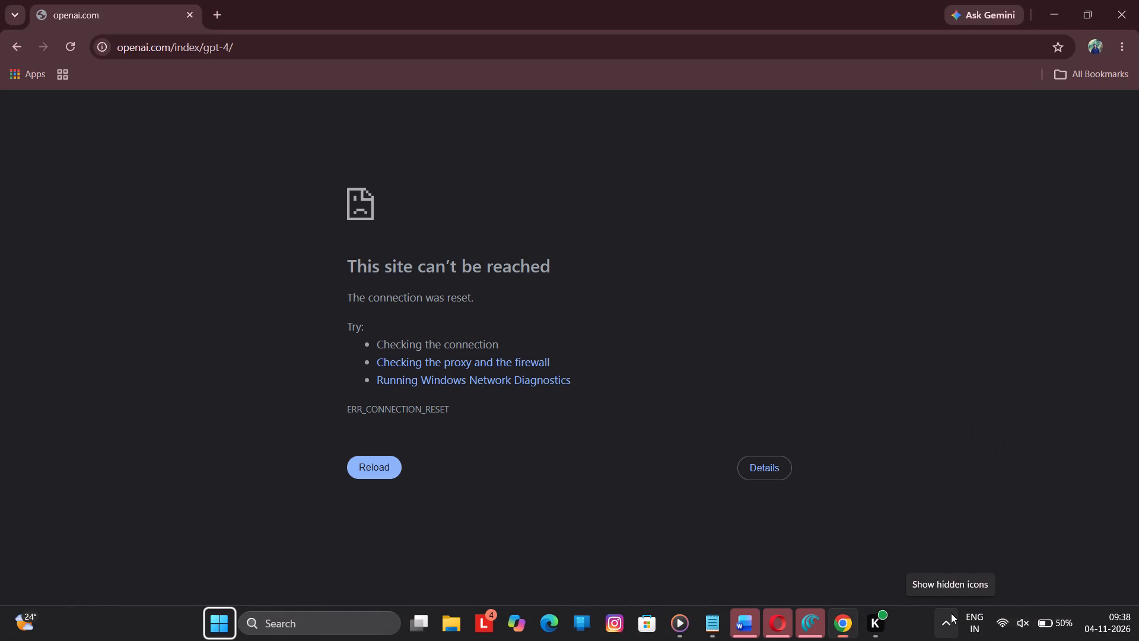
Connect to the AndroidAP_9906 Wi-Fi network with automatic connection enabled.
key(super+a)
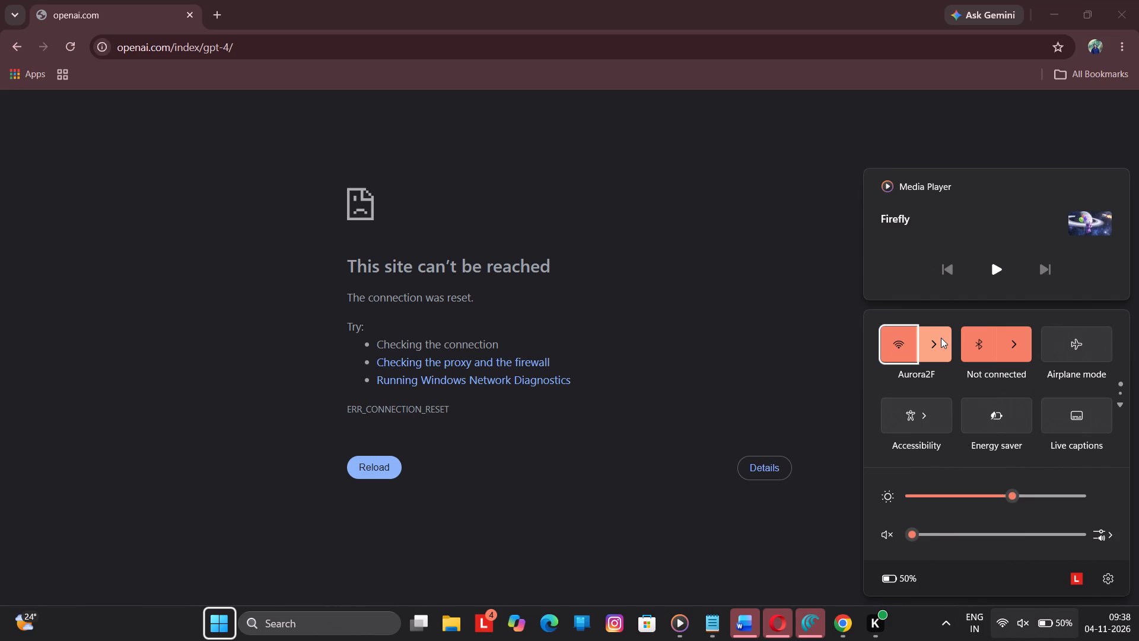
click(941, 338)
scroll(947, 443, down, 2)
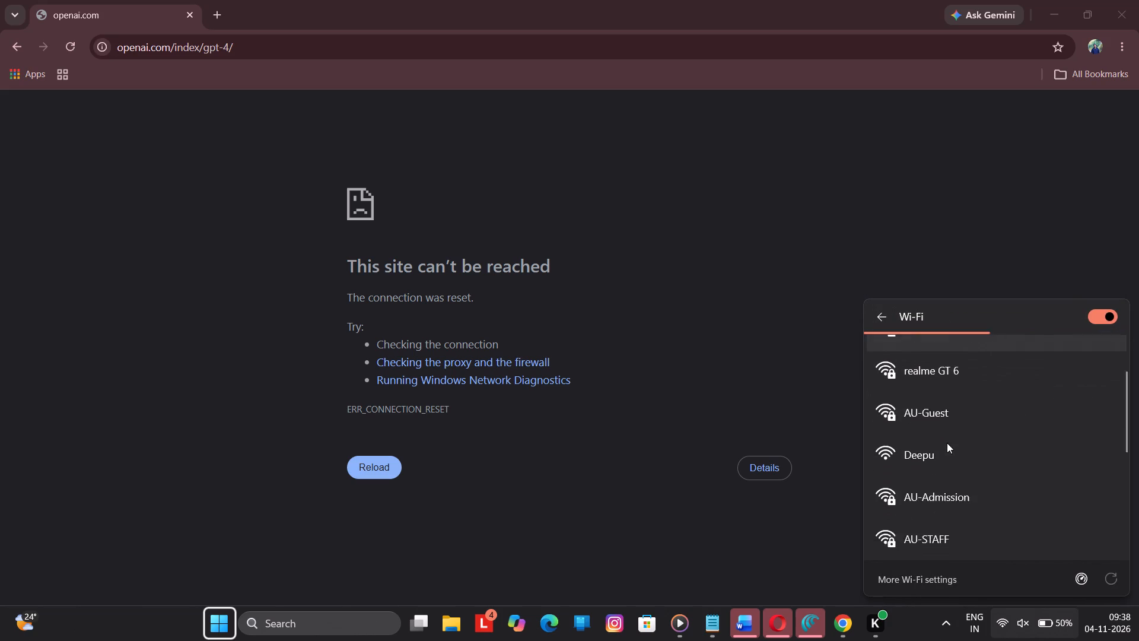
scroll(947, 443, down, 2)
scroll(947, 443, up, 3)
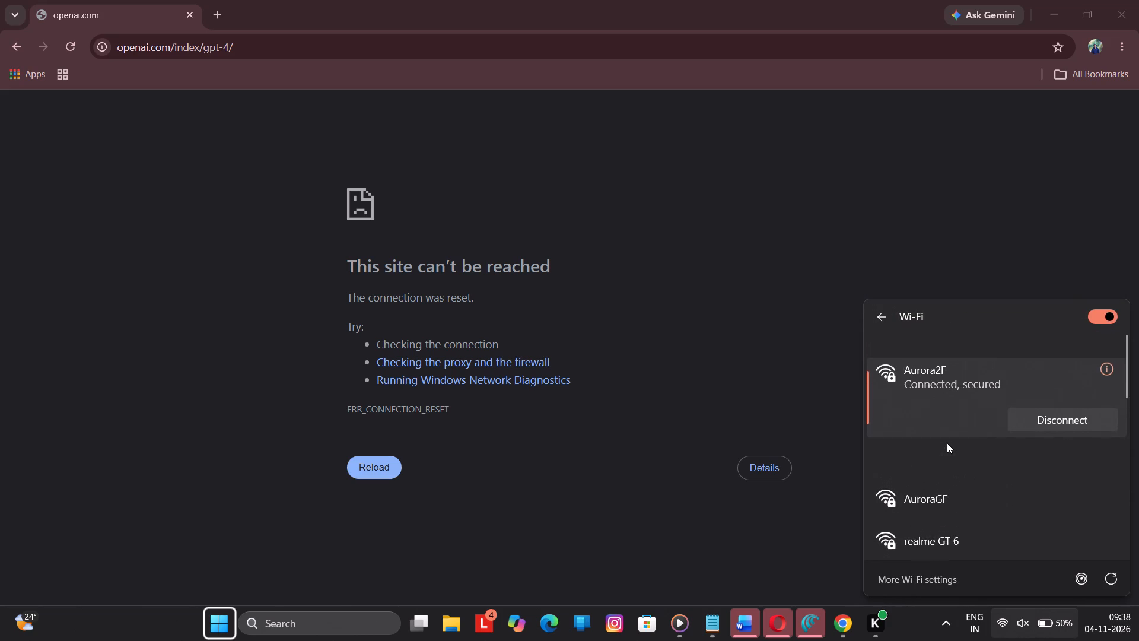
scroll(947, 443, up, 1)
click(946, 452)
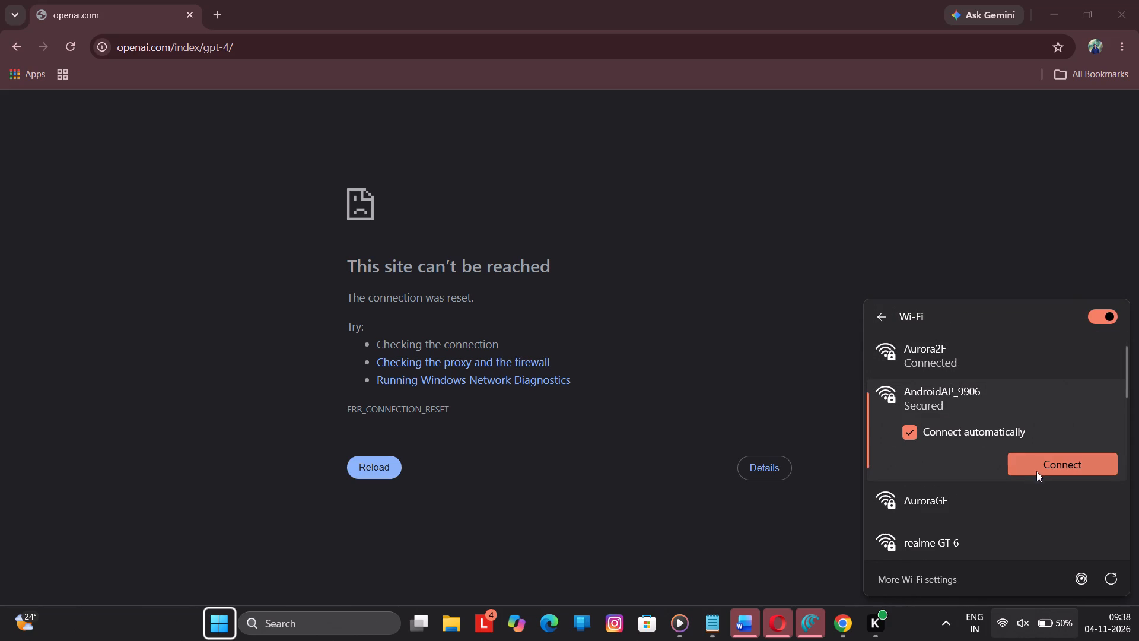
click(1042, 467)
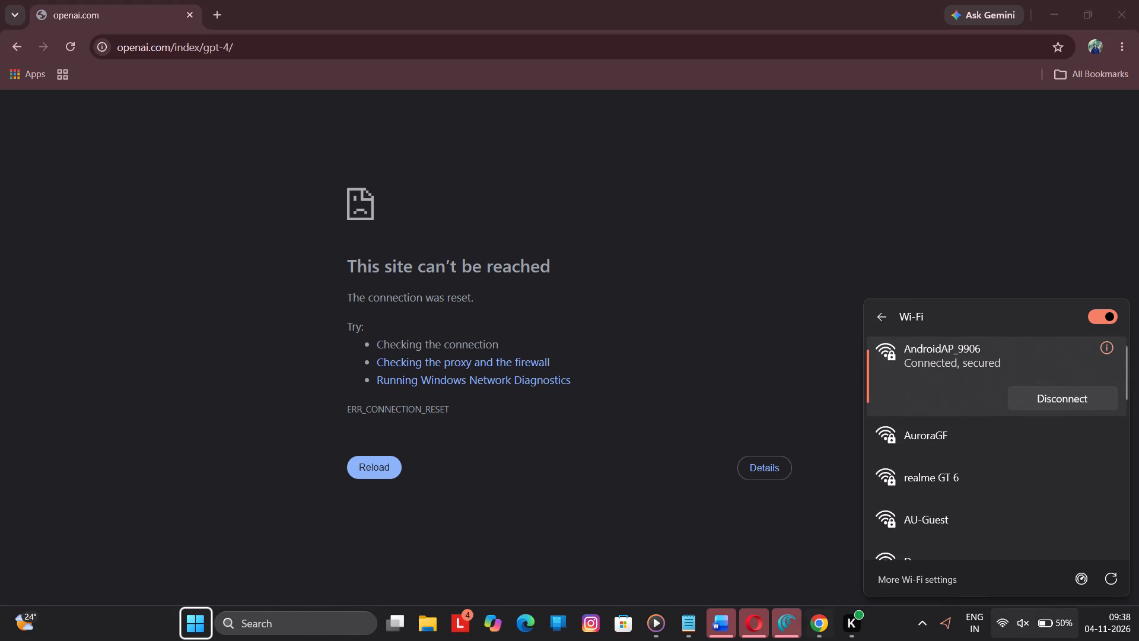
Switch to the recovered ADS lab Report 2 document in Word and maximize its window.
click(712, 621)
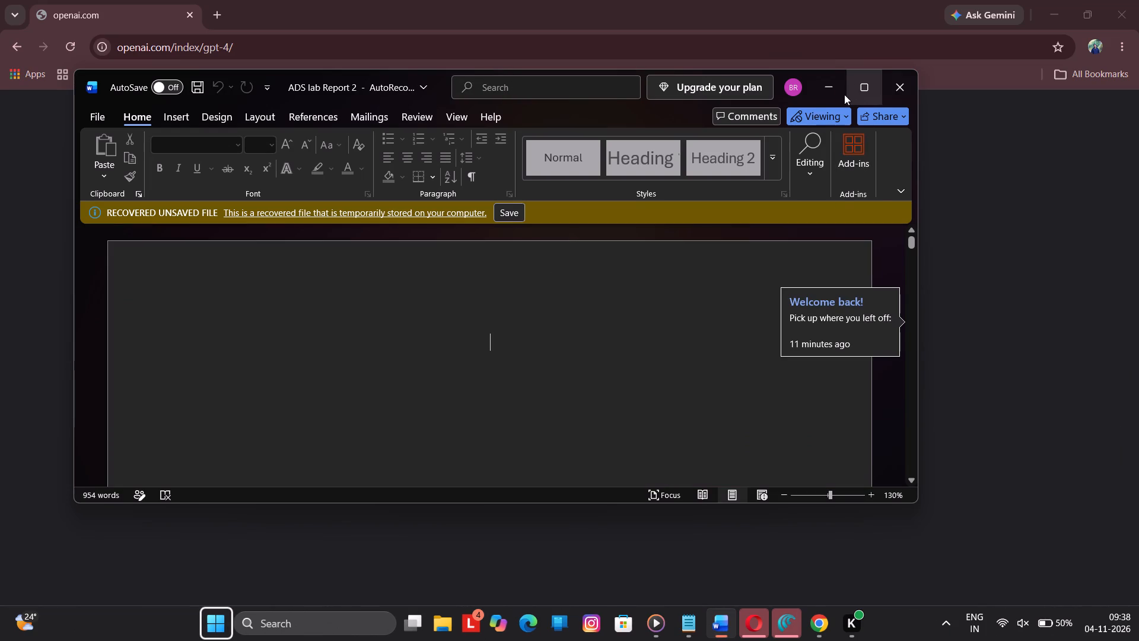
click(861, 87)
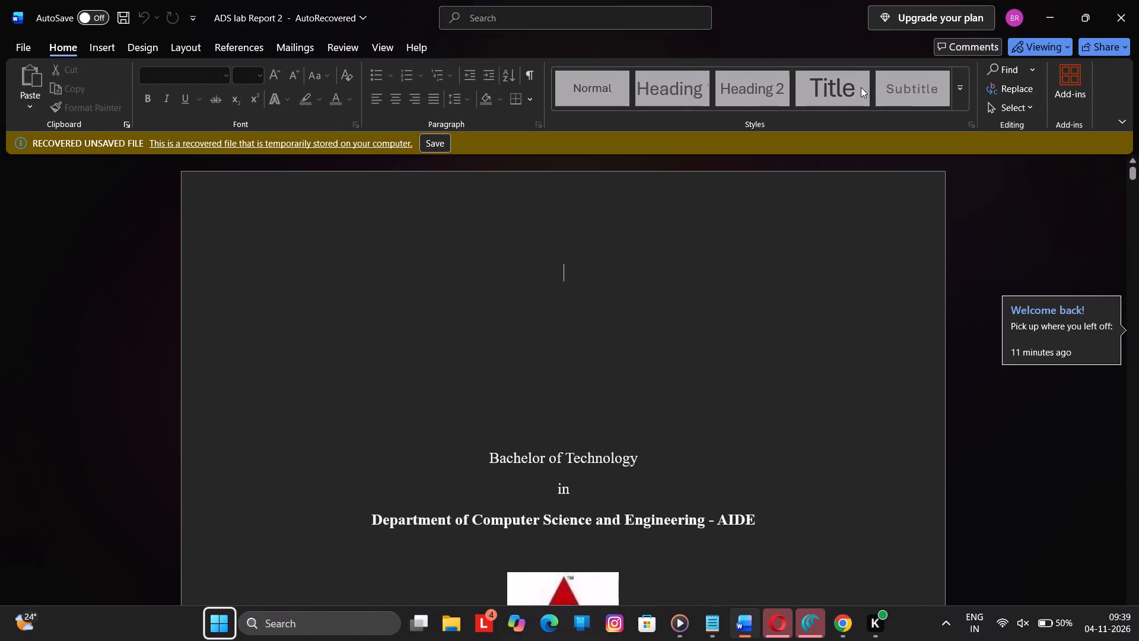
Look through the lab report from the cover page to the Delete Head of the Linked List output screenshot.
scroll(762, 461, down, 9)
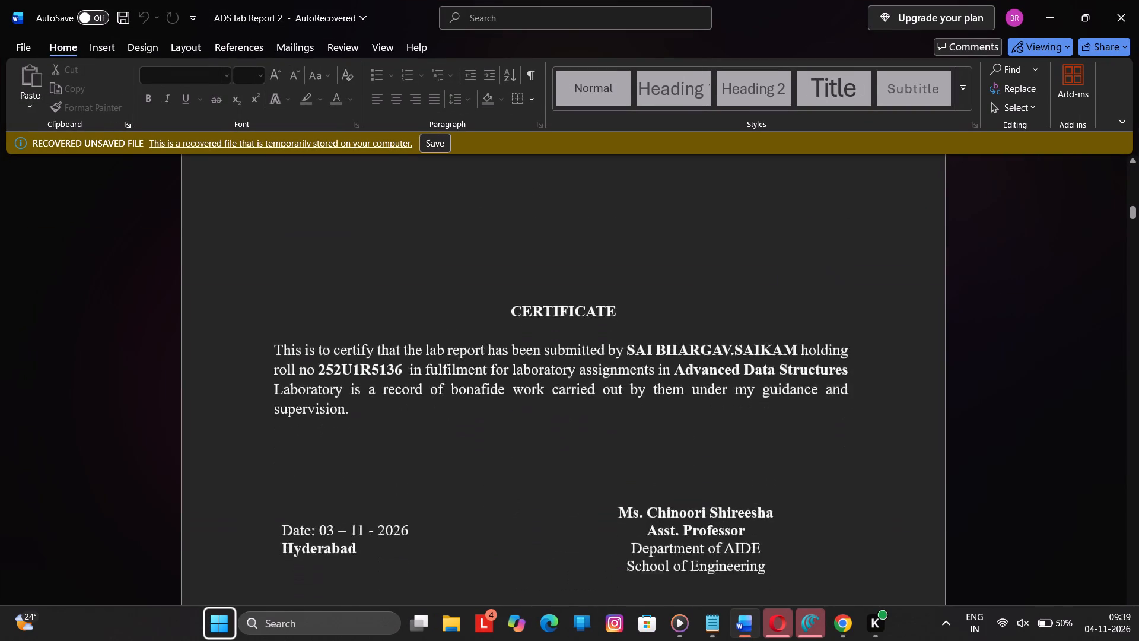
scroll(762, 461, down, 7)
scroll(762, 461, up, 1)
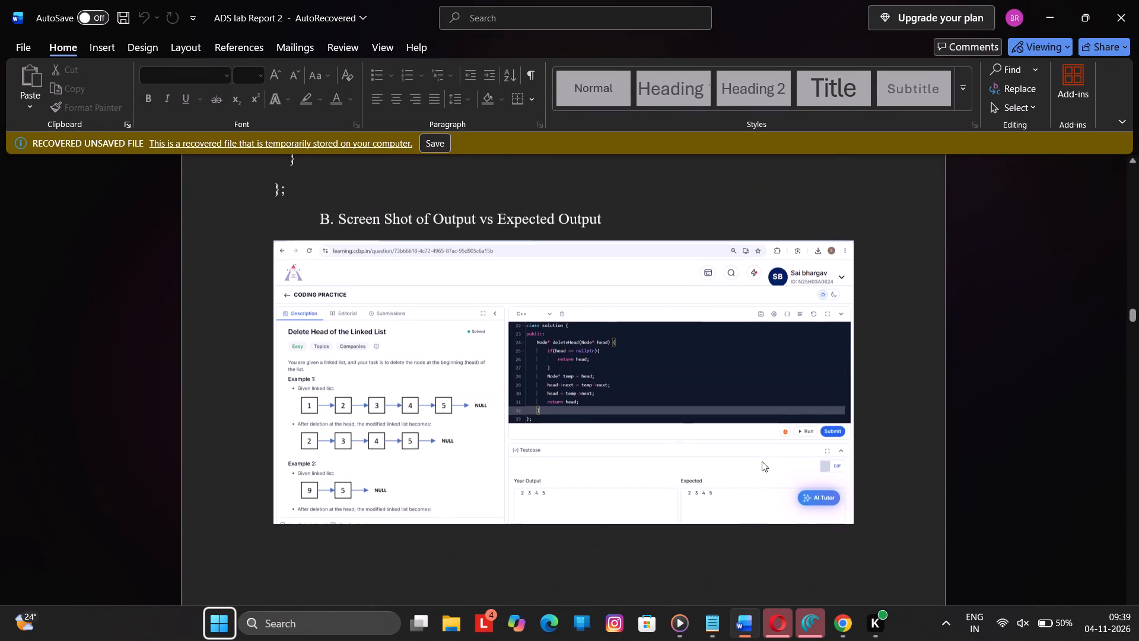
scroll(762, 461, up, 1)
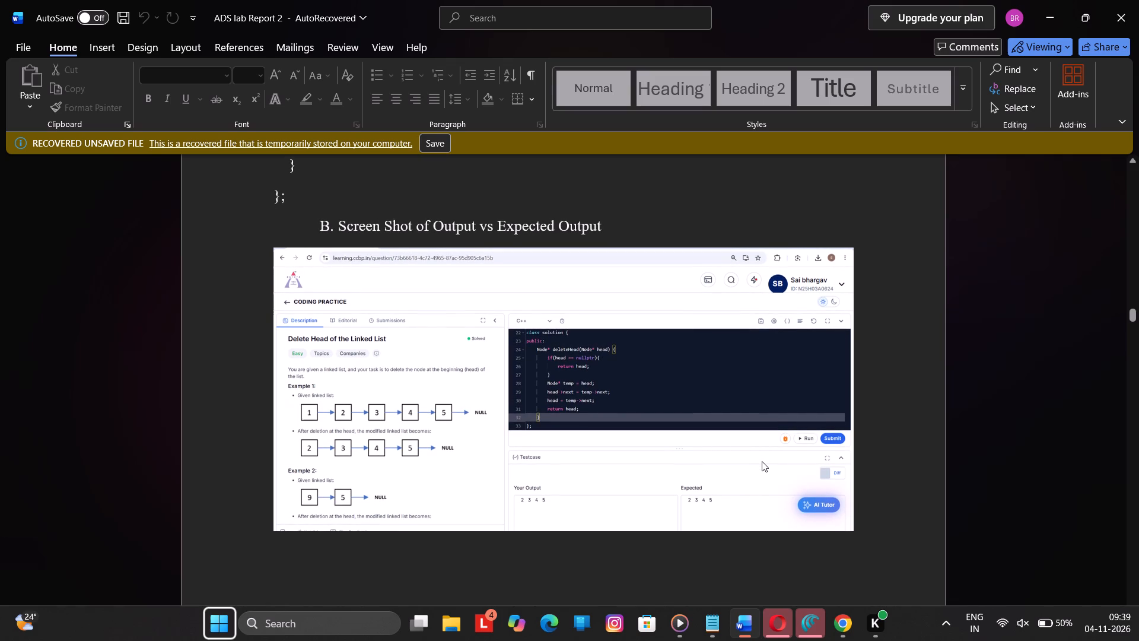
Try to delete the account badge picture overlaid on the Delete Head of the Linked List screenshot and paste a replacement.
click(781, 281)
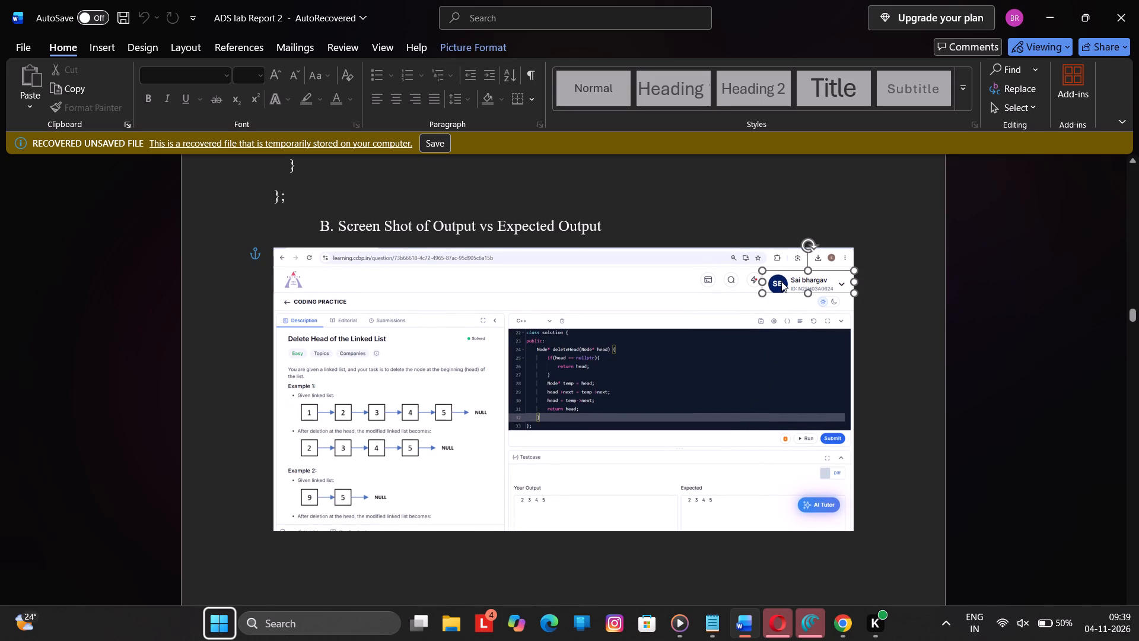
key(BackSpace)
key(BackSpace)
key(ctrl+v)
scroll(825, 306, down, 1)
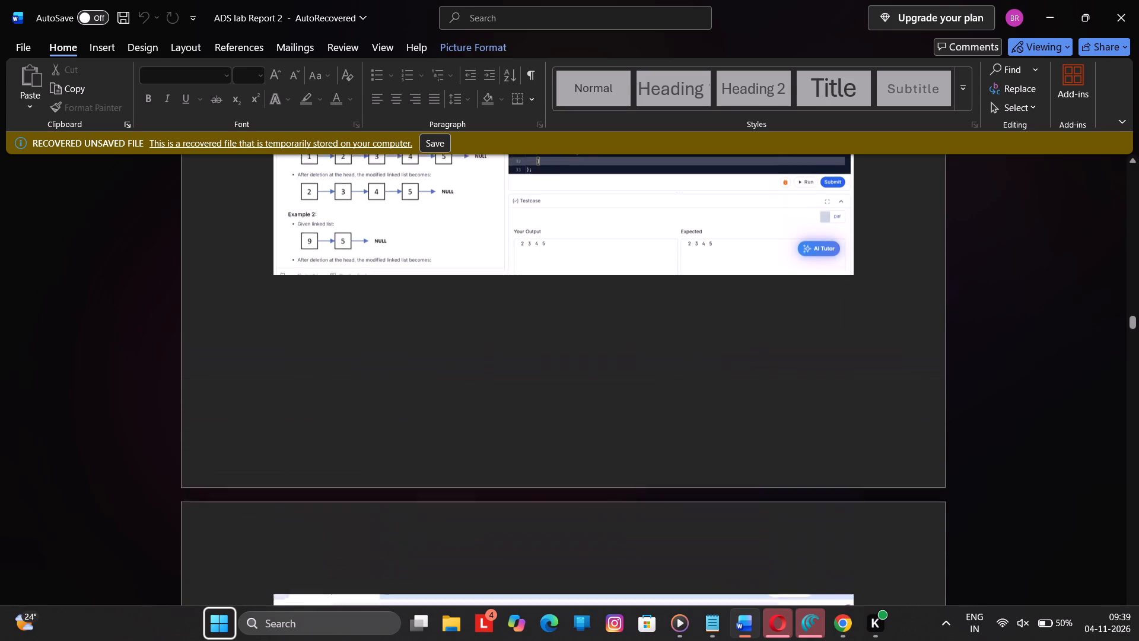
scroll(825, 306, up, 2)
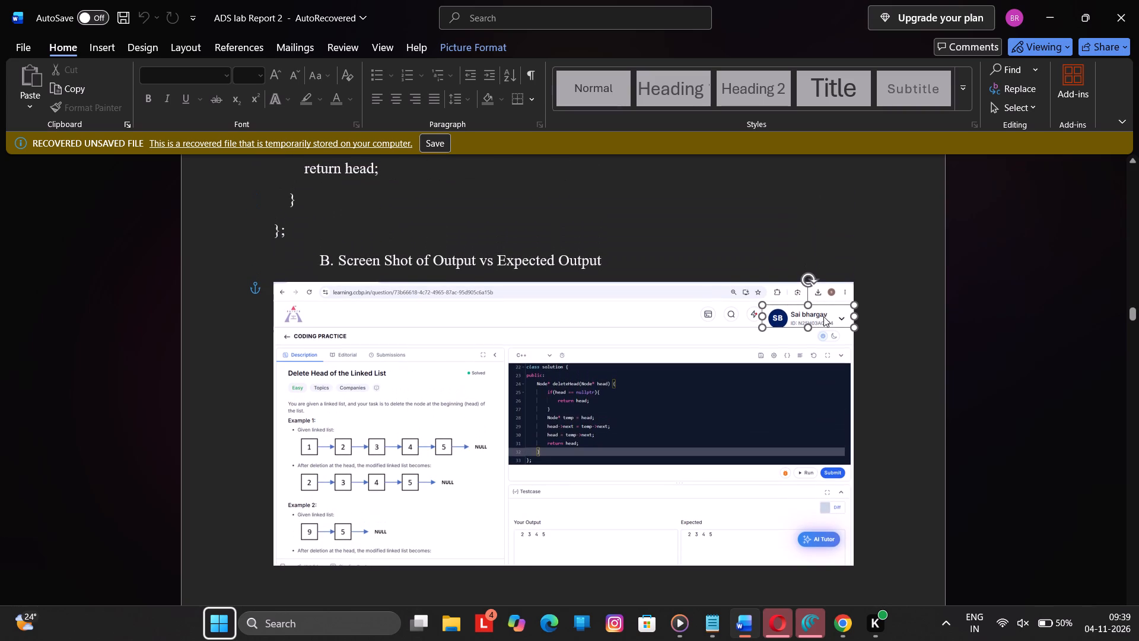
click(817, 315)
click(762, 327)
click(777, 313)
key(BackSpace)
Look through the rest of the report and check the account badges in the remaining output screenshots, ending at Search Element.
scroll(756, 459, down, 3)
scroll(756, 459, right, 1)
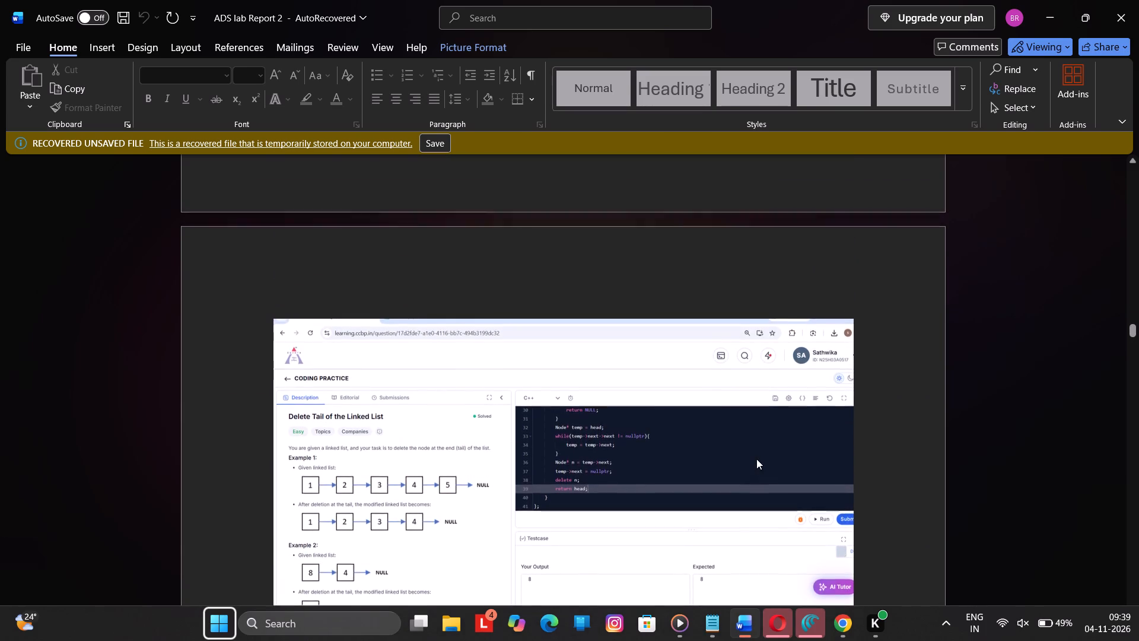
scroll(756, 459, right, 1)
scroll(756, 459, down, 6)
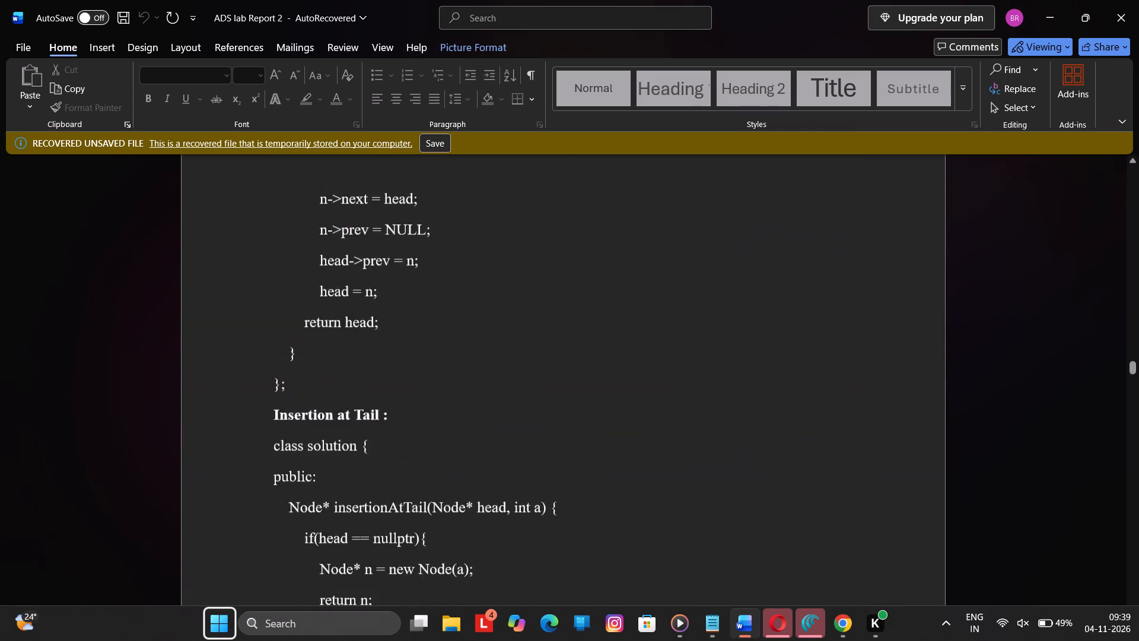
scroll(756, 459, down, 11)
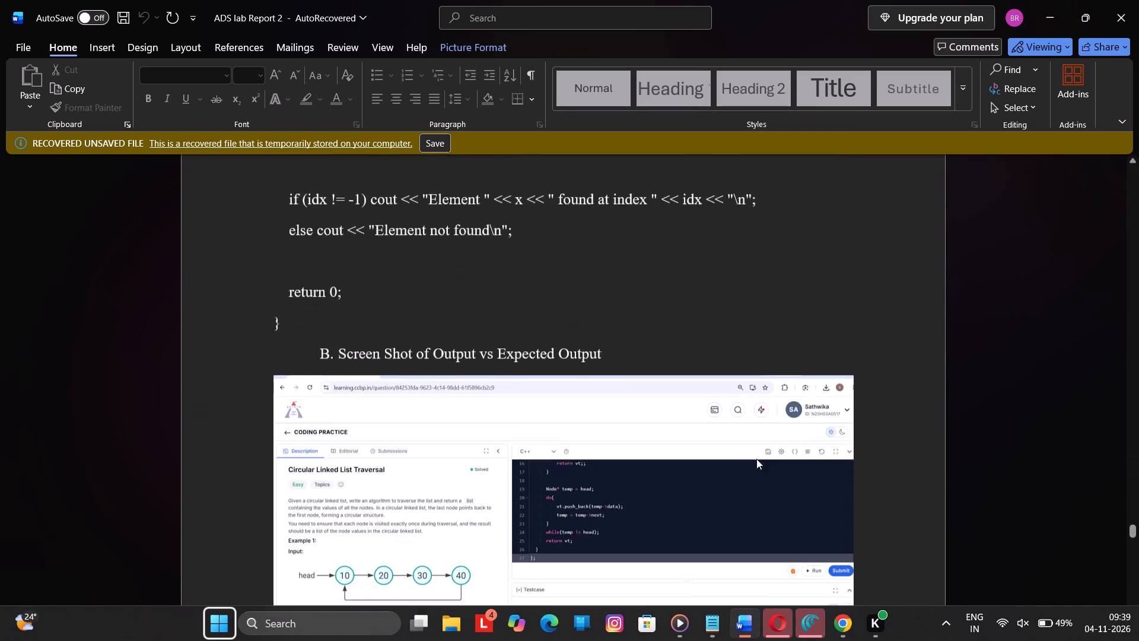
scroll(756, 459, down, 4)
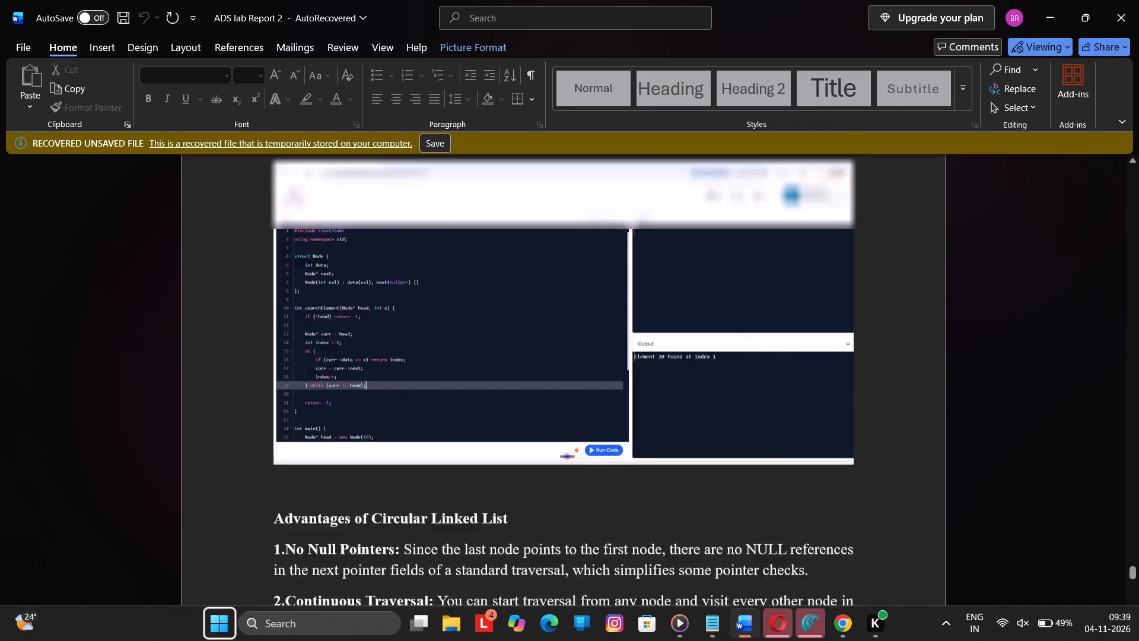
scroll(756, 459, down, 9)
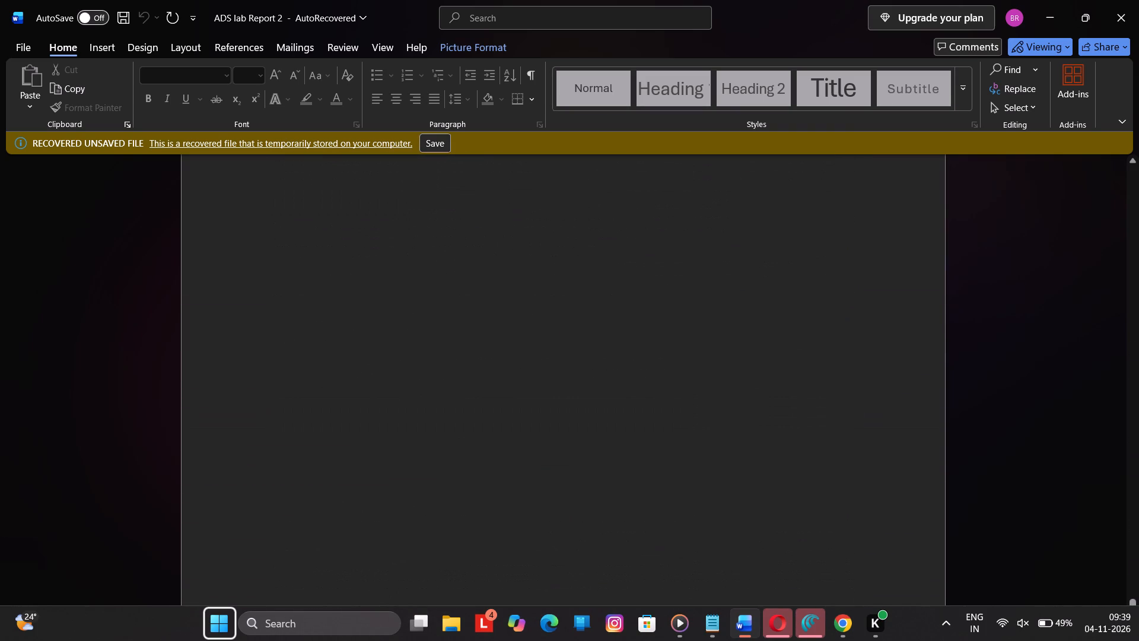
scroll(756, 459, up, 8)
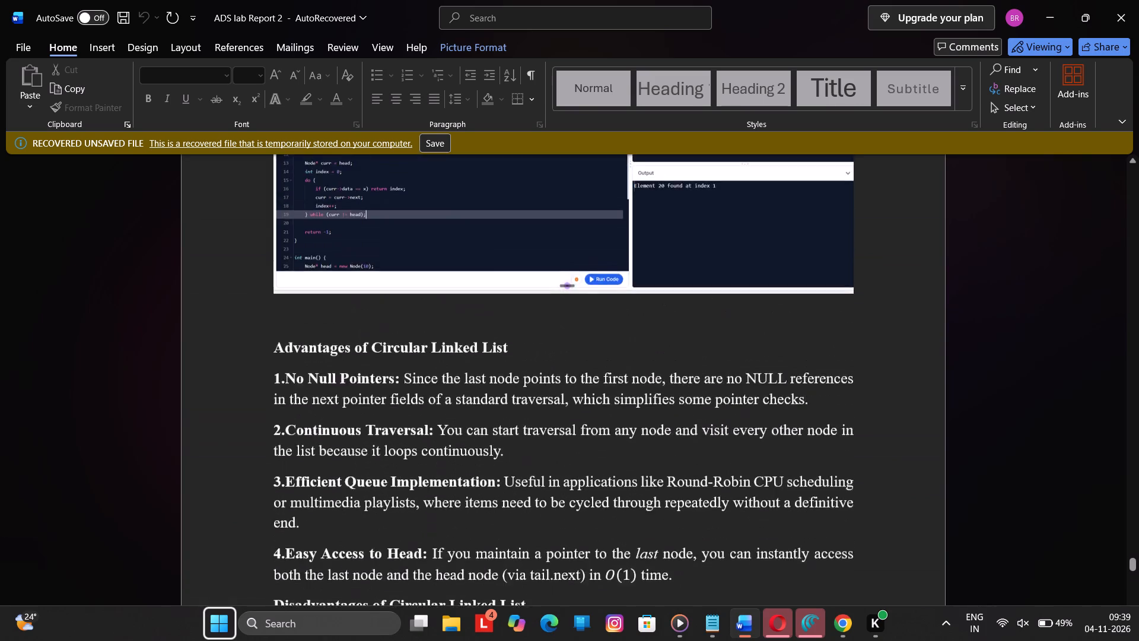
scroll(756, 459, up, 1)
scroll(756, 459, down, 1)
scroll(756, 459, up, 1)
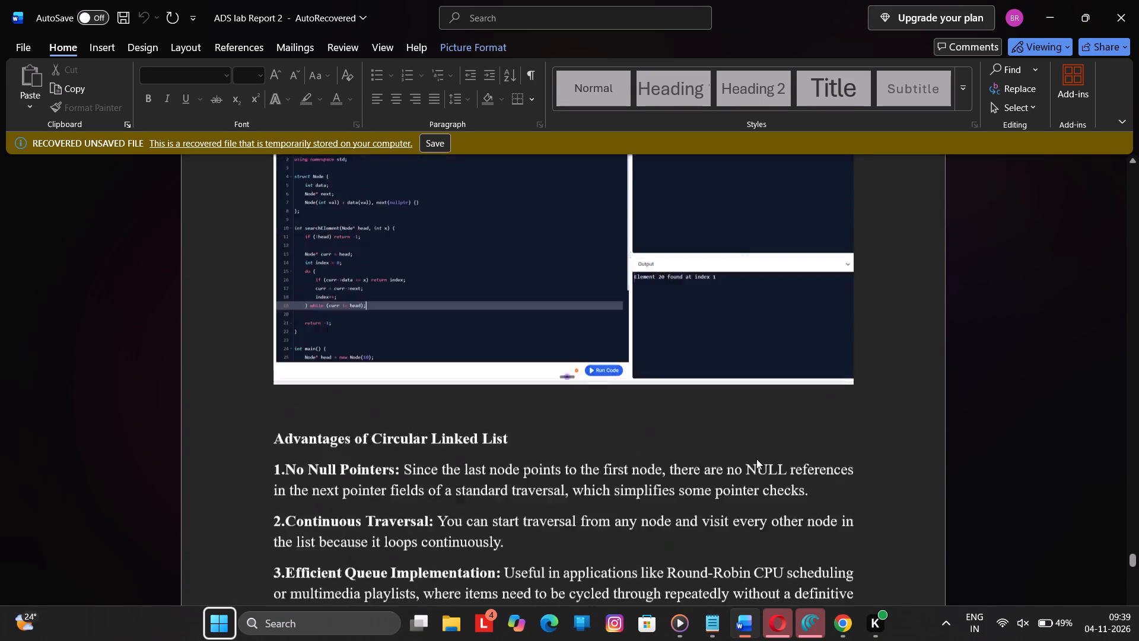
scroll(756, 459, up, 1)
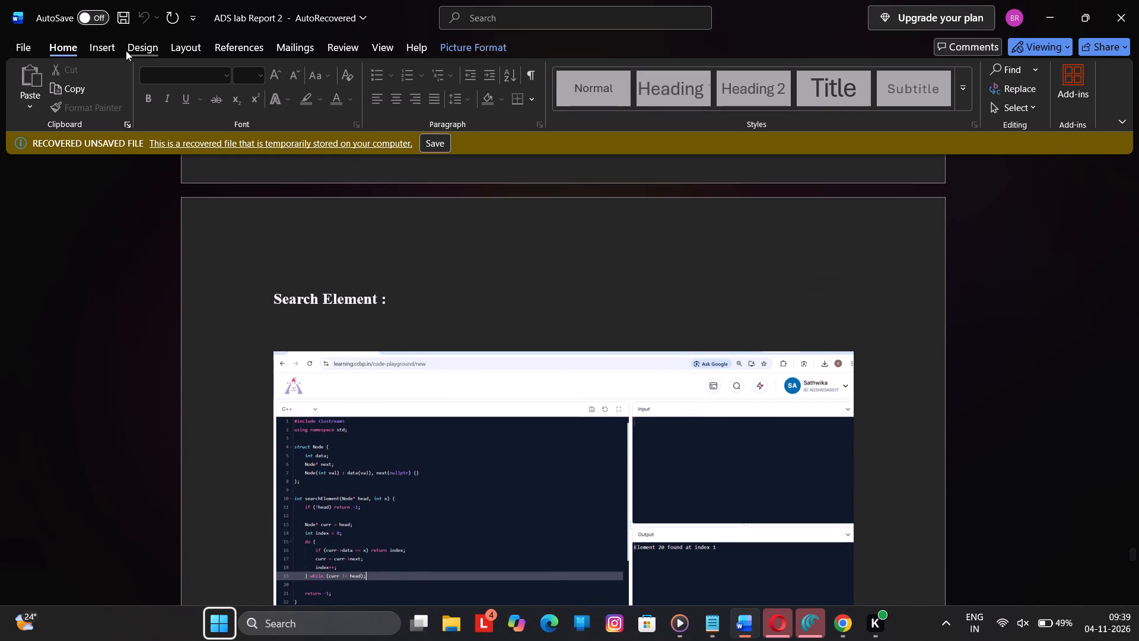
Save the recovered ADS lab Report 2 document.
click(102, 43)
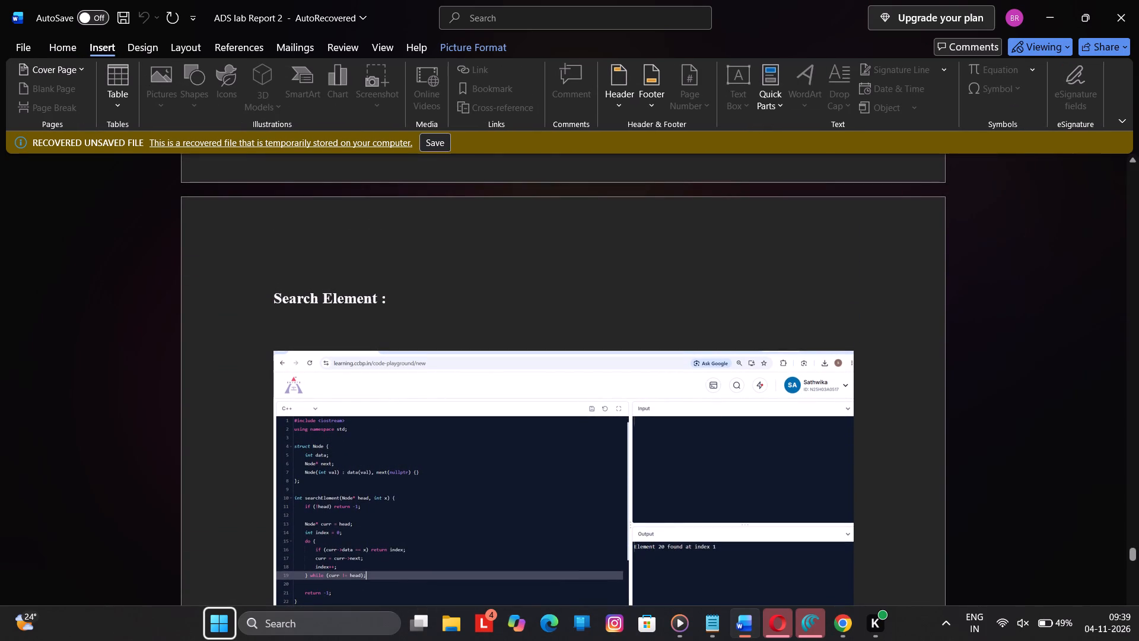
click(445, 144)
Return to the Delete Head of the Linked List screenshot and slightly enlarge the account badge picture overlaid on its header.
scroll(594, 263, up, 8)
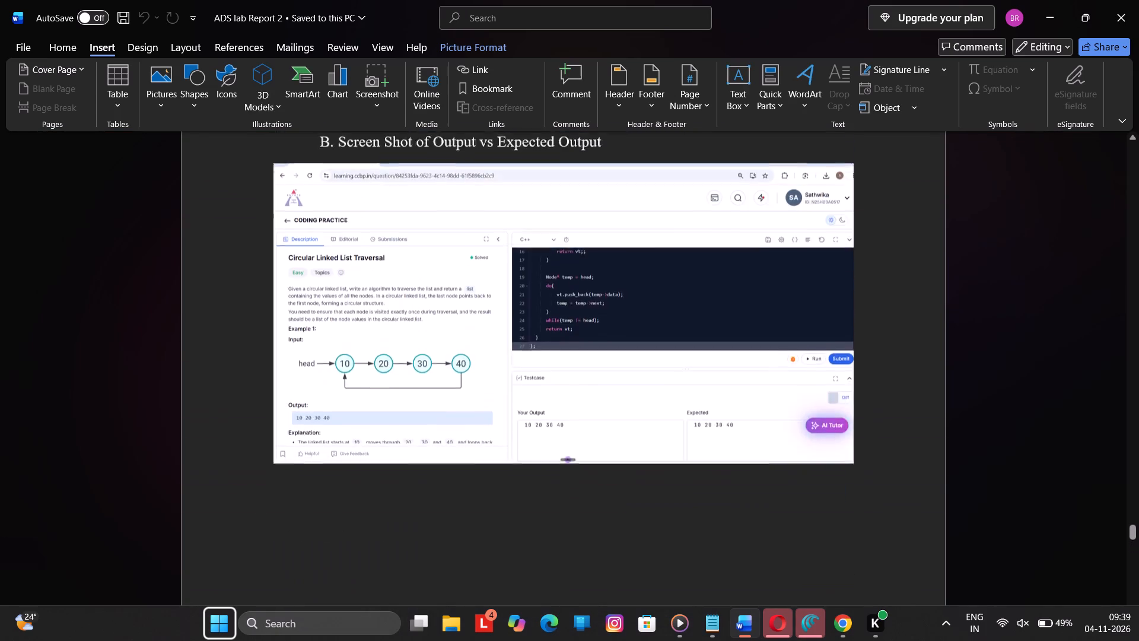
scroll(594, 263, up, 18)
scroll(594, 263, down, 1)
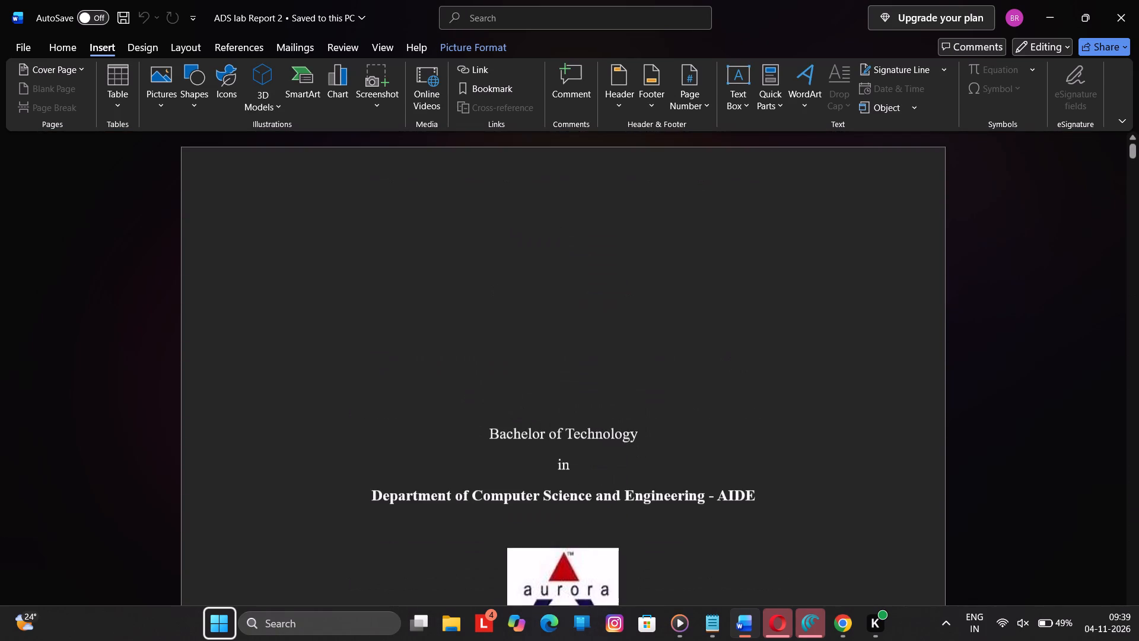
scroll(594, 263, down, 3)
scroll(594, 263, up, 2)
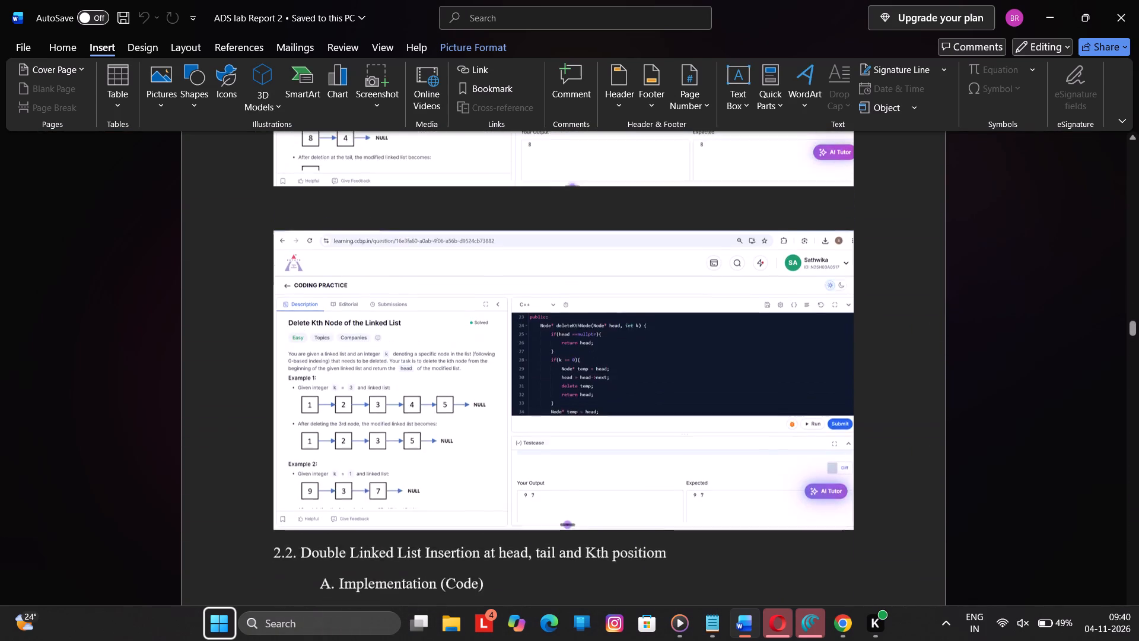
scroll(594, 263, up, 2)
scroll(594, 263, down, 1)
scroll(594, 263, up, 1)
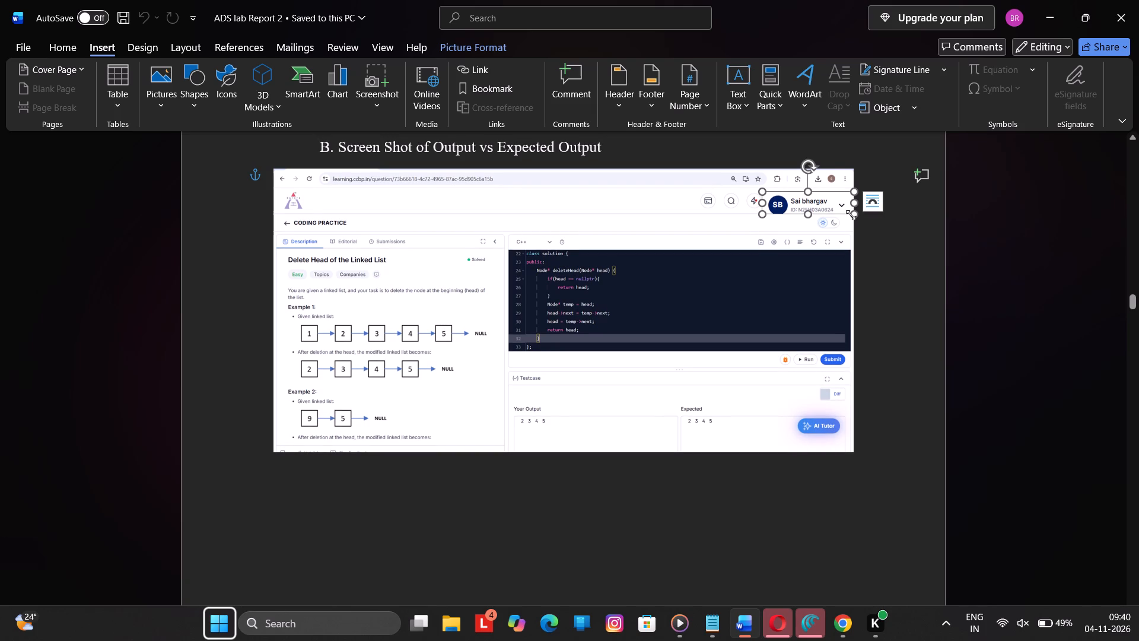
drag(851, 215, 841, 210)
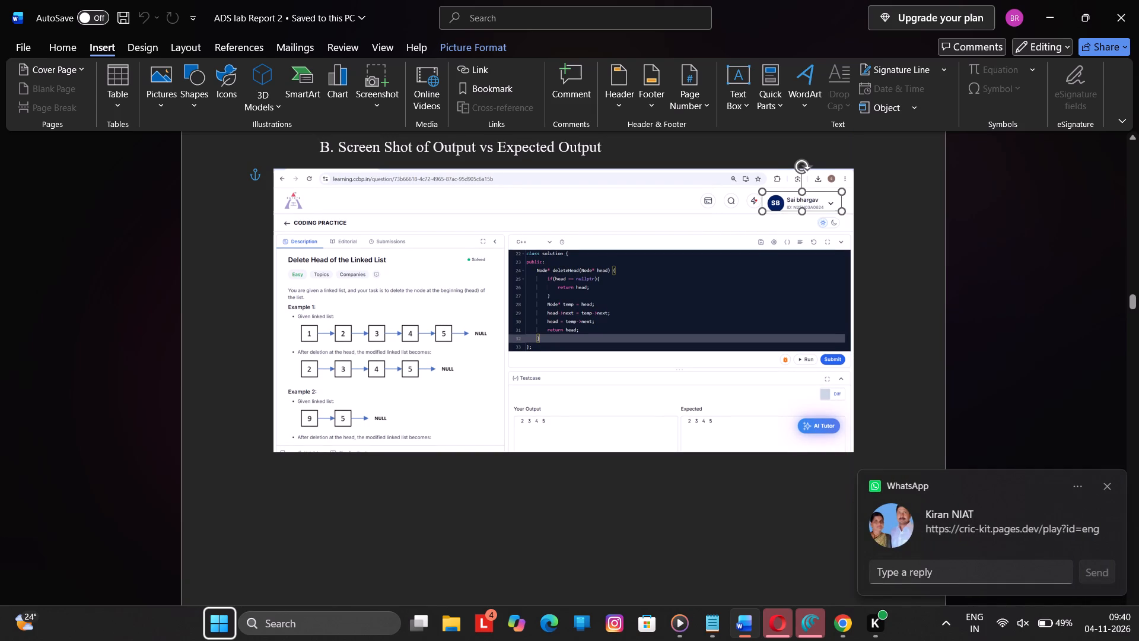
drag(841, 210, 843, 212)
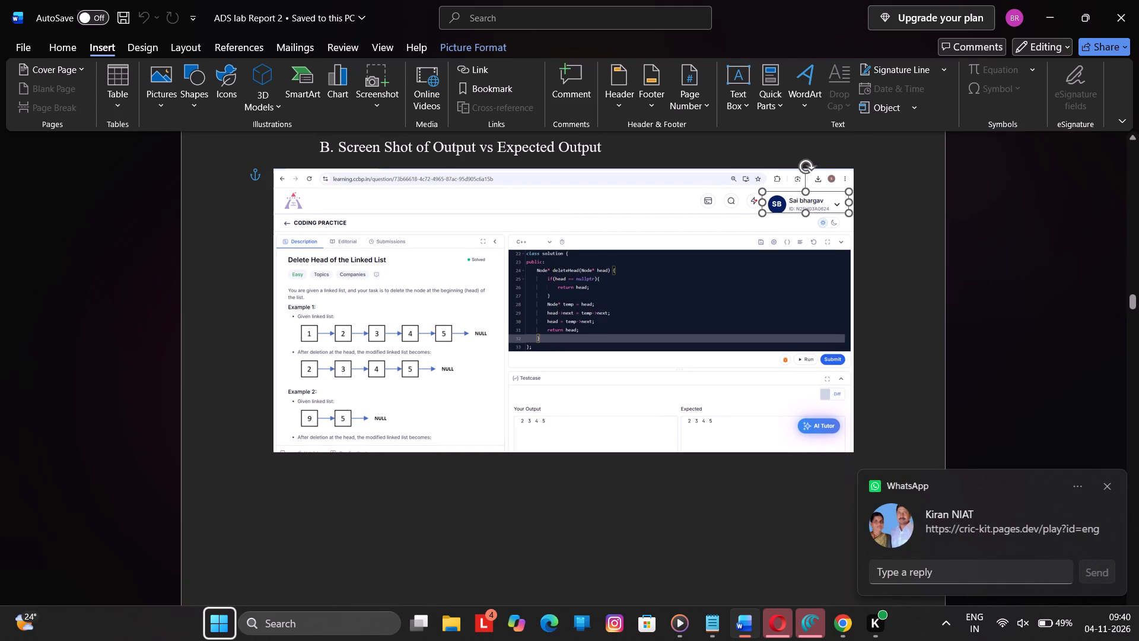
drag(843, 212, 841, 213)
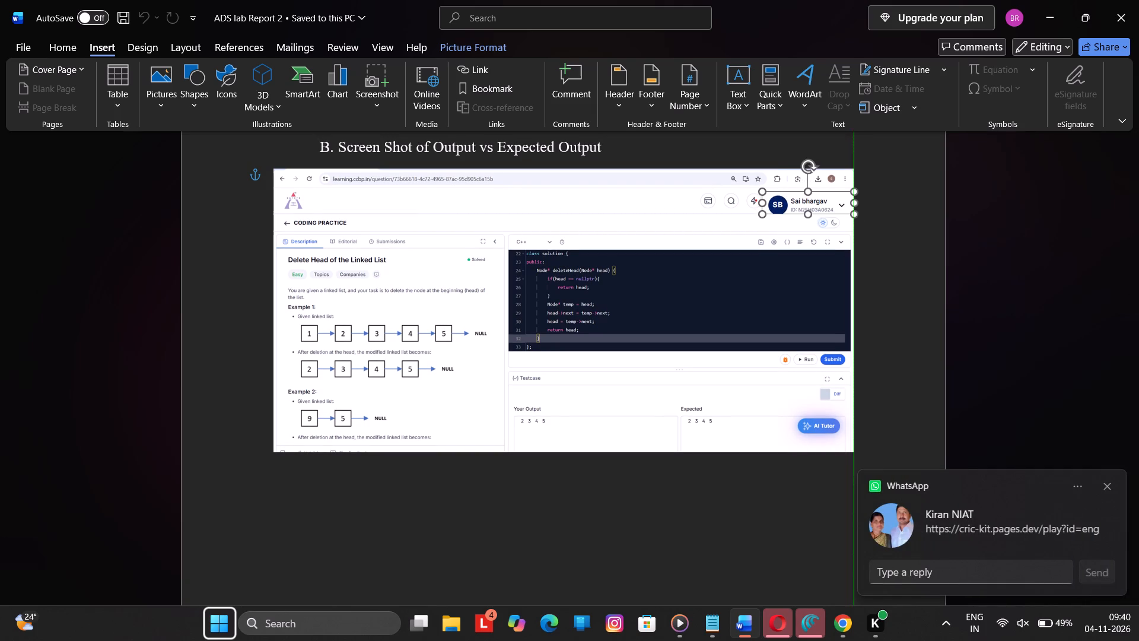
drag(841, 213, 844, 215)
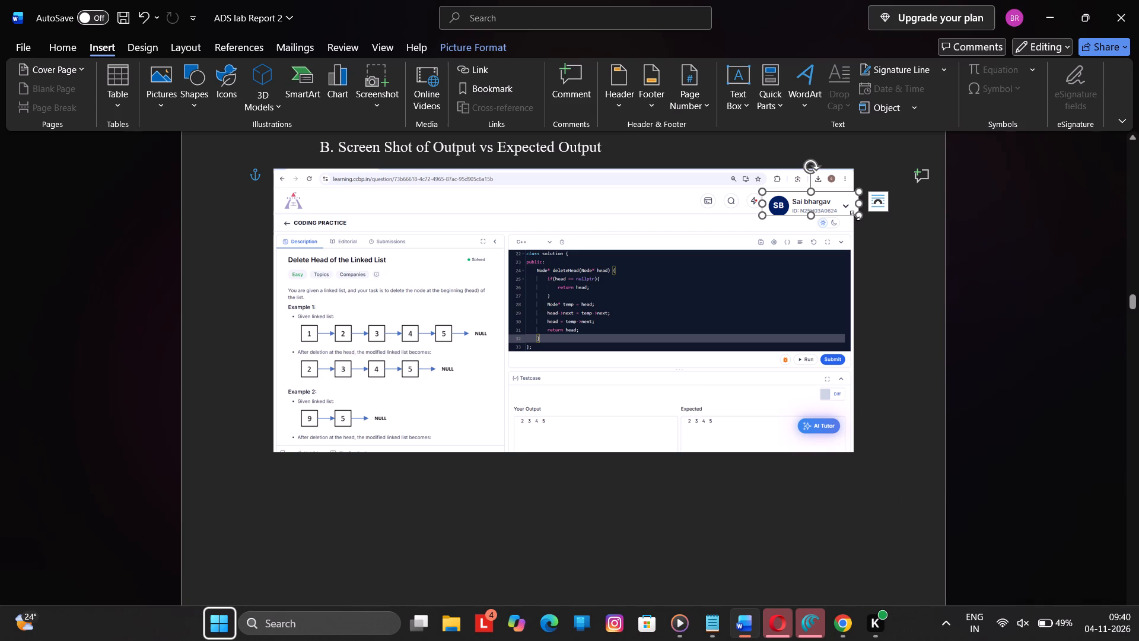
Move the overlaid account badge picture slightly right within the Delete Head screenshot's header row, over the original badge.
drag(854, 211, 852, 210)
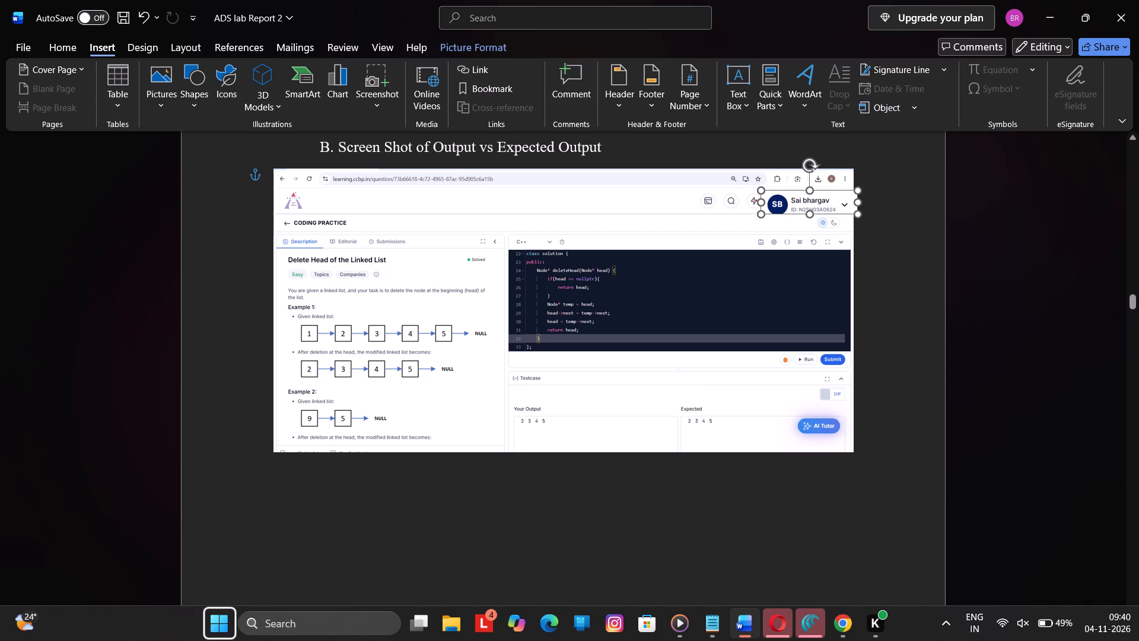
drag(852, 210, 853, 217)
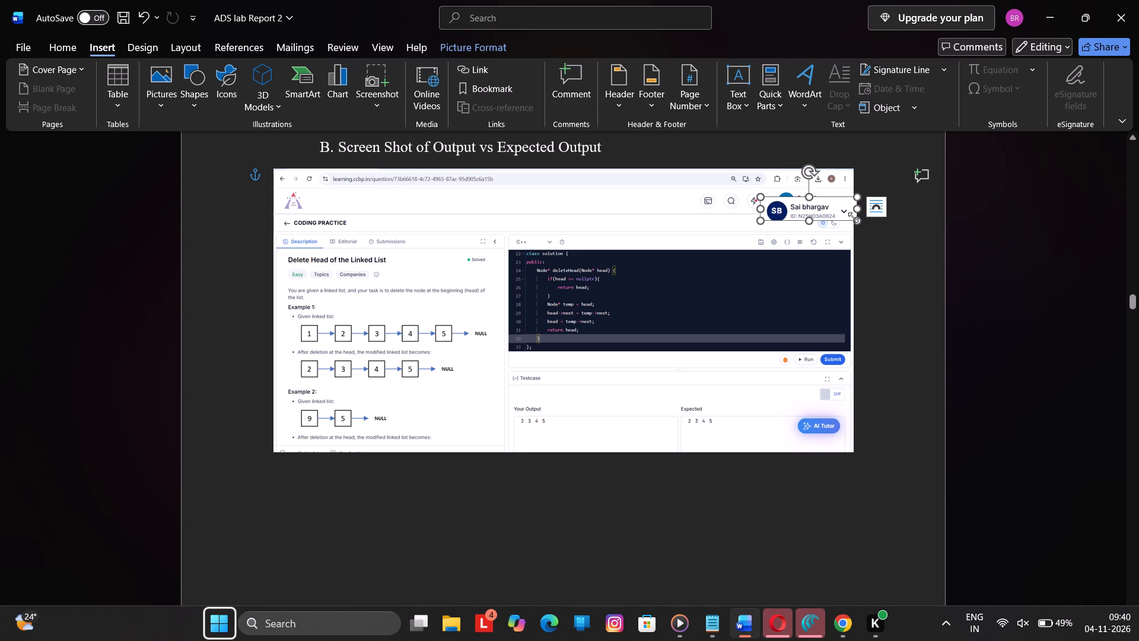
drag(817, 206, 835, 198)
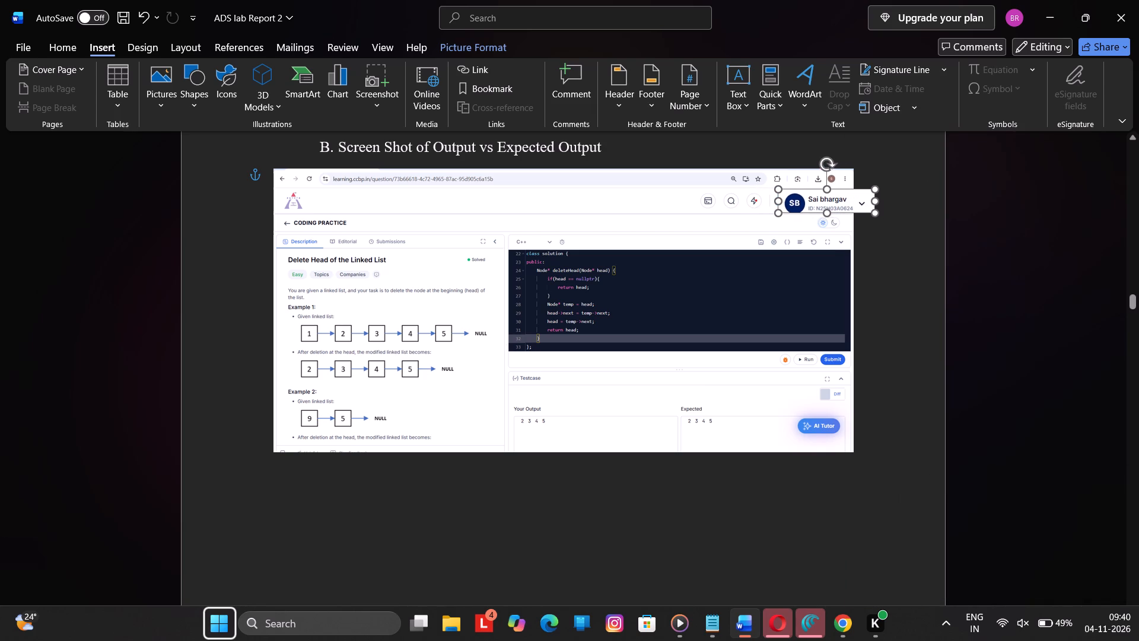
drag(835, 198, 831, 200)
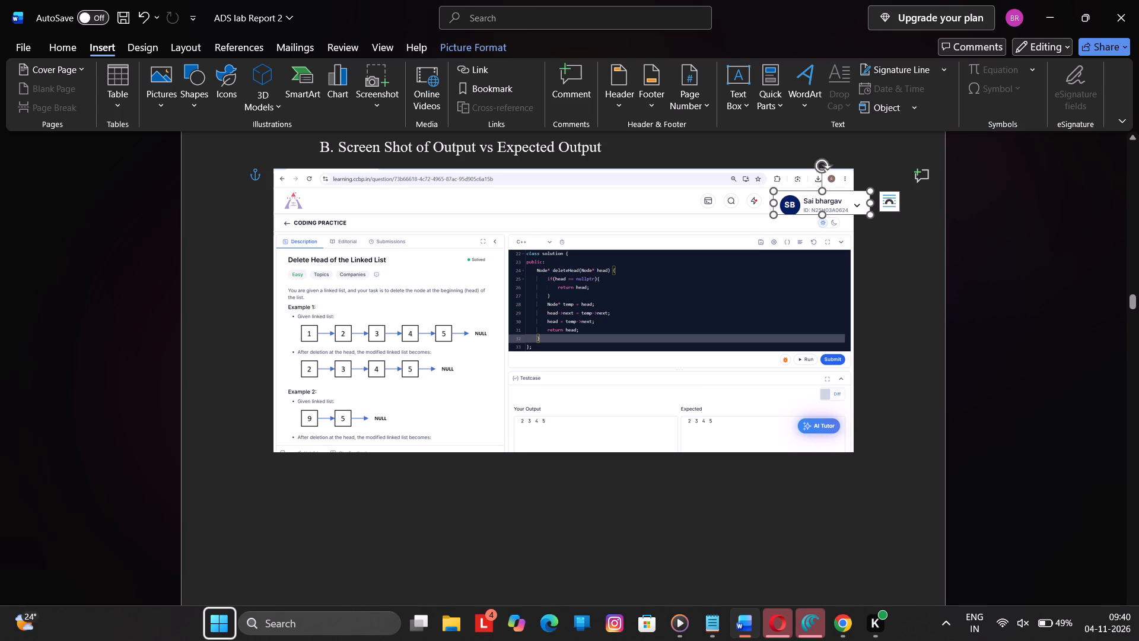
Shrink the overlaid account badge picture so its right side lines up with the Delete Head screenshot's right edge.
drag(868, 214, 849, 210)
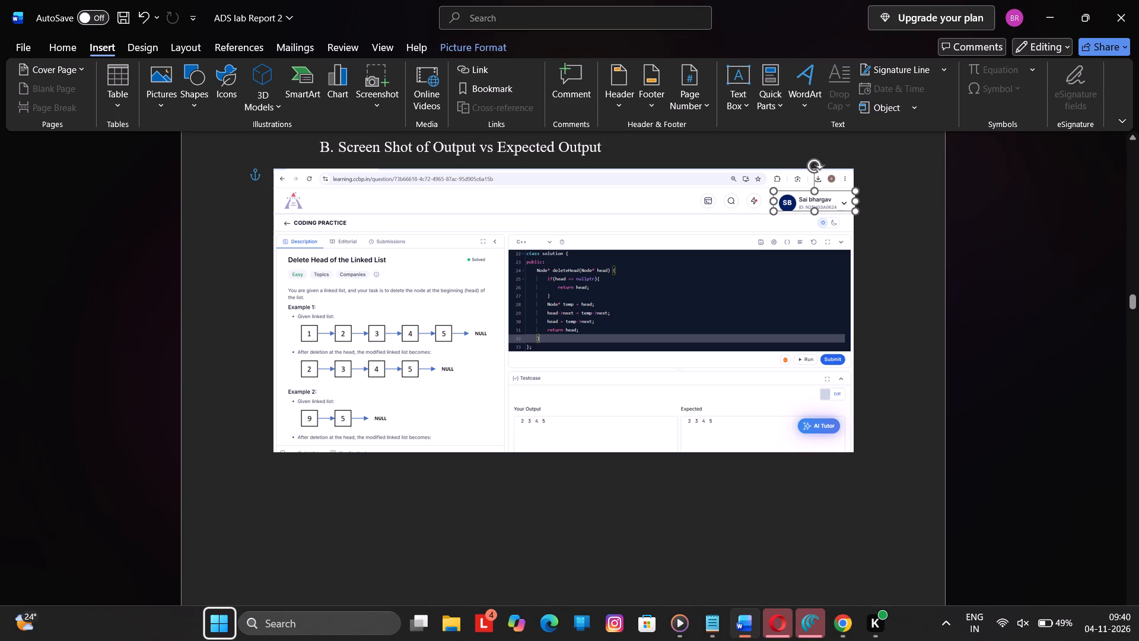
drag(849, 210, 854, 214)
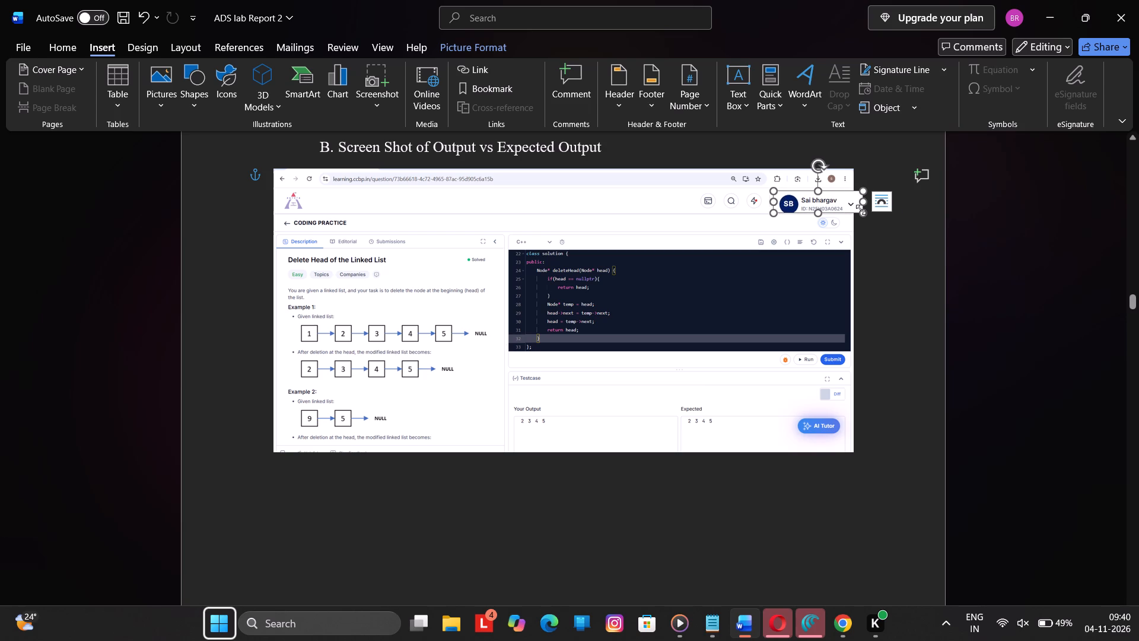
drag(861, 211, 851, 208)
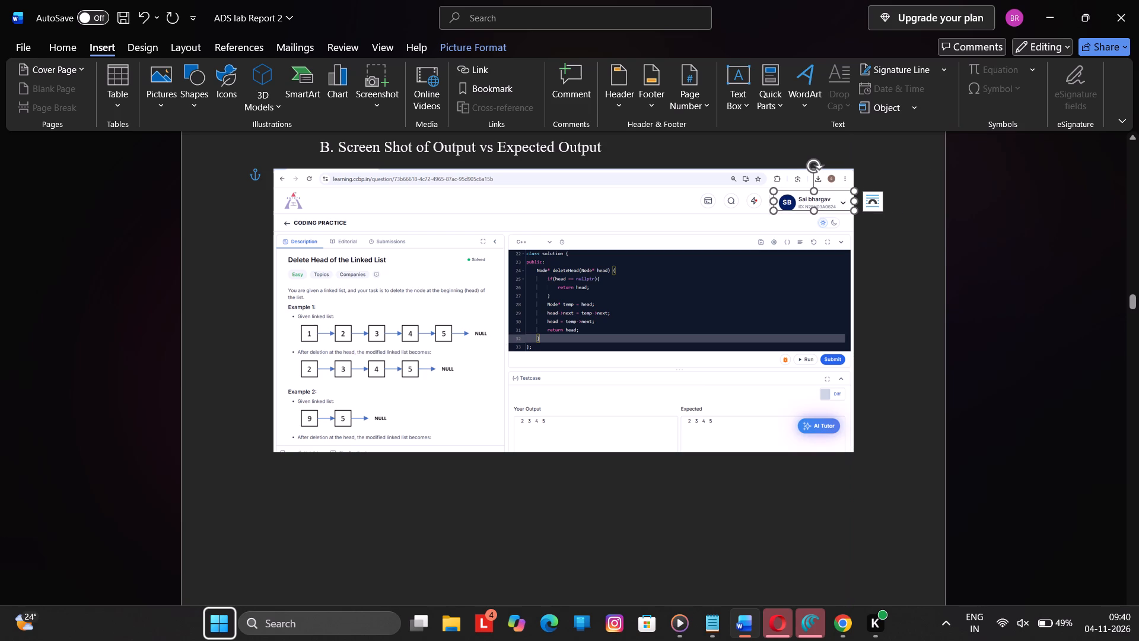
click(889, 266)
Make the account badge picture on the Delete Head screenshot's header slightly taller by extending its bottom edge.
click(804, 202)
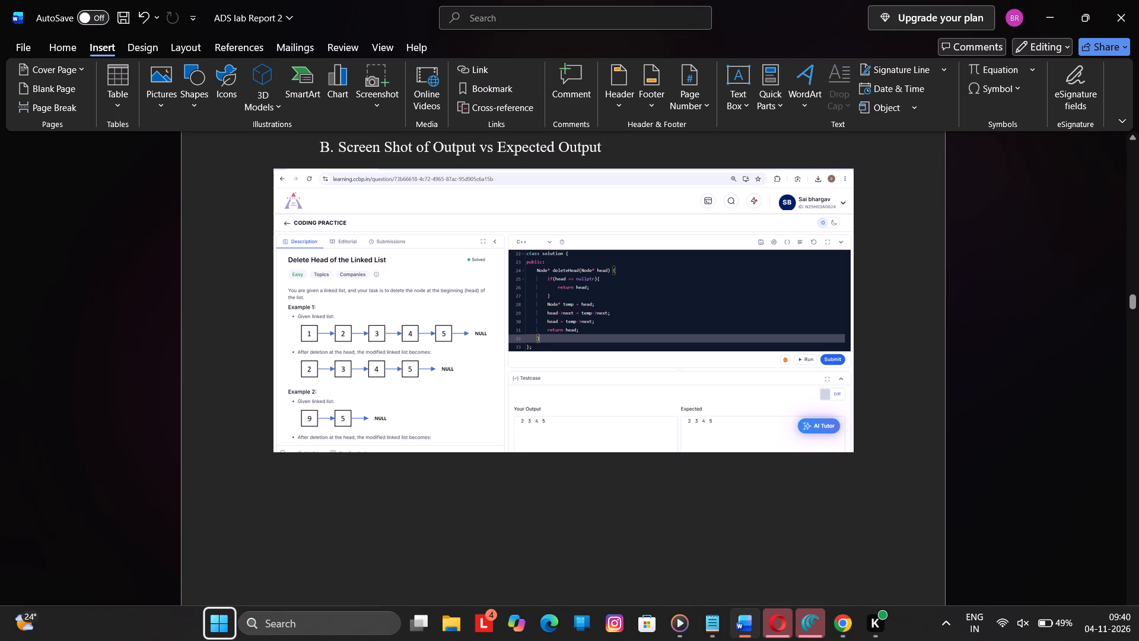
click(815, 210)
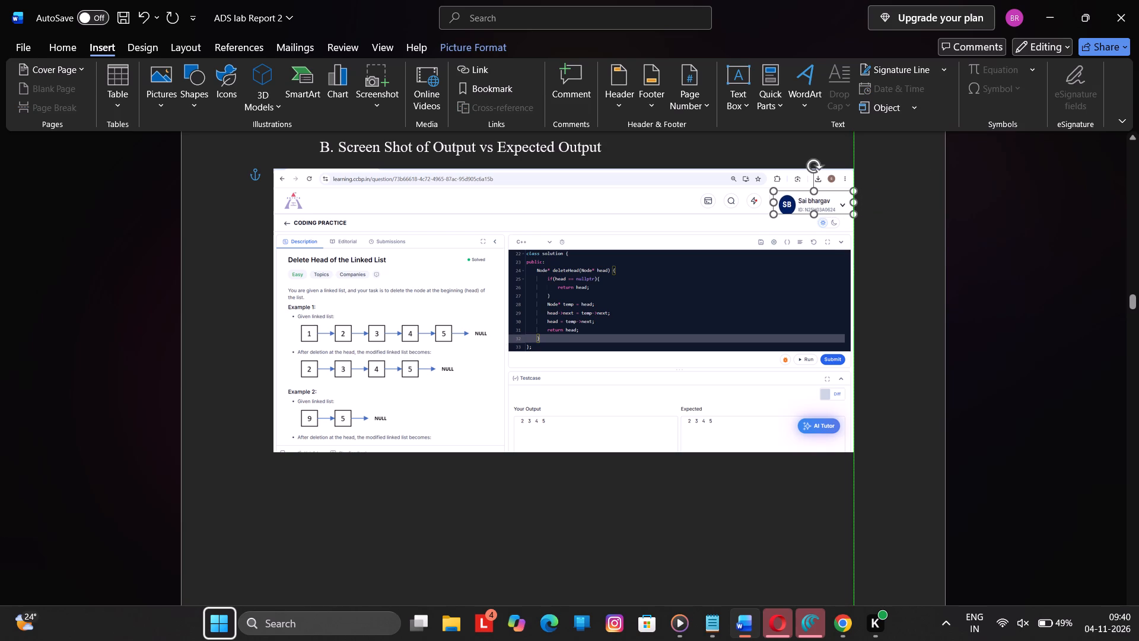
click(923, 262)
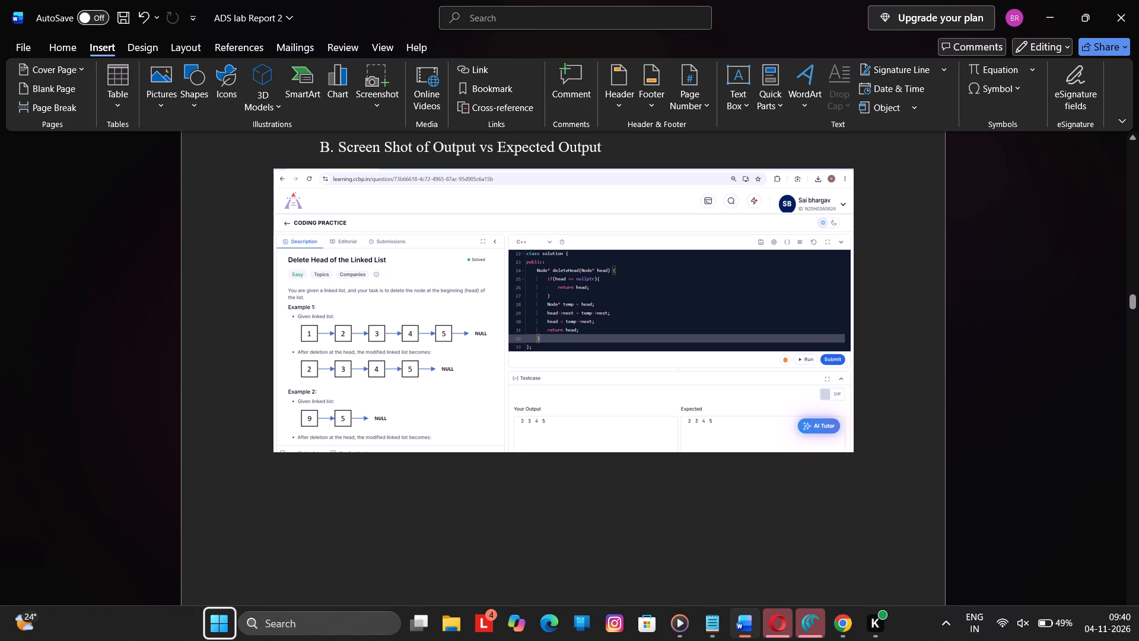
scroll(800, 410, down, 4)
scroll(800, 410, up, 2)
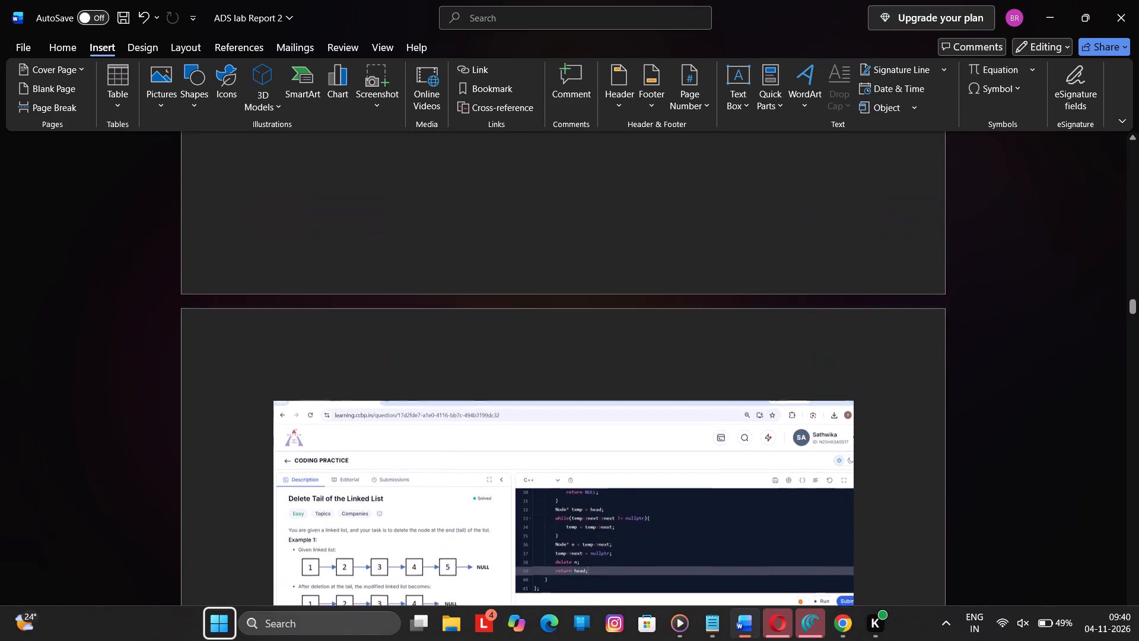
scroll(800, 410, up, 1)
scroll(800, 410, down, 1)
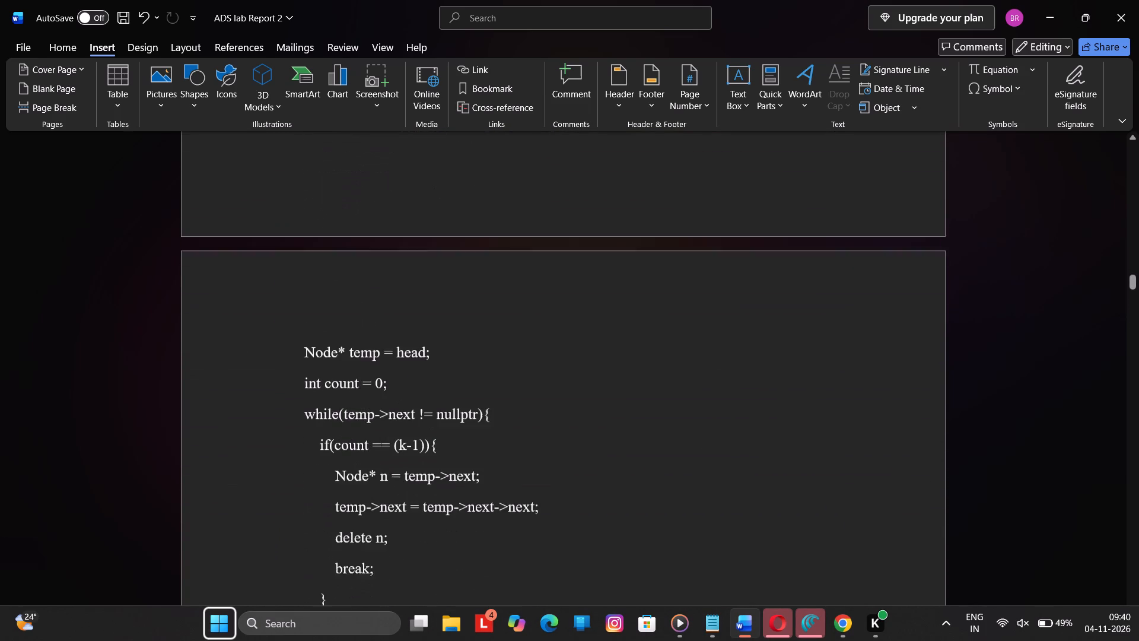
scroll(800, 410, down, 1)
click(161, 95)
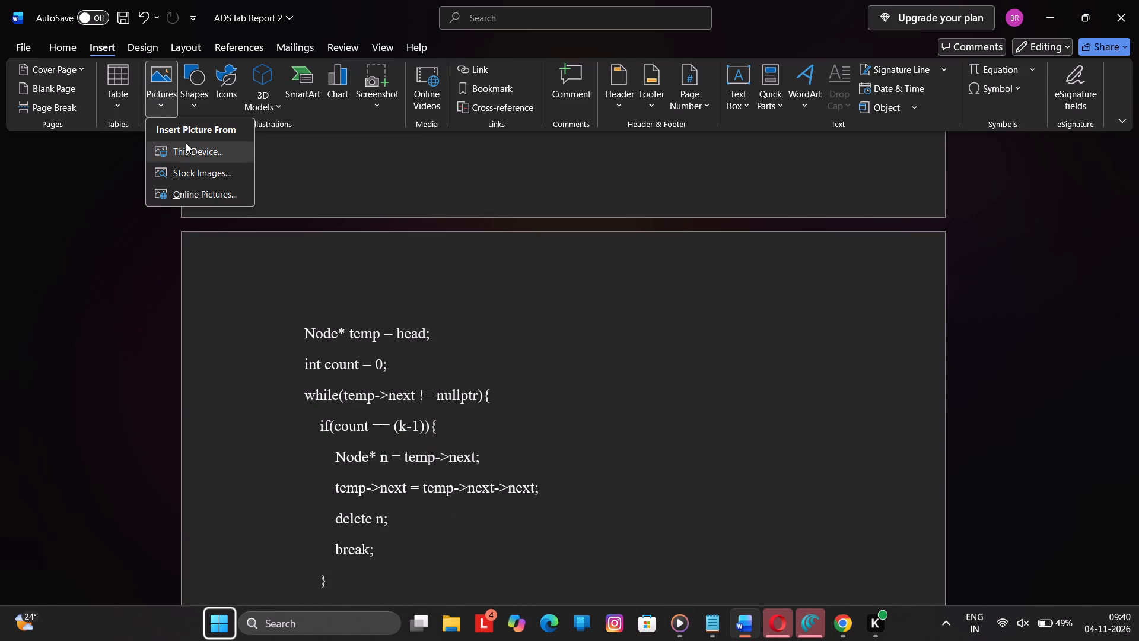
click(184, 148)
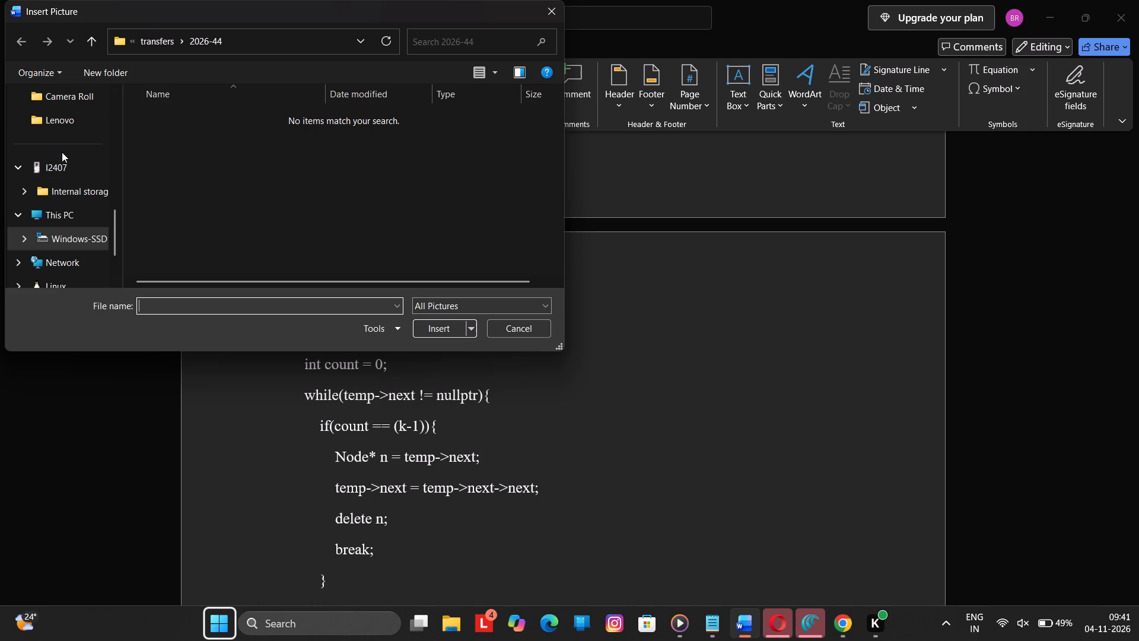
scroll(72, 184, down, 1)
scroll(72, 184, up, 1)
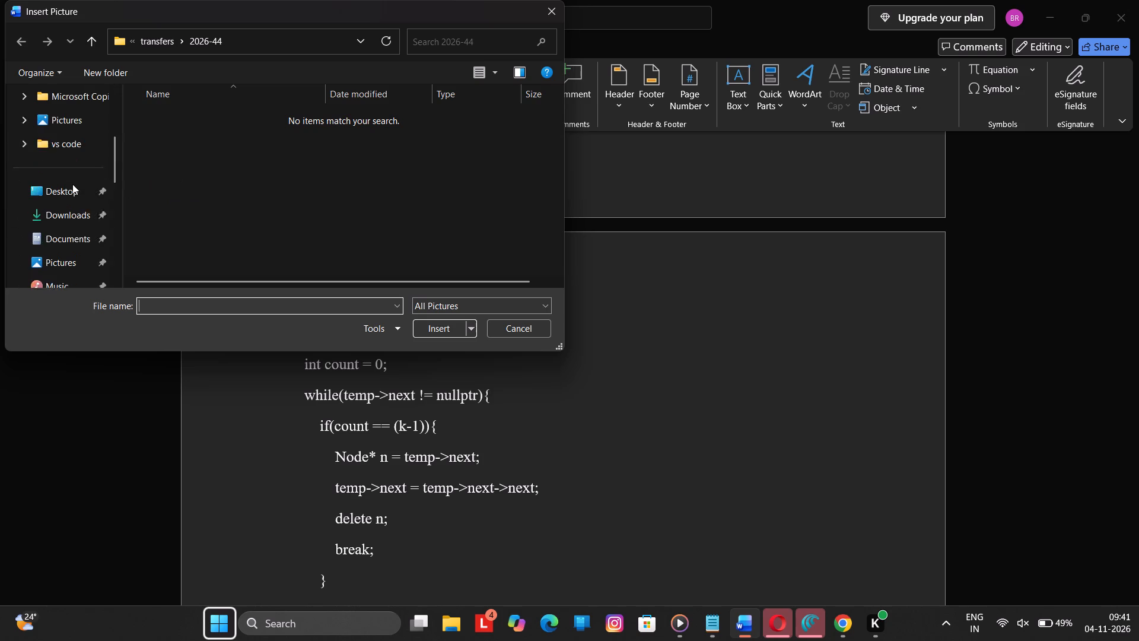
scroll(72, 184, up, 1)
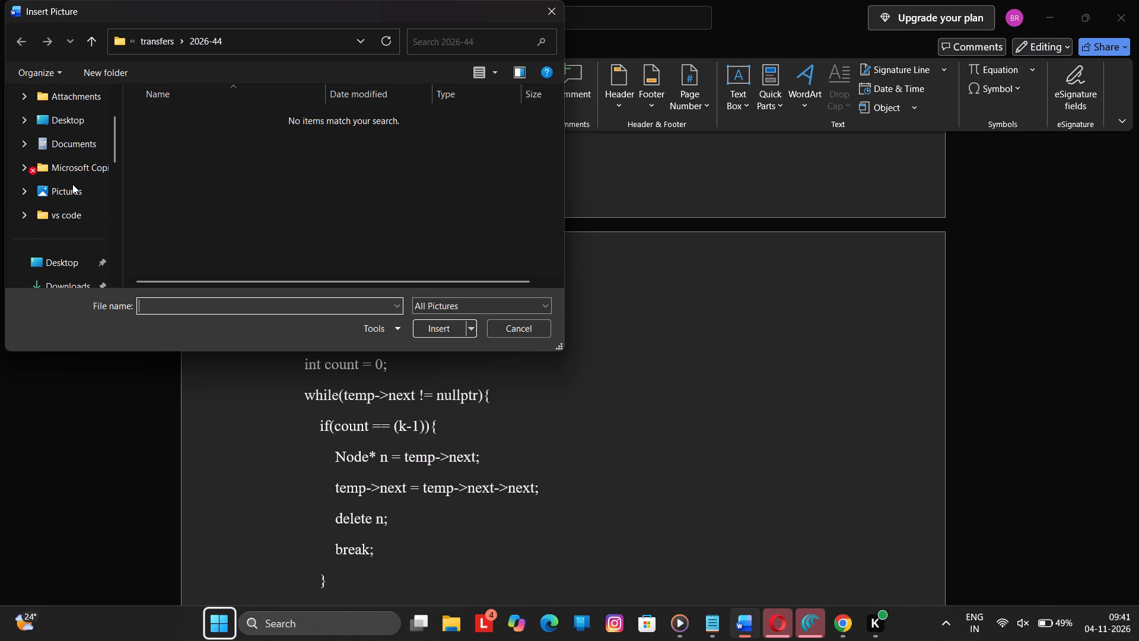
scroll(75, 206, down, 1)
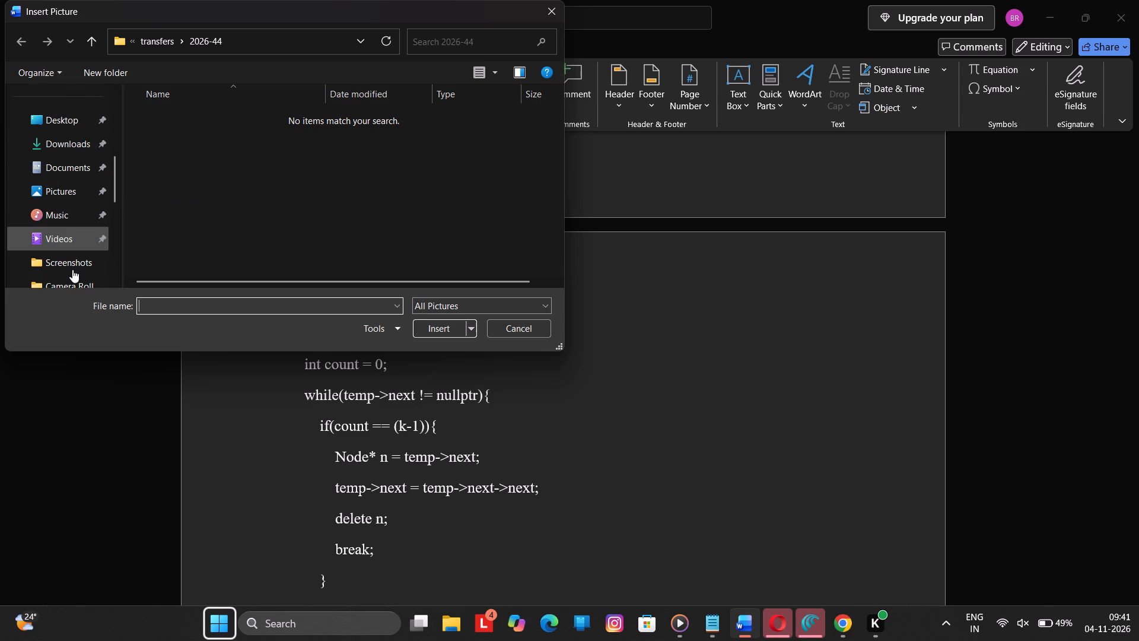
click(72, 269)
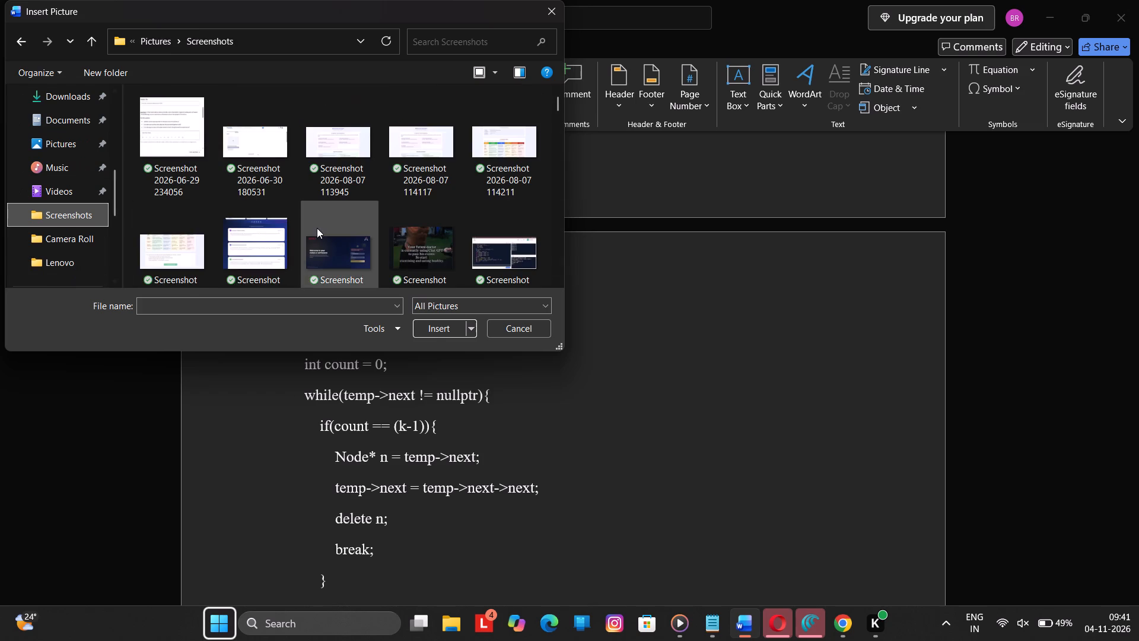
scroll(317, 228, down, 20)
scroll(317, 228, down, 6)
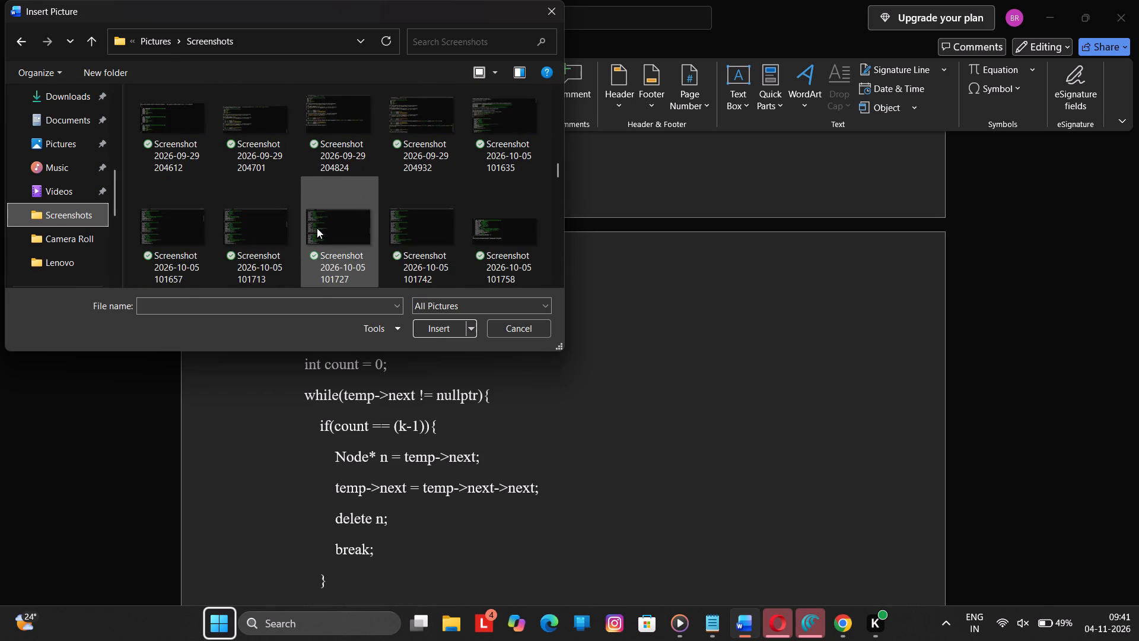
scroll(317, 228, up, 2)
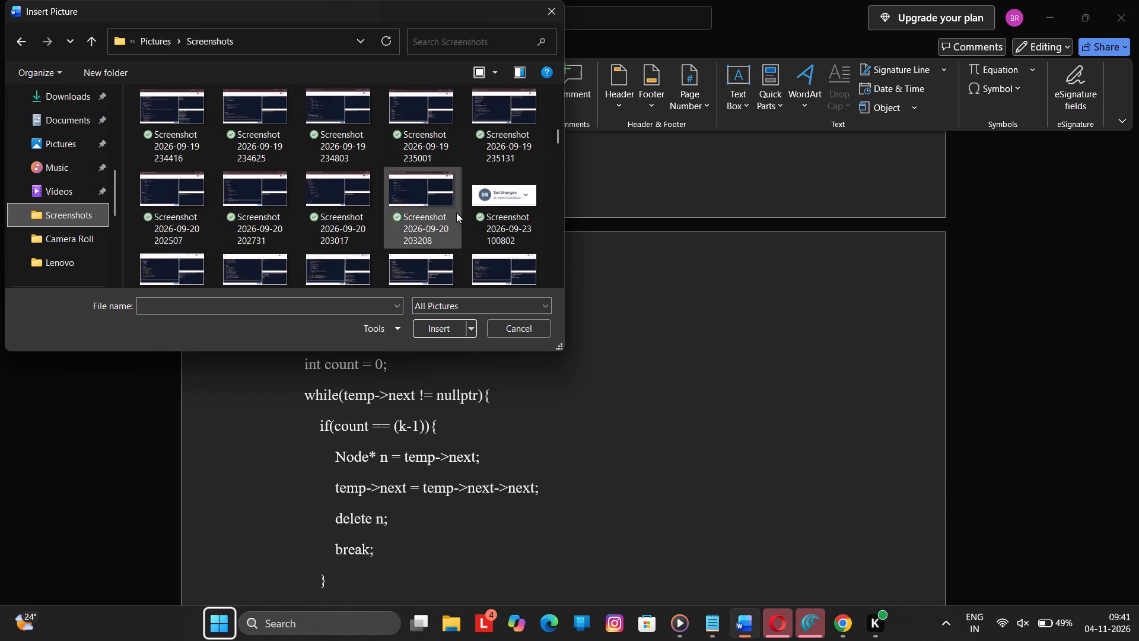
double_click(509, 210)
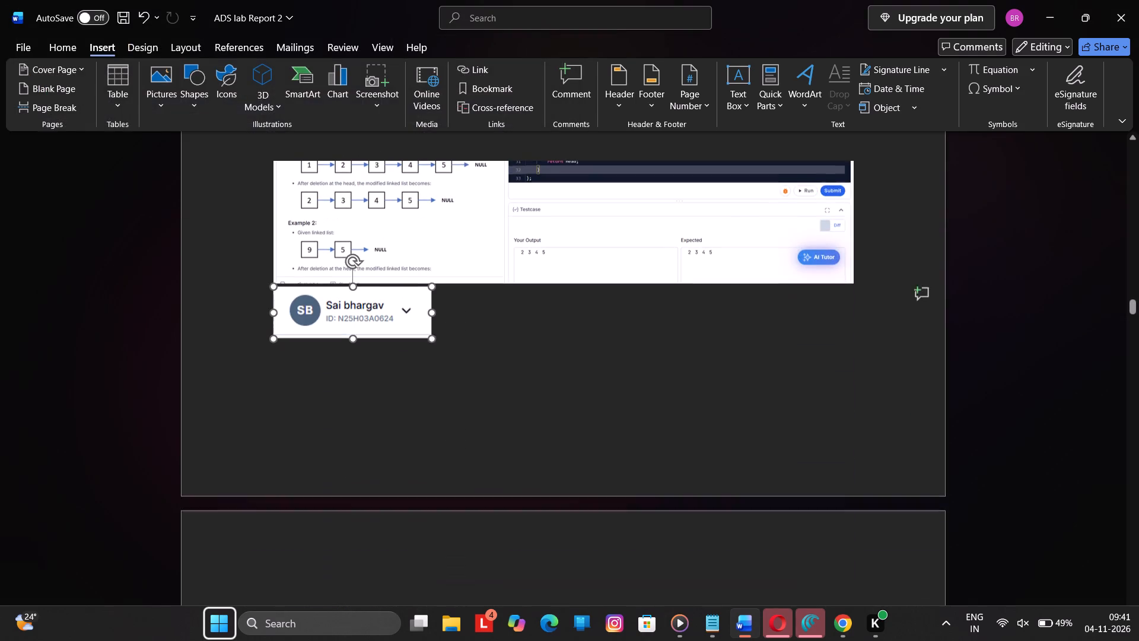
Set the newly inserted badge picture's text wrapping to In Front of Text.
click(456, 274)
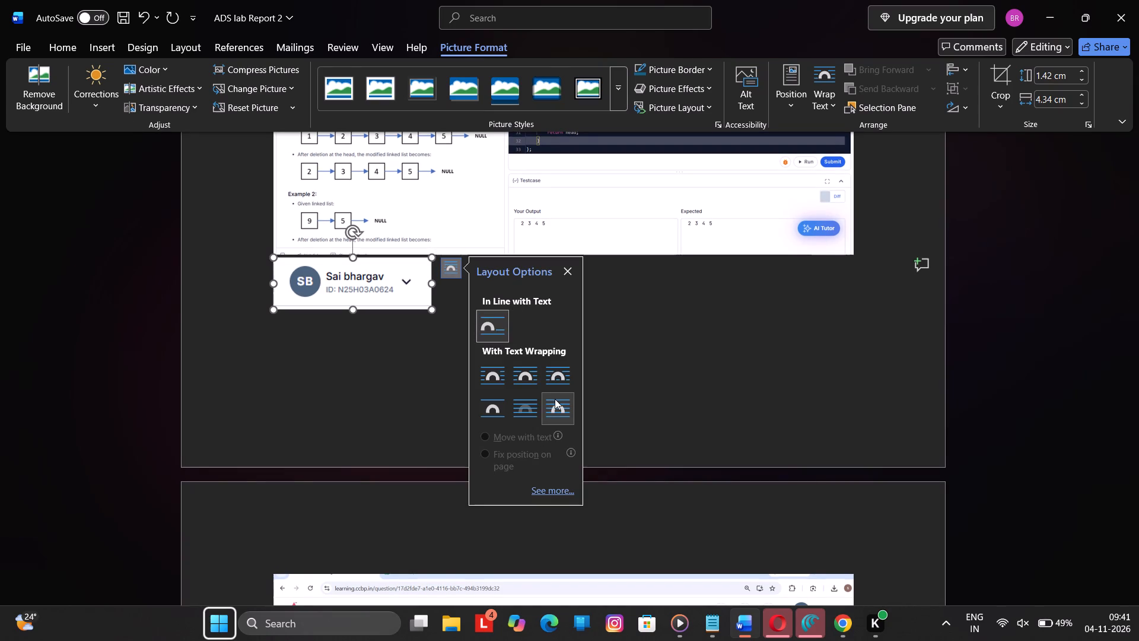
click(555, 400)
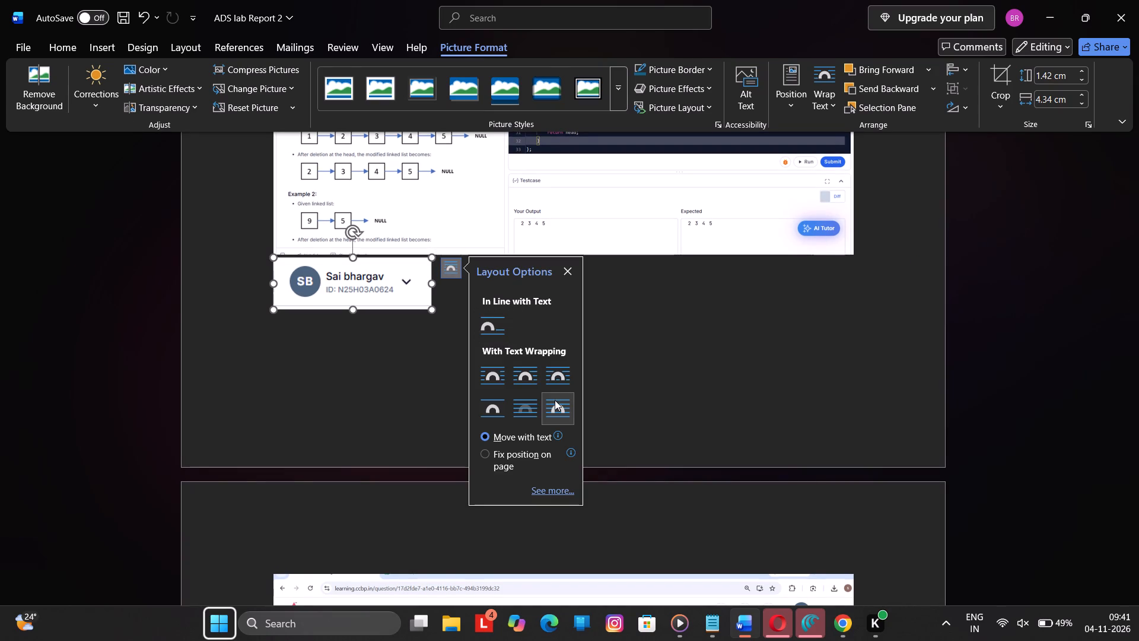
click(555, 400)
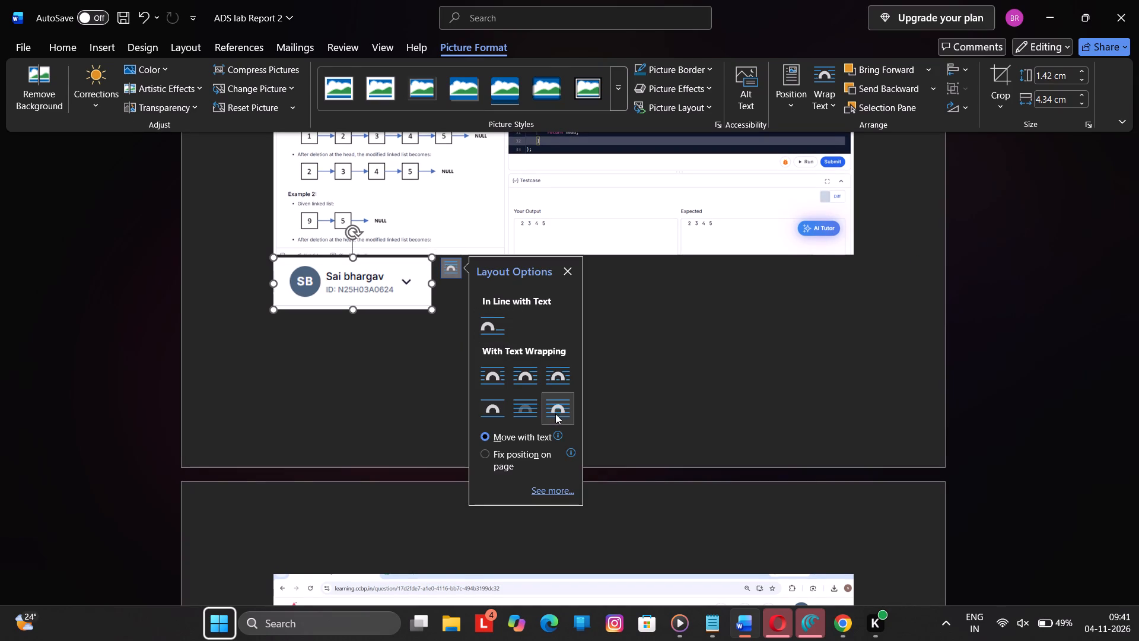
click(555, 415)
click(661, 417)
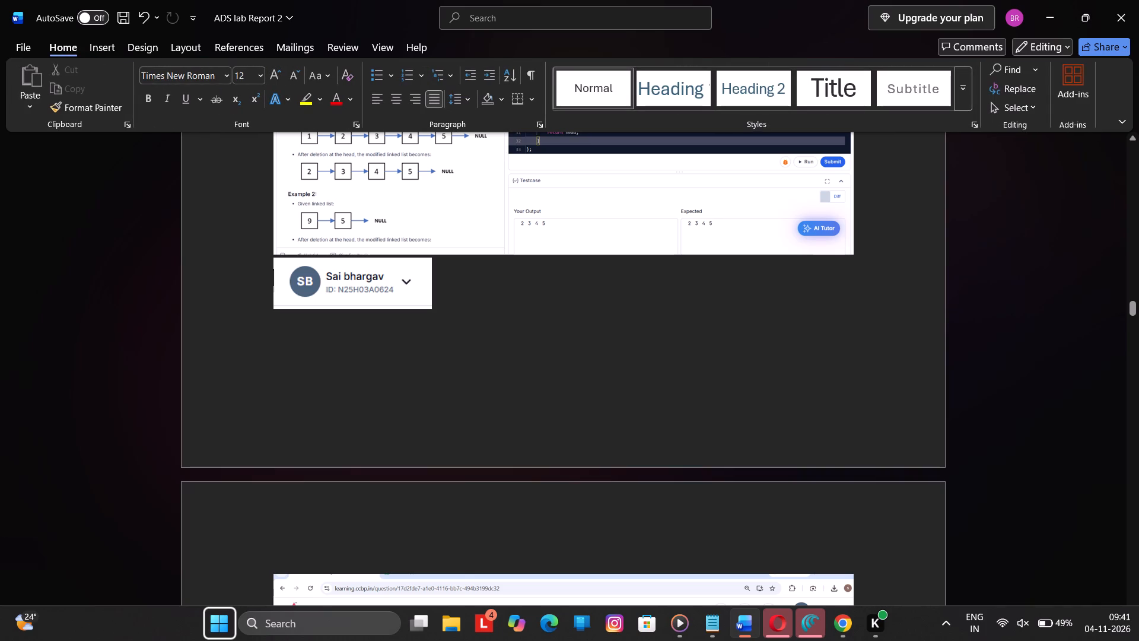
Move the new badge picture down to the following page, over the account area of the Delete Tail screenshot's header.
drag(381, 286, 591, 432)
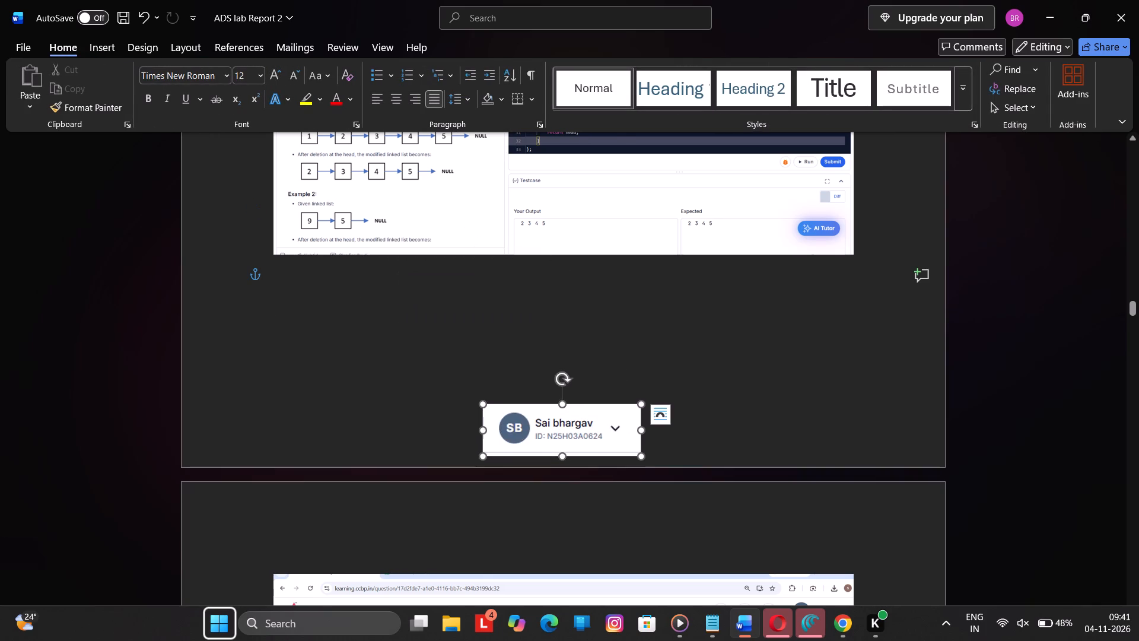
scroll(591, 432, down, 1)
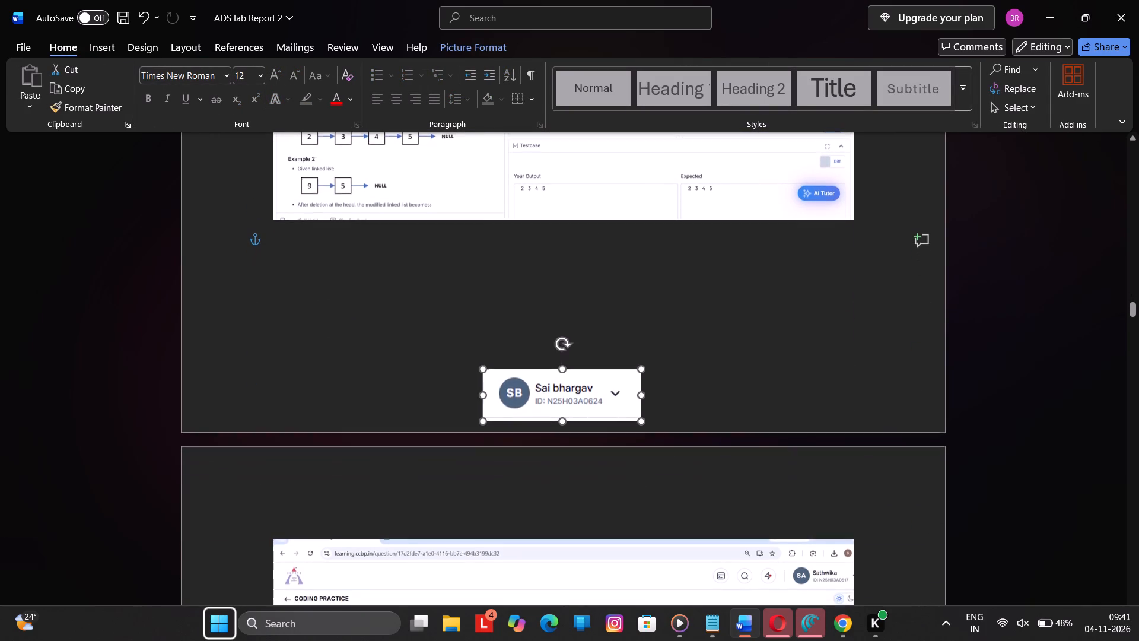
drag(562, 379, 882, 561)
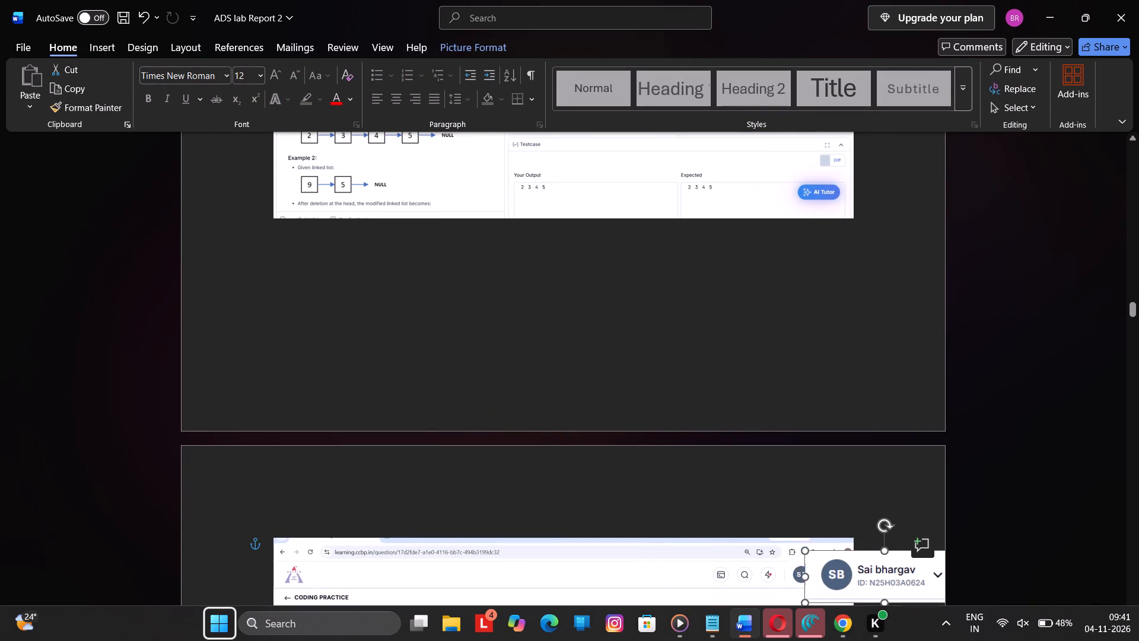
drag(882, 561, 847, 564)
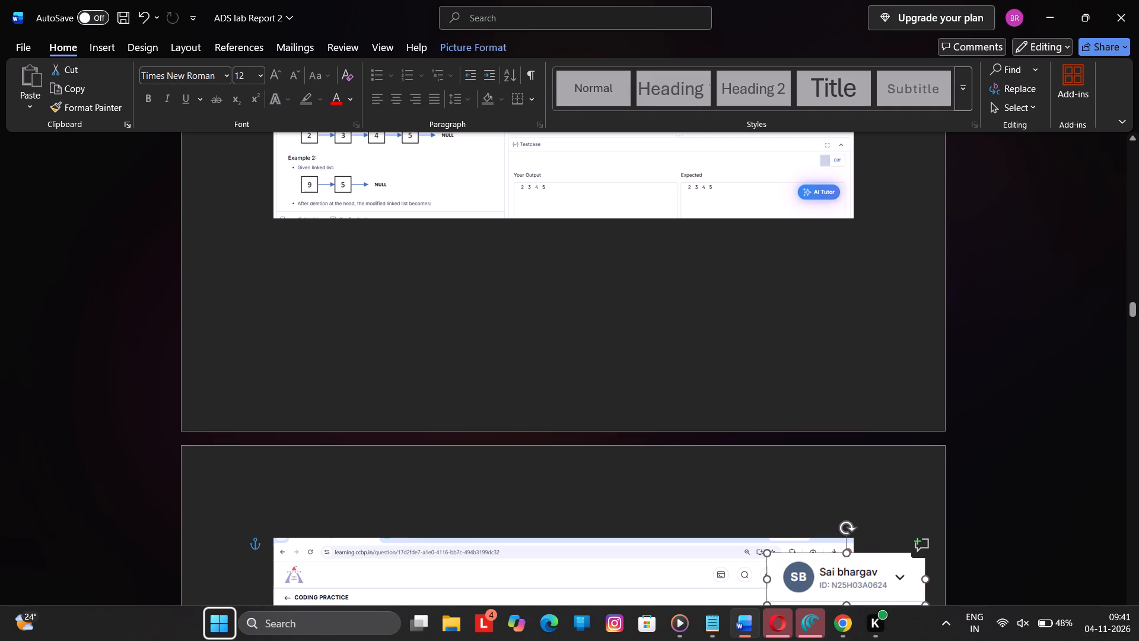
drag(847, 564, 849, 556)
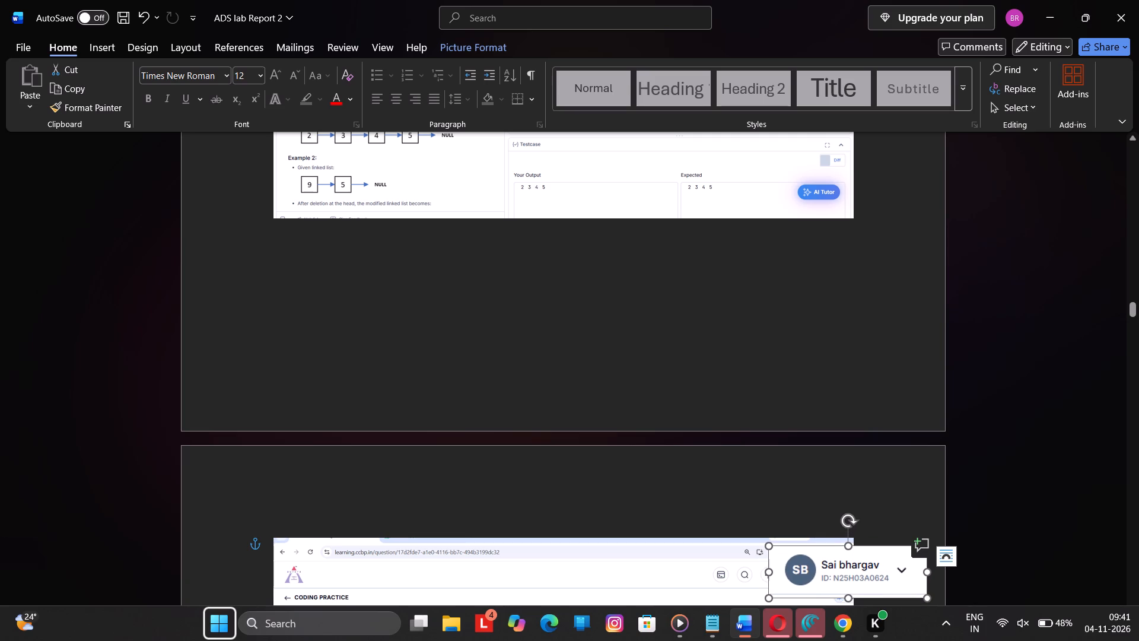
Shrink the new badge picture proportionally and place it over the original account badge in the Delete Tail screenshot's header row.
scroll(702, 464, down, 1)
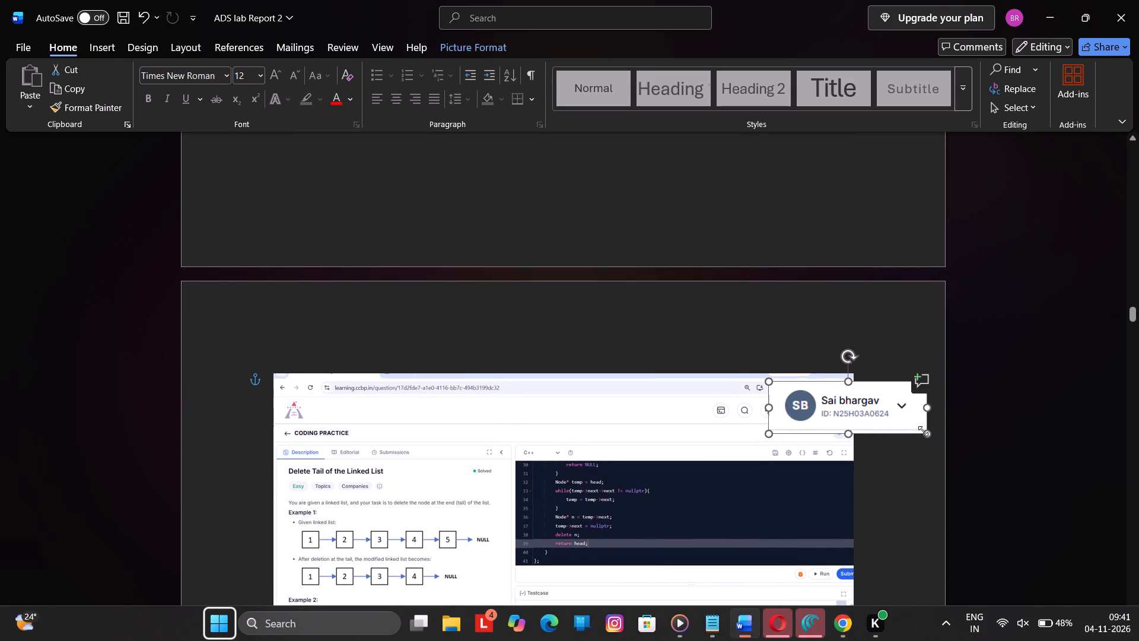
drag(923, 431, 859, 407)
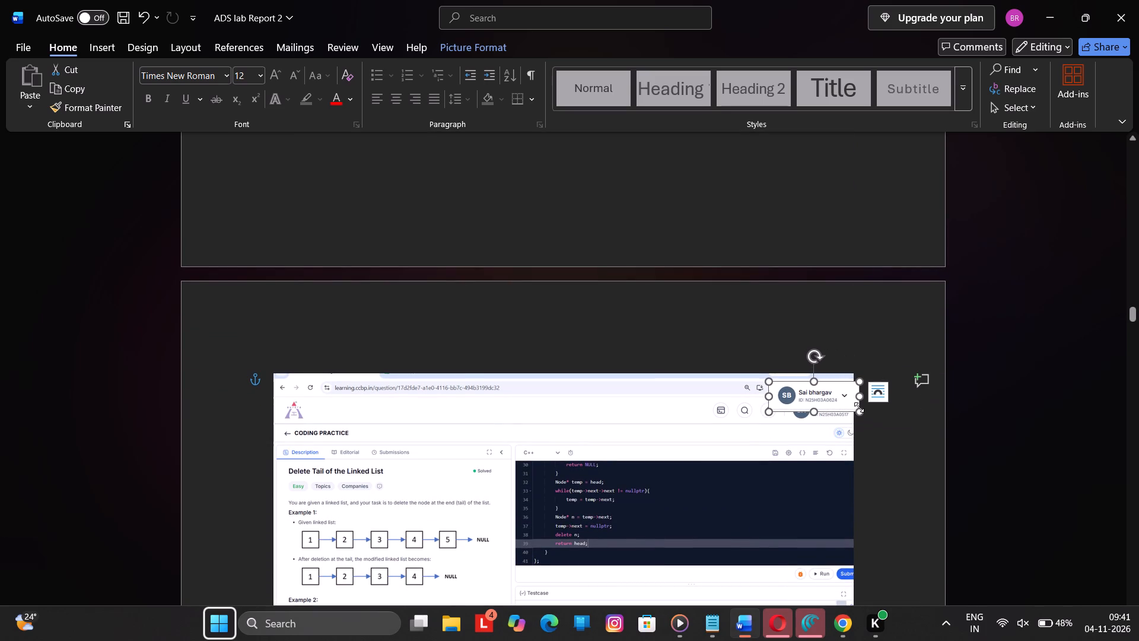
drag(798, 395, 820, 407)
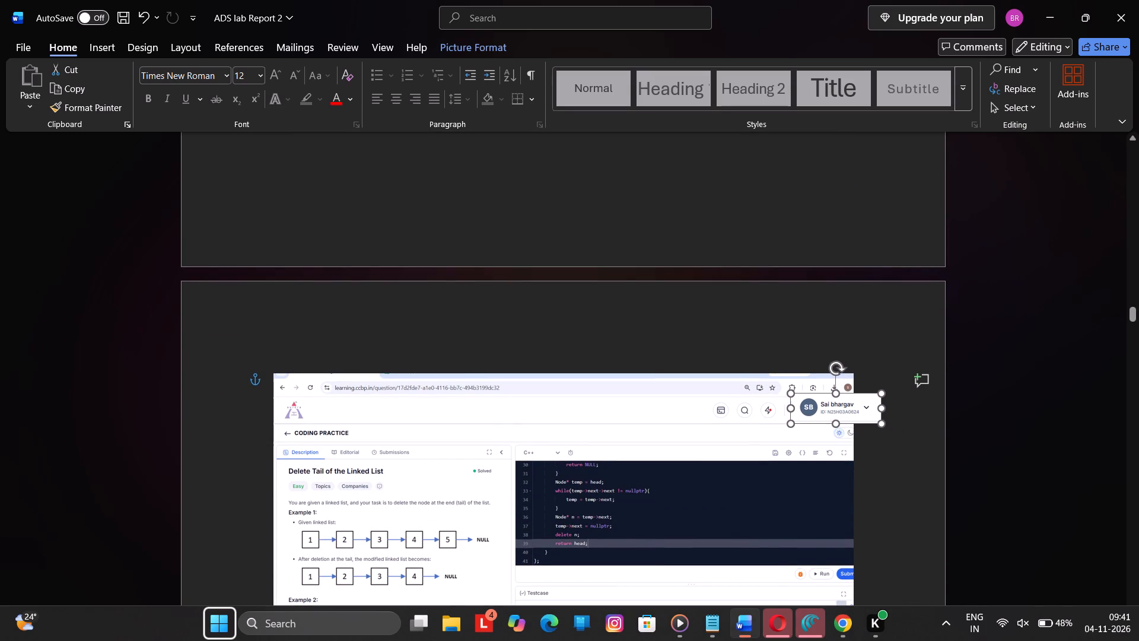
drag(820, 407, 817, 411)
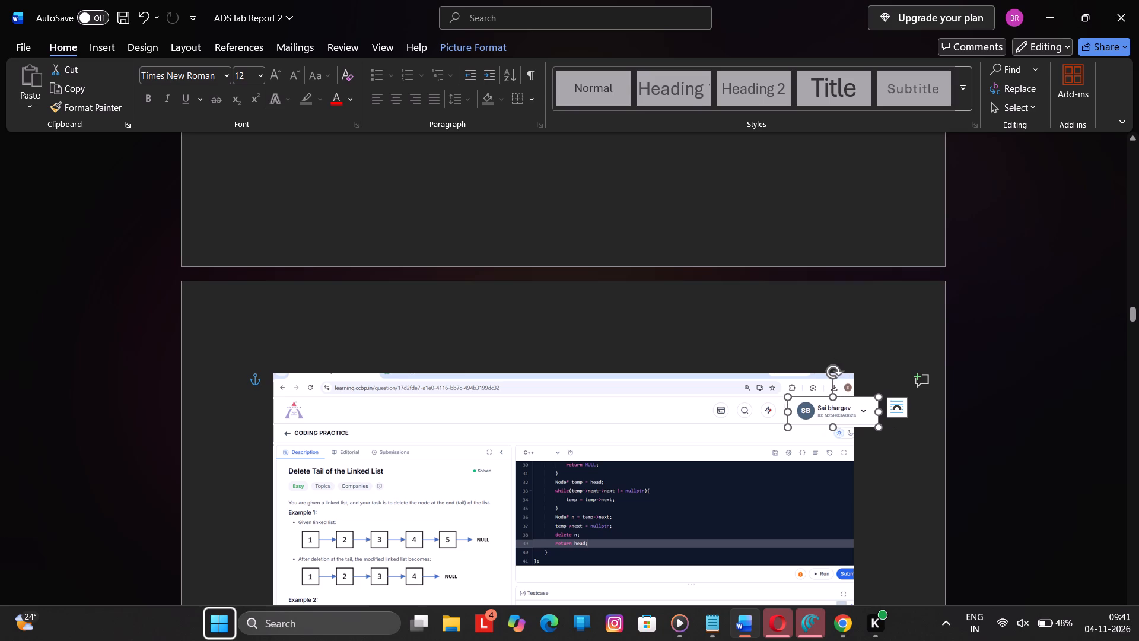
Resize the badge picture to fit inside the Delete Tail screenshot's right edge while covering the original badge's height.
drag(877, 423, 855, 412)
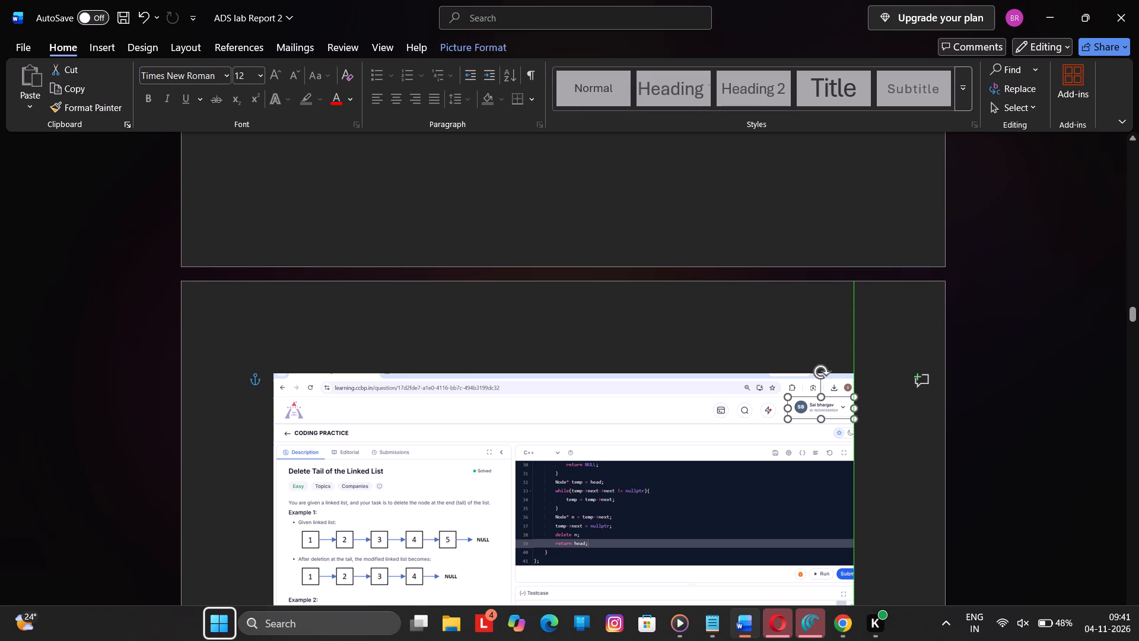
drag(855, 412, 861, 423)
drag(866, 424, 840, 412)
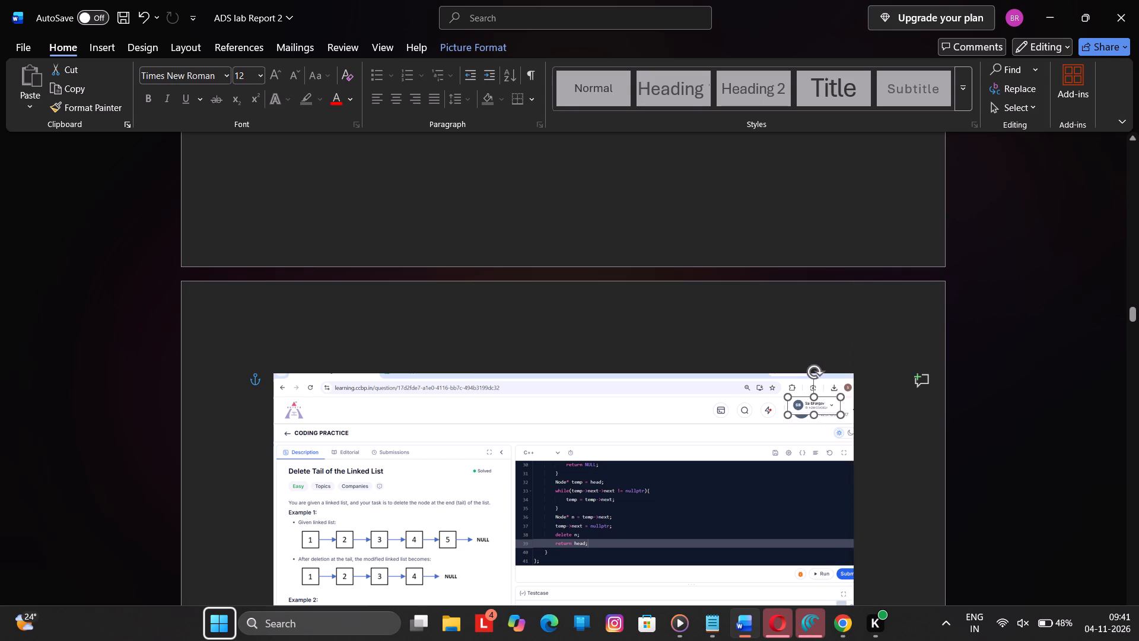
drag(840, 412, 843, 417)
click(816, 418)
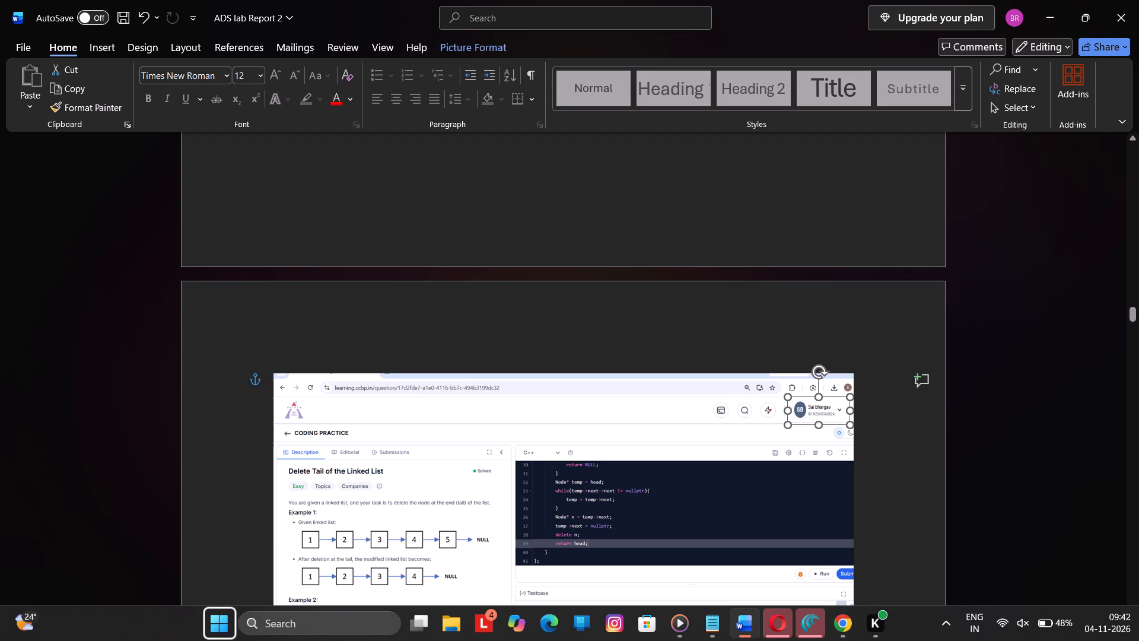
click(917, 450)
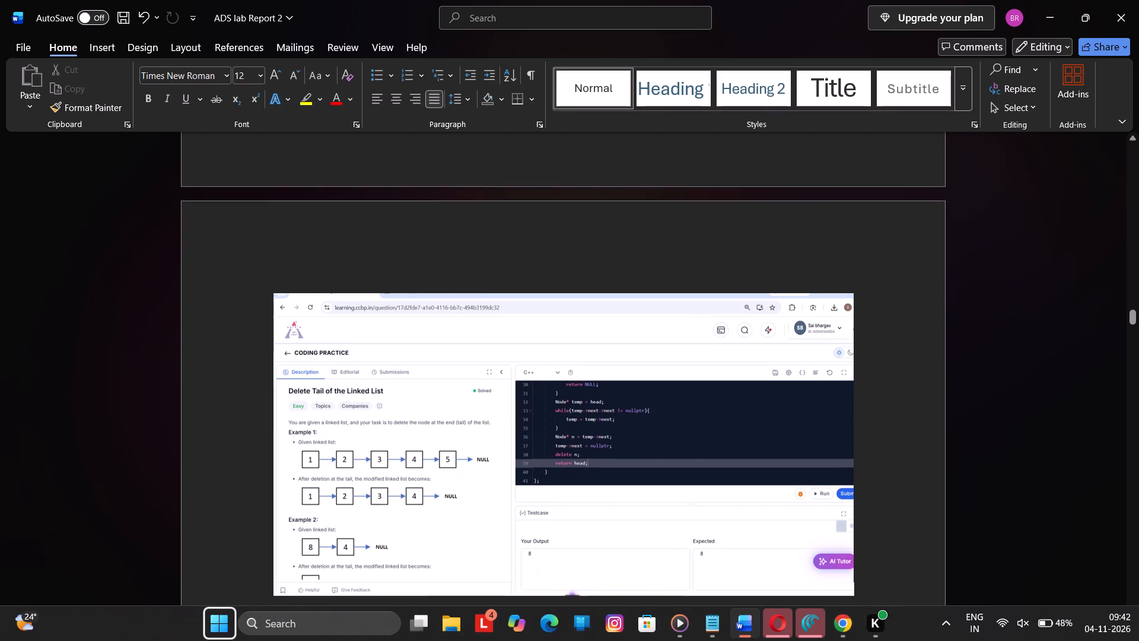
Widen the Delete Tail badge picture slightly to the left and extend its bottom edge a little.
click(819, 328)
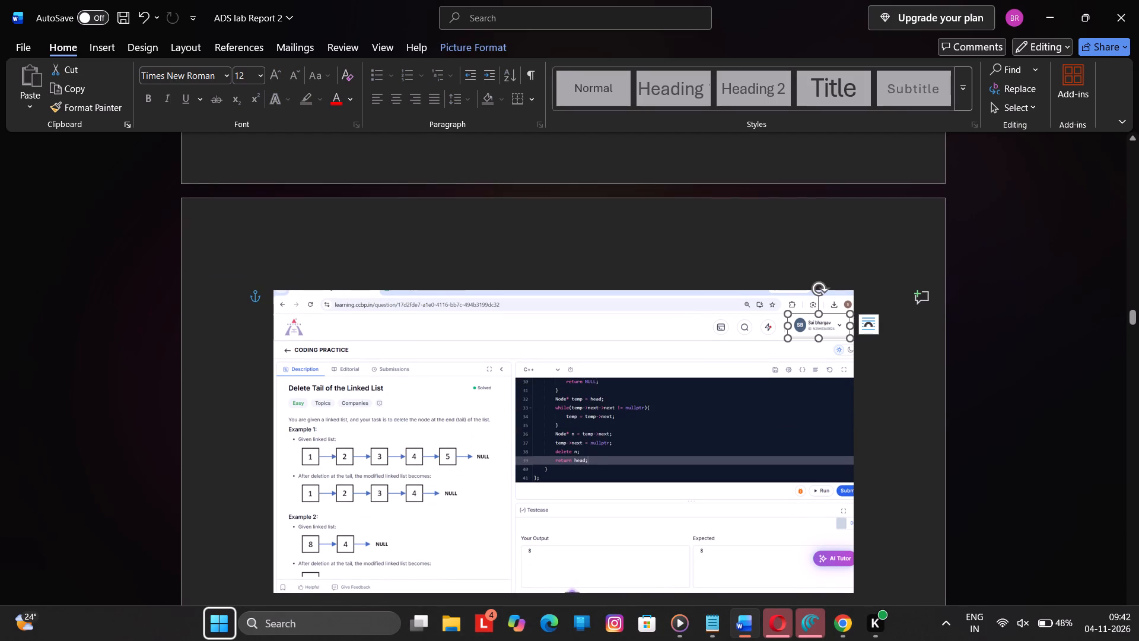
drag(785, 328, 785, 338)
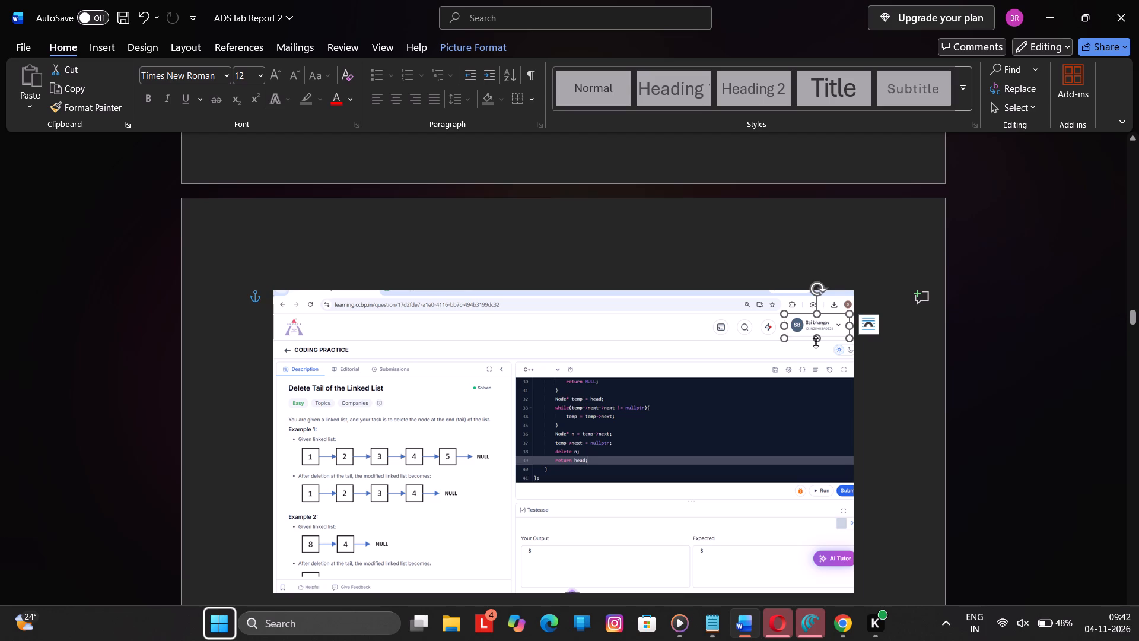
drag(815, 337, 816, 342)
click(896, 363)
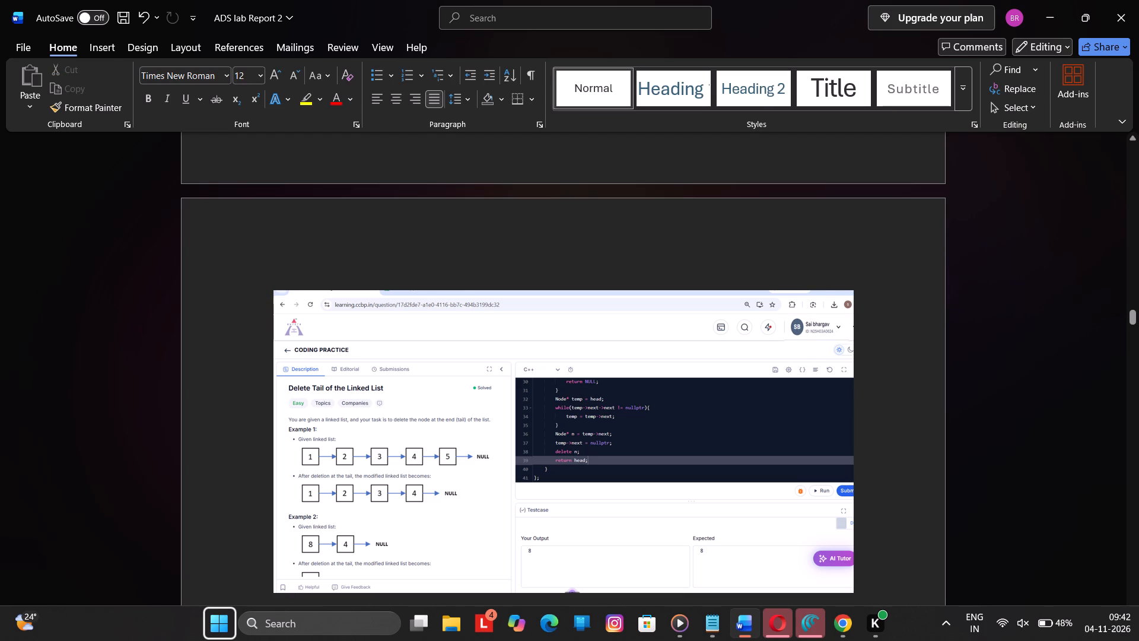
click(821, 326)
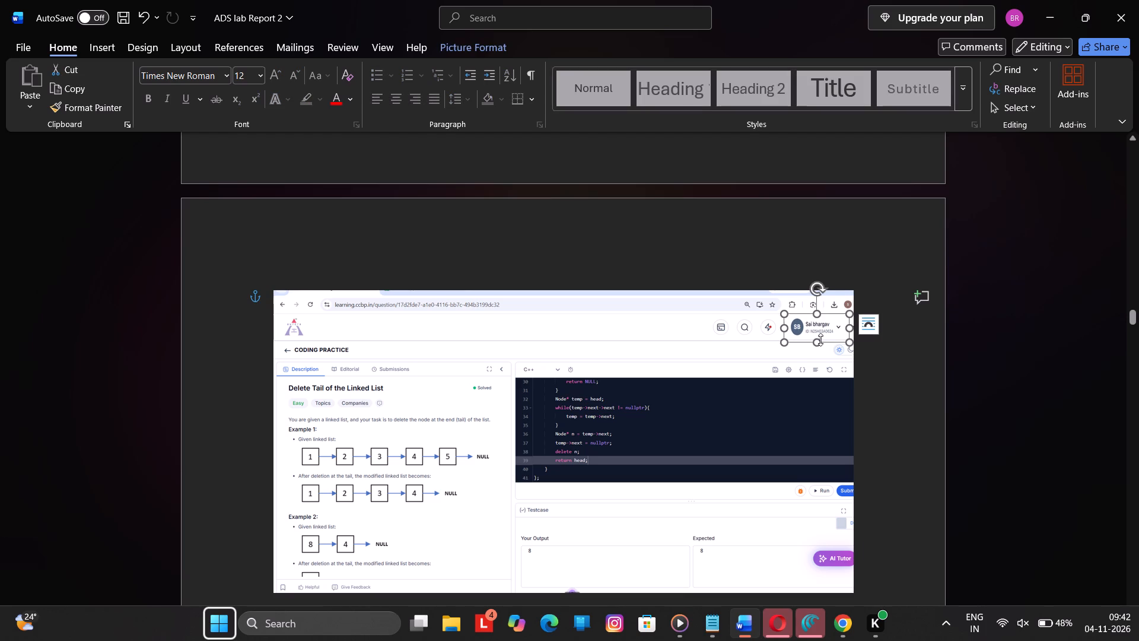
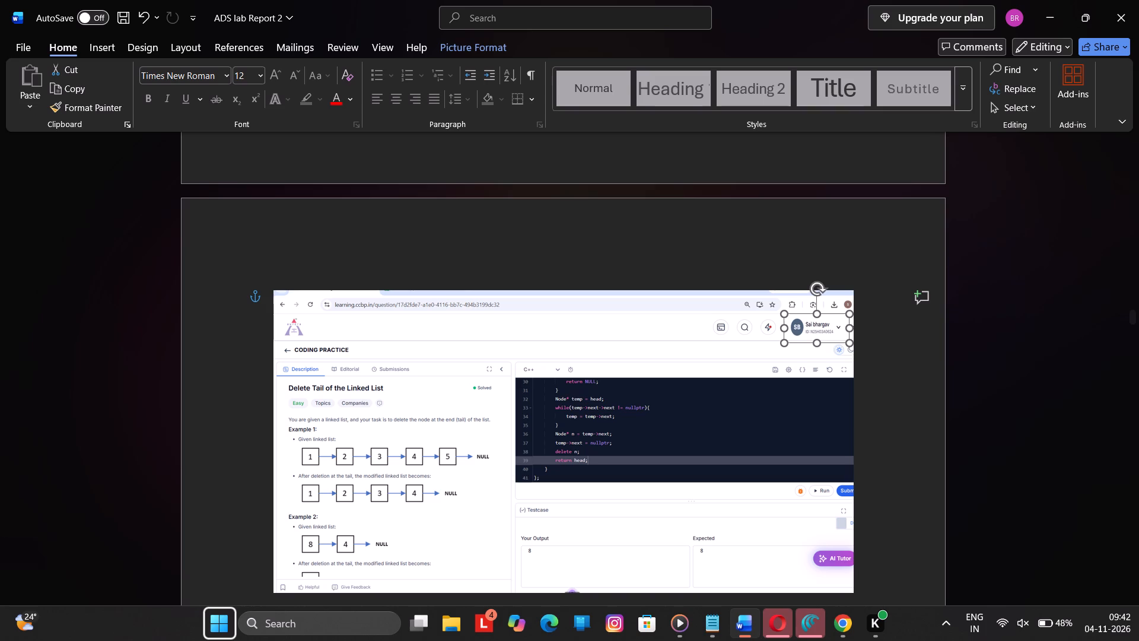
Enlarge the Delete Tail badge picture from its upper outer corner so it reaches the screenshot's right edge.
click(893, 374)
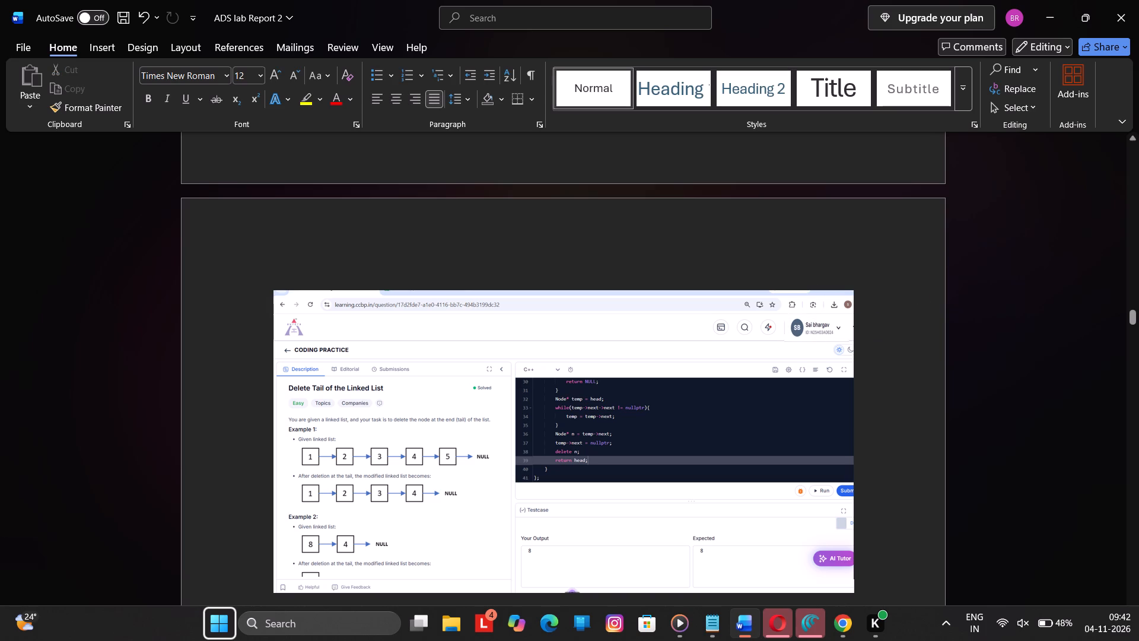
click(825, 328)
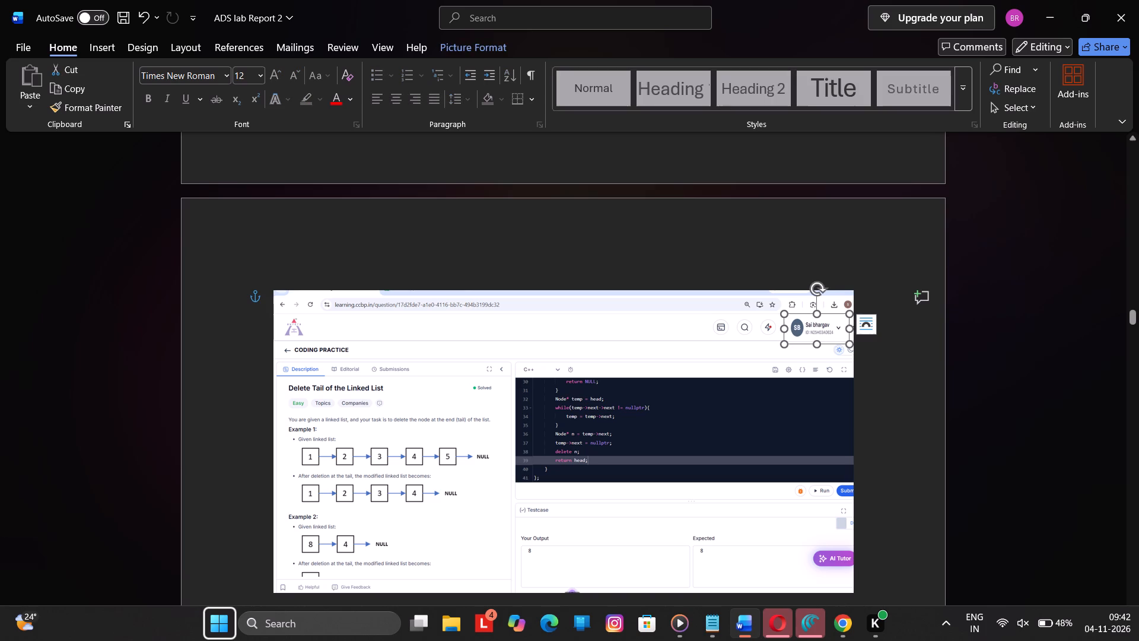
click(851, 313)
click(876, 357)
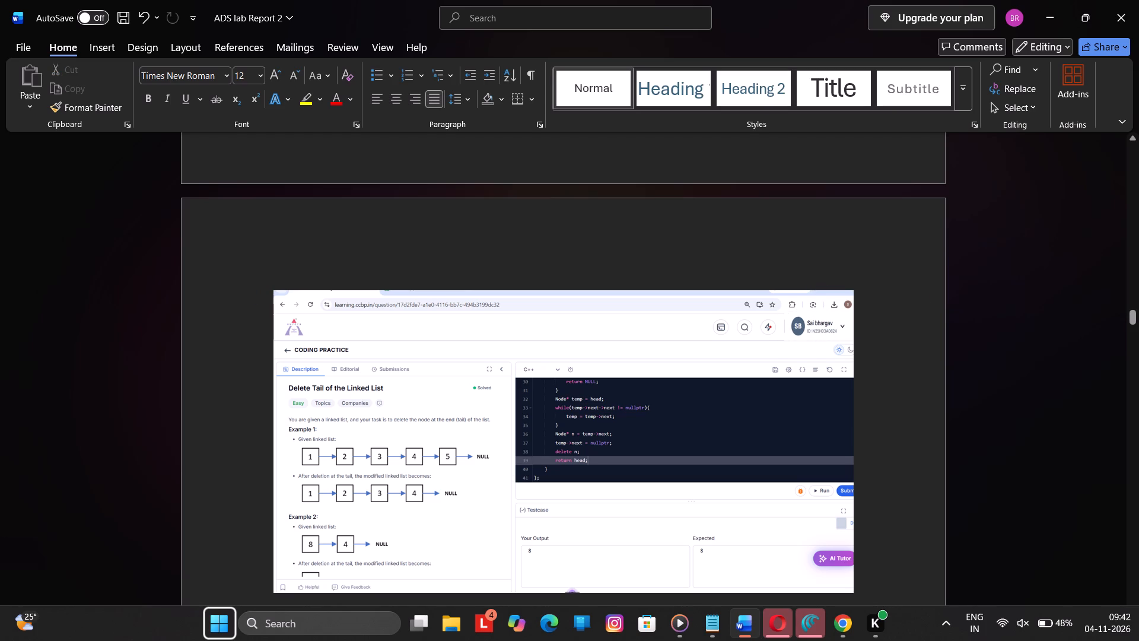
Copy the Delete Tail badge picture and place the copy over the original account badge in the Delete Kth Node screenshot's header.
click(809, 329)
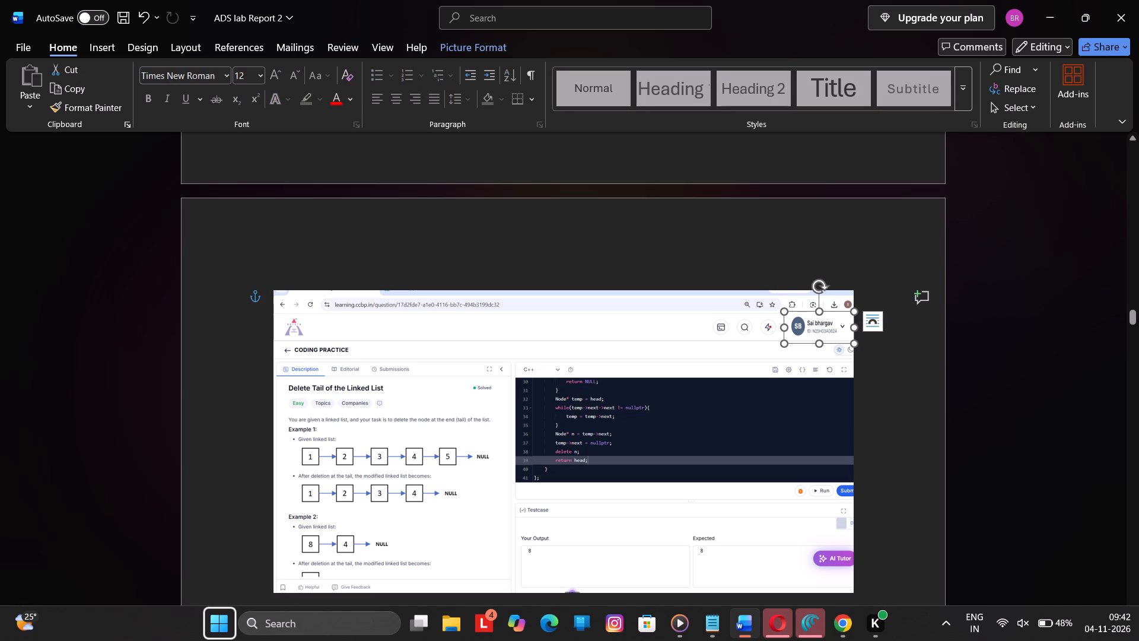
key(ctrl+c)
scroll(924, 457, down, 2)
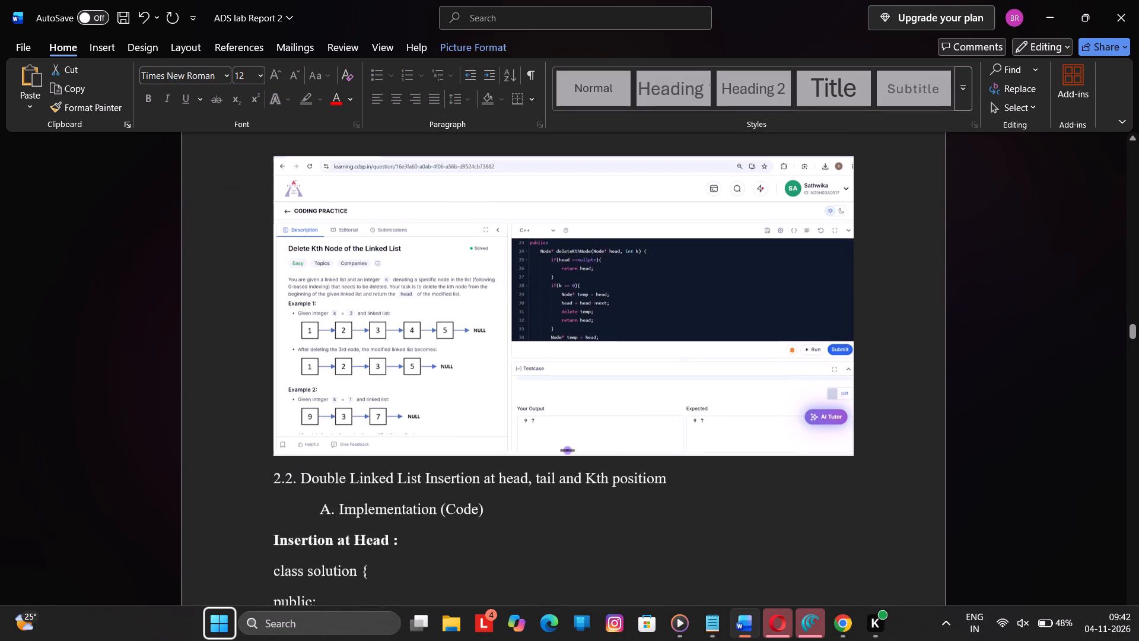
scroll(924, 457, up, 2)
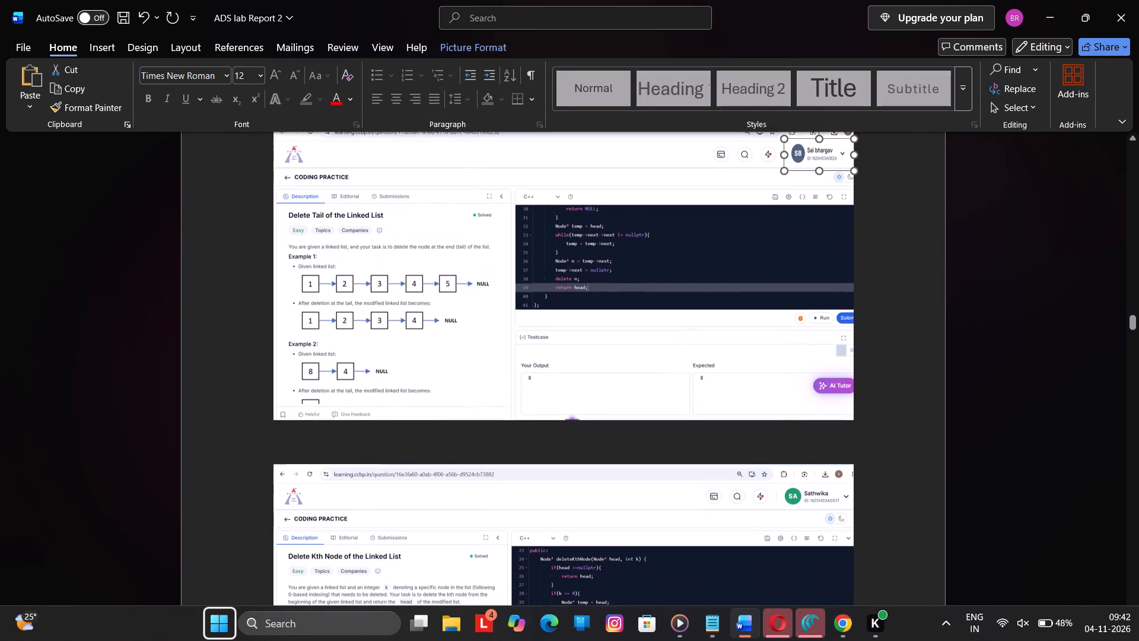
click(821, 488)
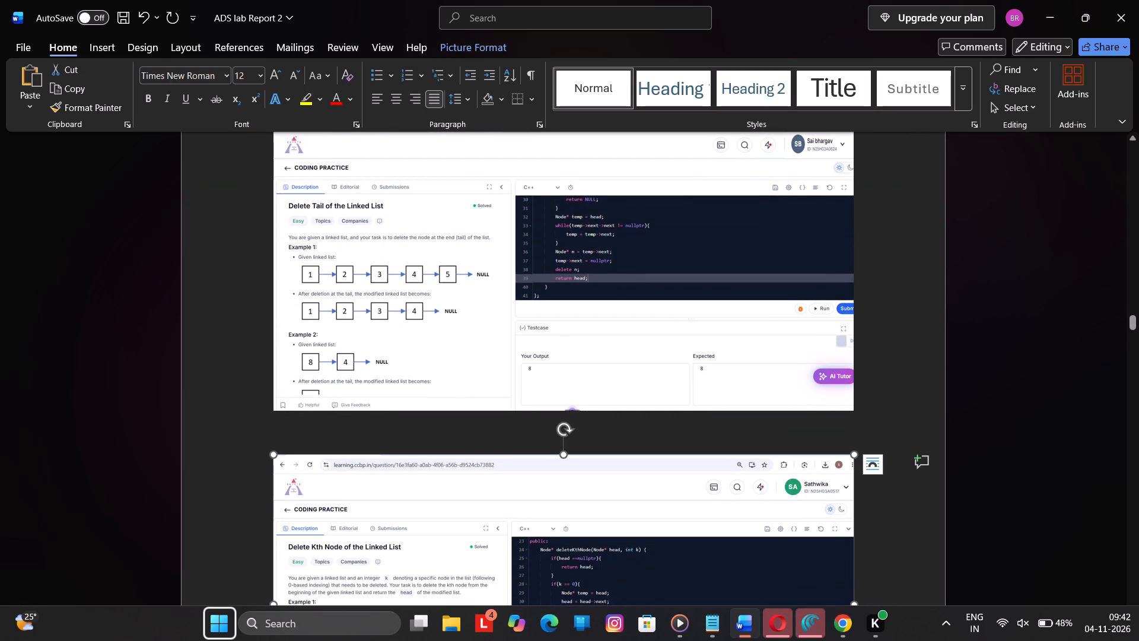
key(ctrl+v)
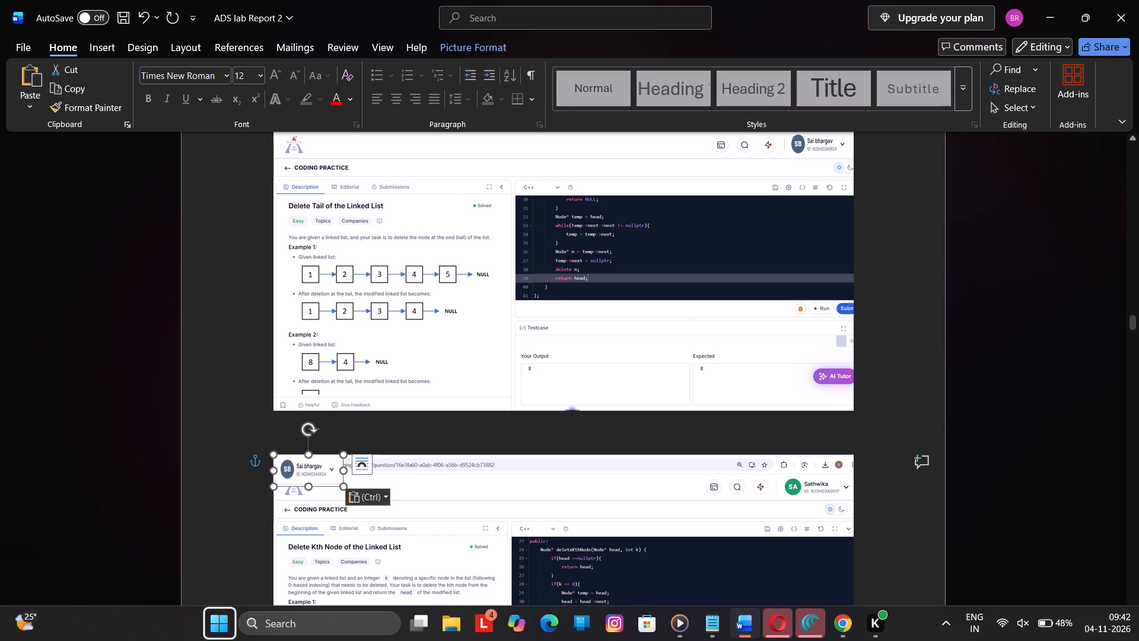
drag(307, 464, 813, 496)
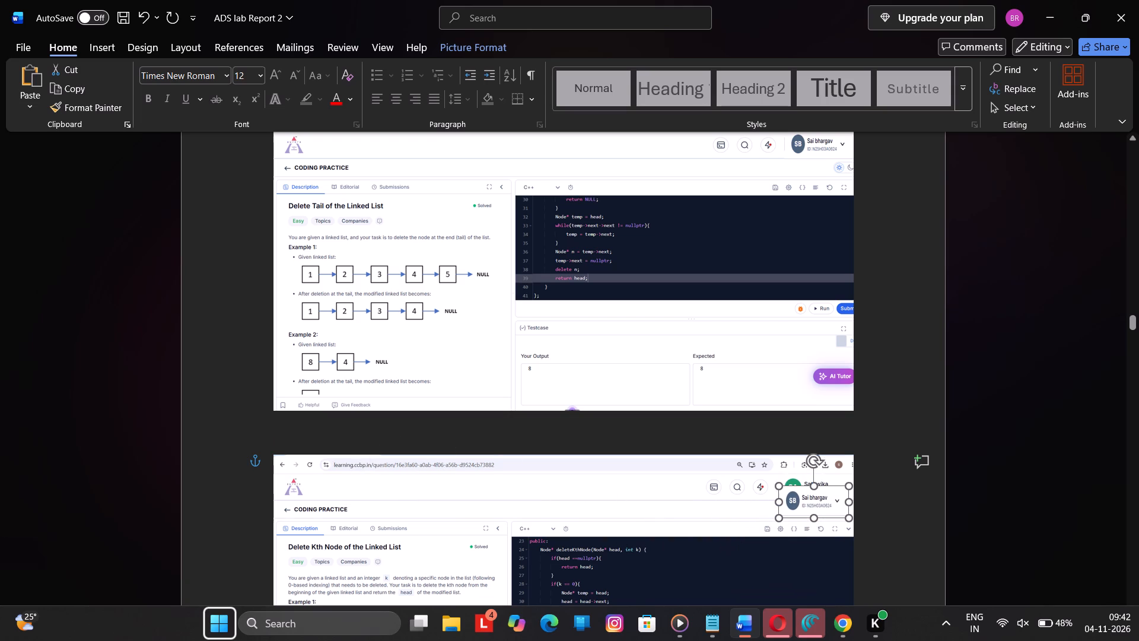
drag(813, 496, 820, 479)
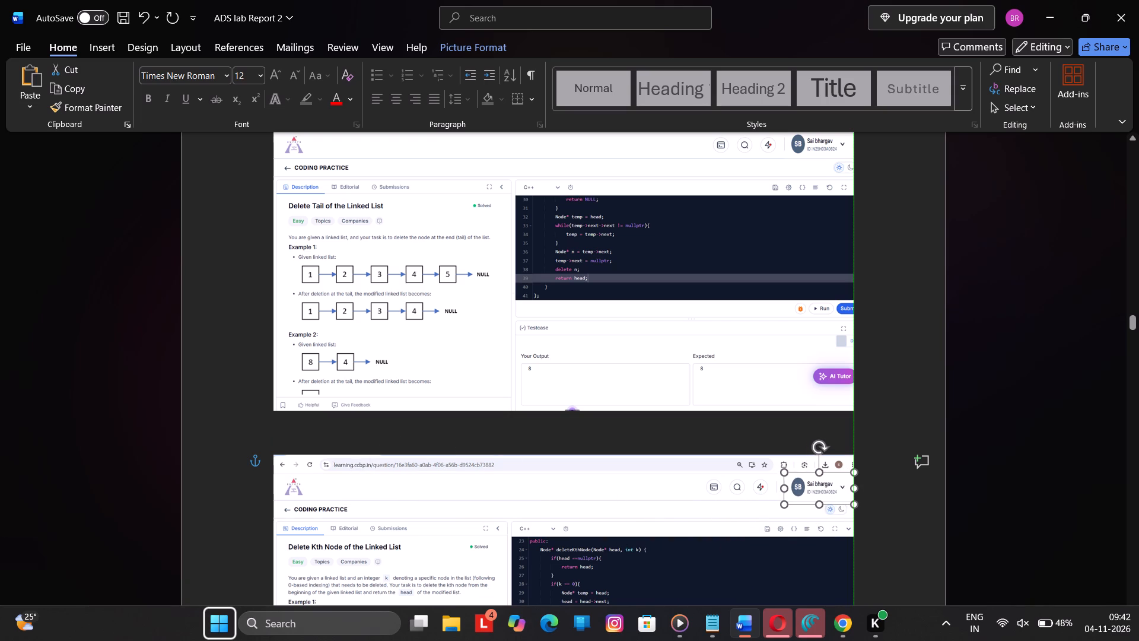
drag(820, 479, 816, 483)
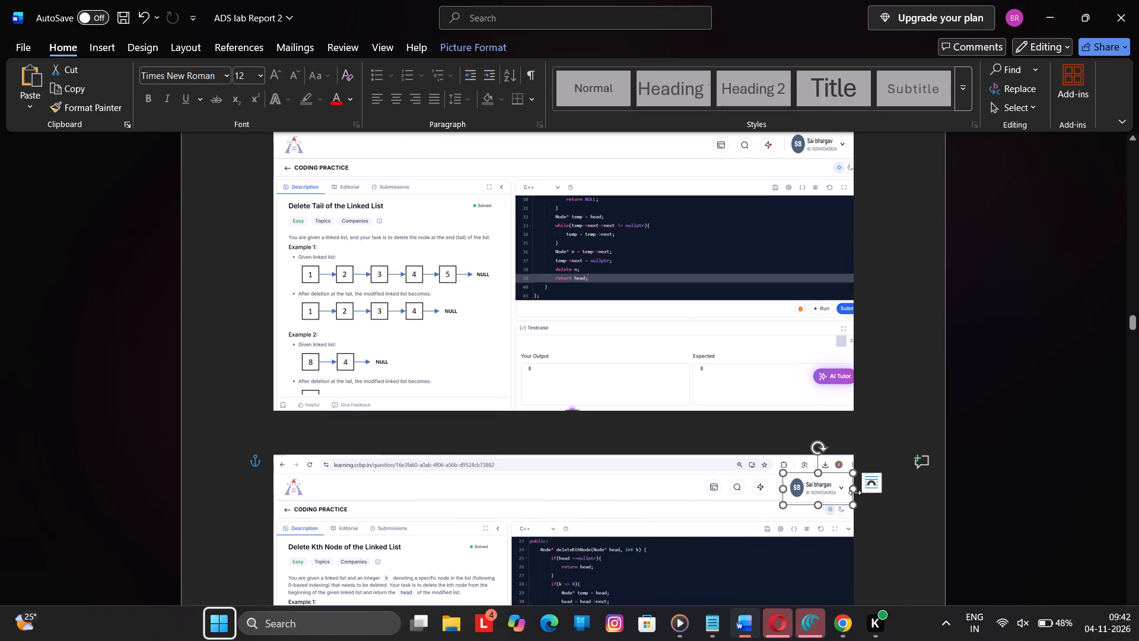
click(900, 519)
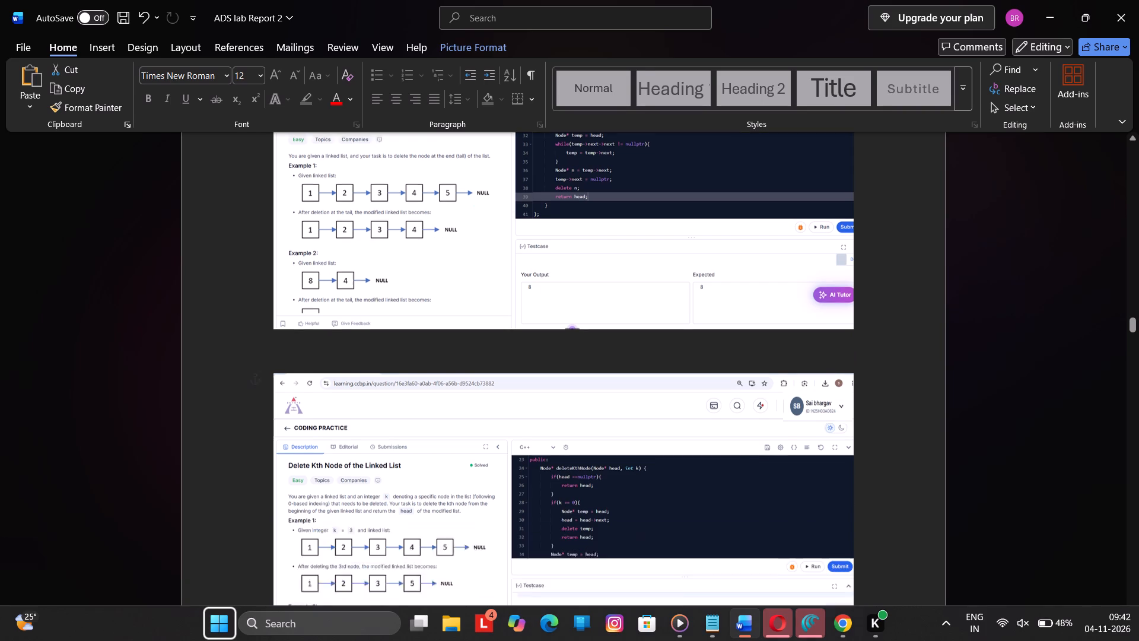
Enlarge the Delete Kth Node badge picture to the screenshot's right edge and widen it slightly to the left over the original badge.
click(816, 327)
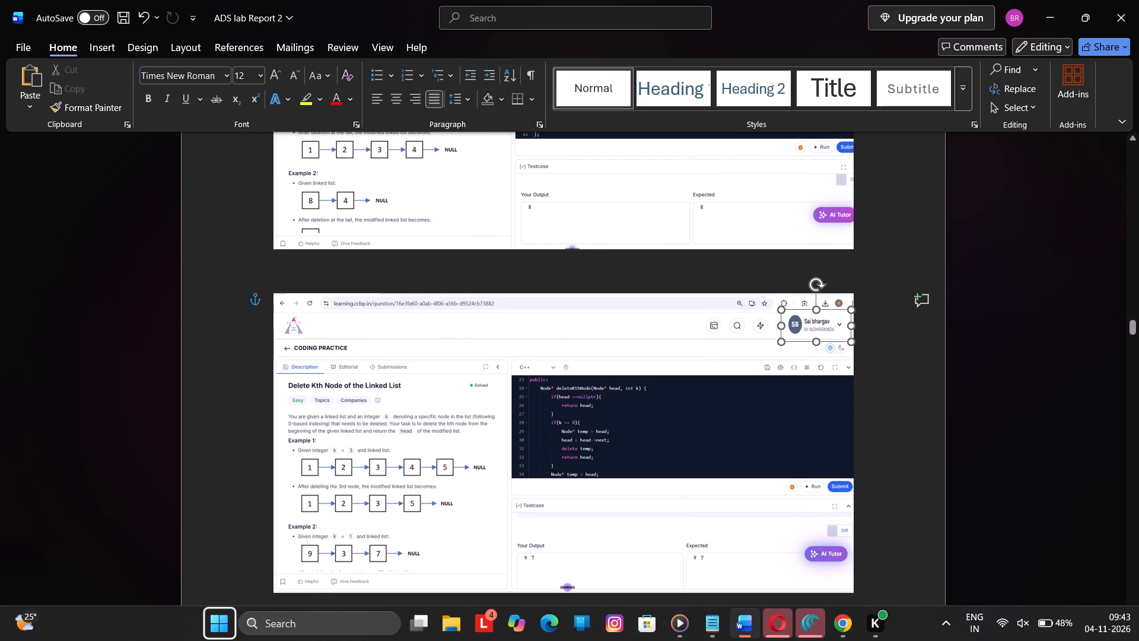
click(783, 309)
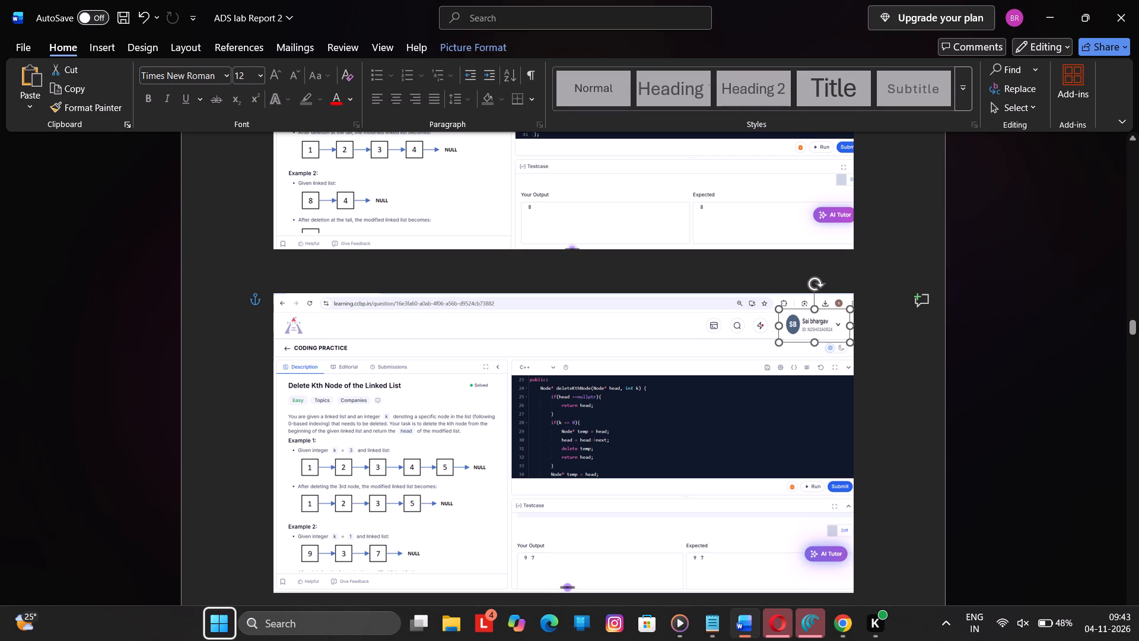
click(851, 311)
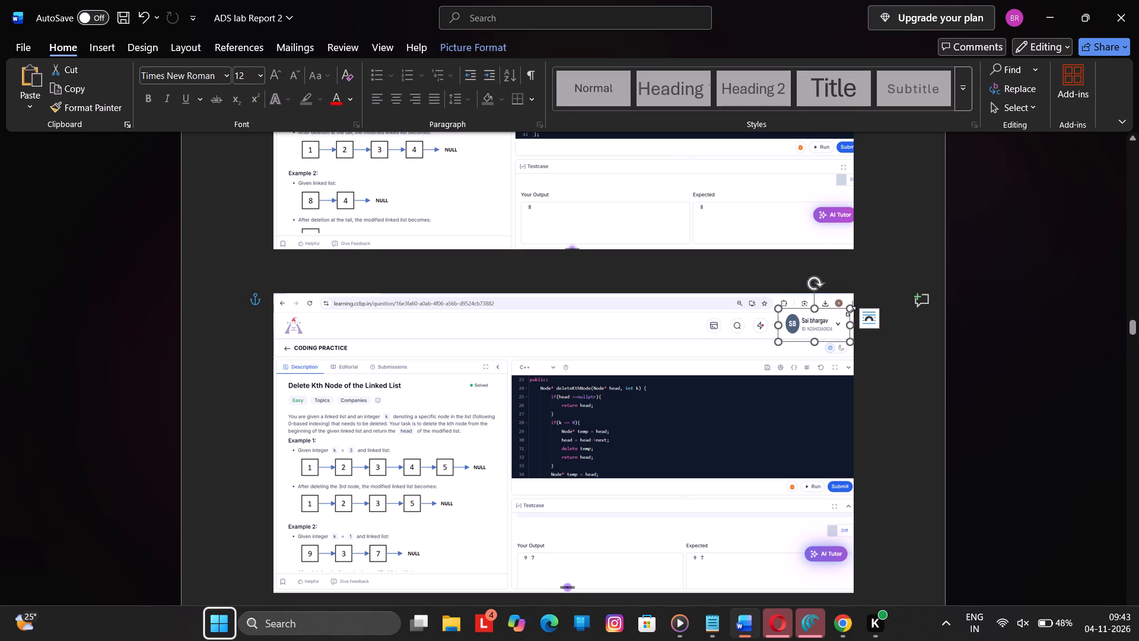
click(878, 366)
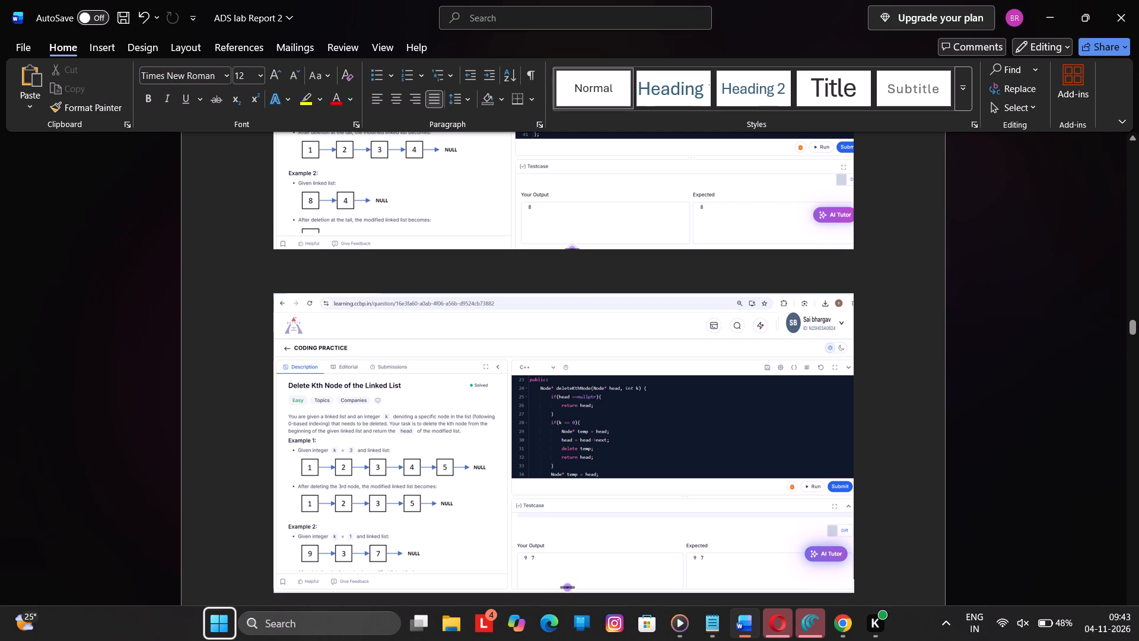
click(792, 320)
drag(774, 326, 771, 332)
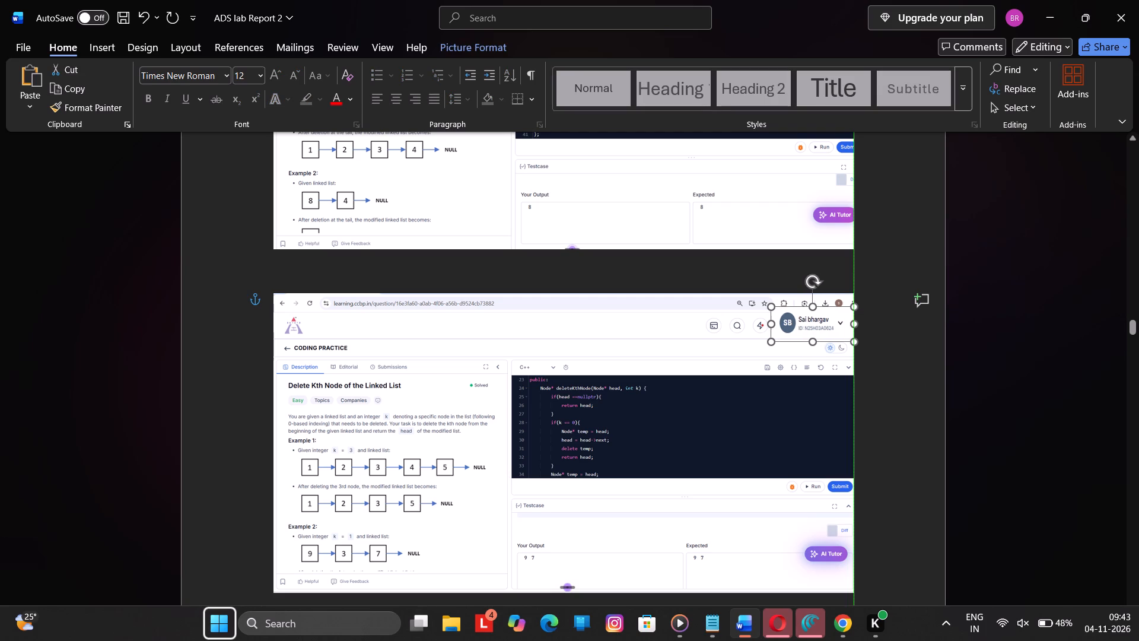
drag(771, 332, 773, 332)
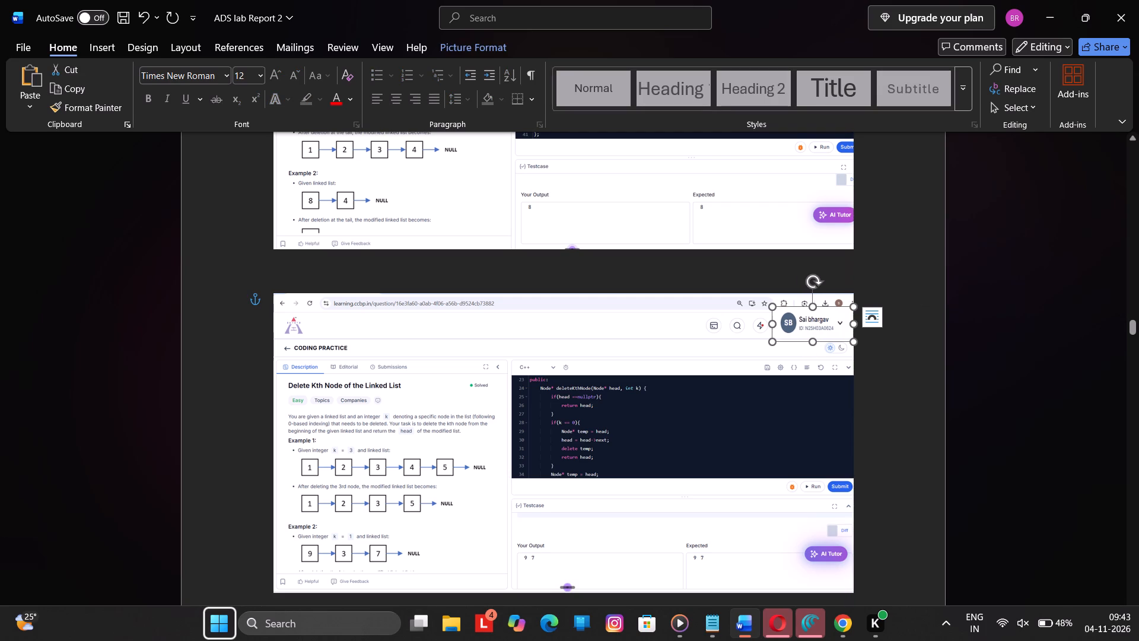
click(896, 388)
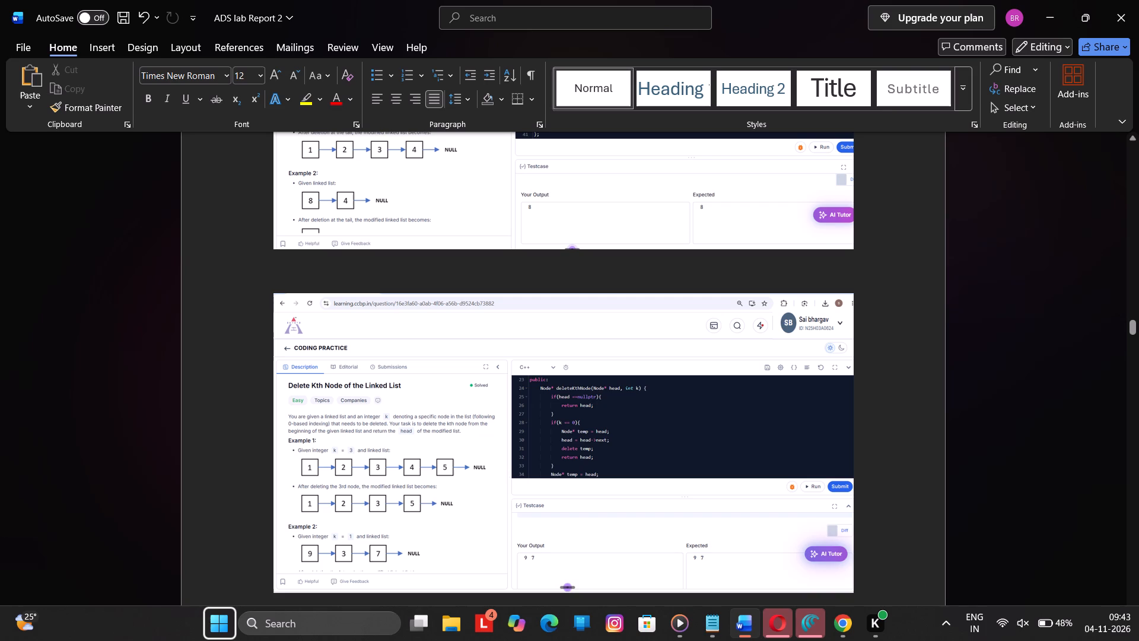
Paste another badge copy onto the Insertion At Head - Doubly Linked List screenshot and place it over the header's original account badge.
scroll(901, 380, down, 3)
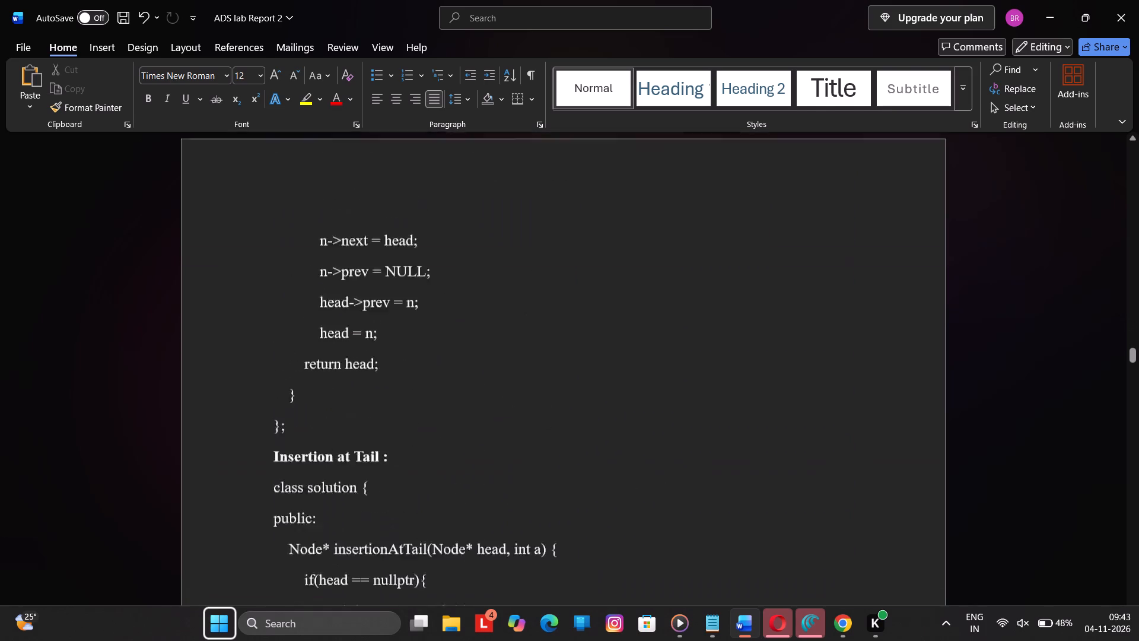
scroll(901, 380, down, 6)
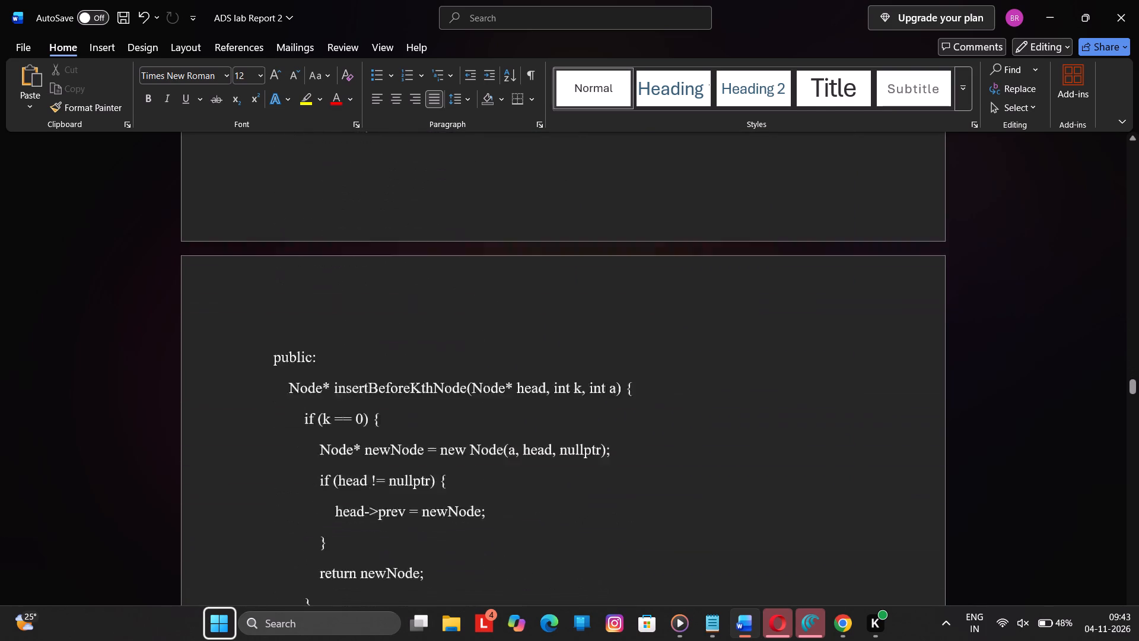
scroll(901, 380, down, 5)
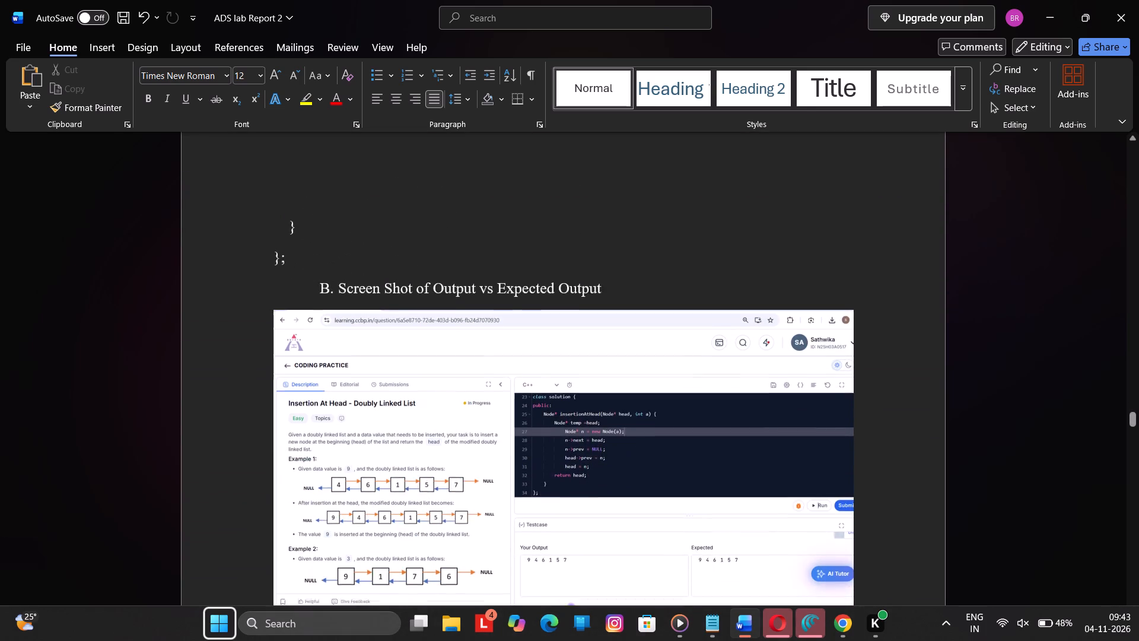
scroll(901, 380, down, 2)
click(647, 281)
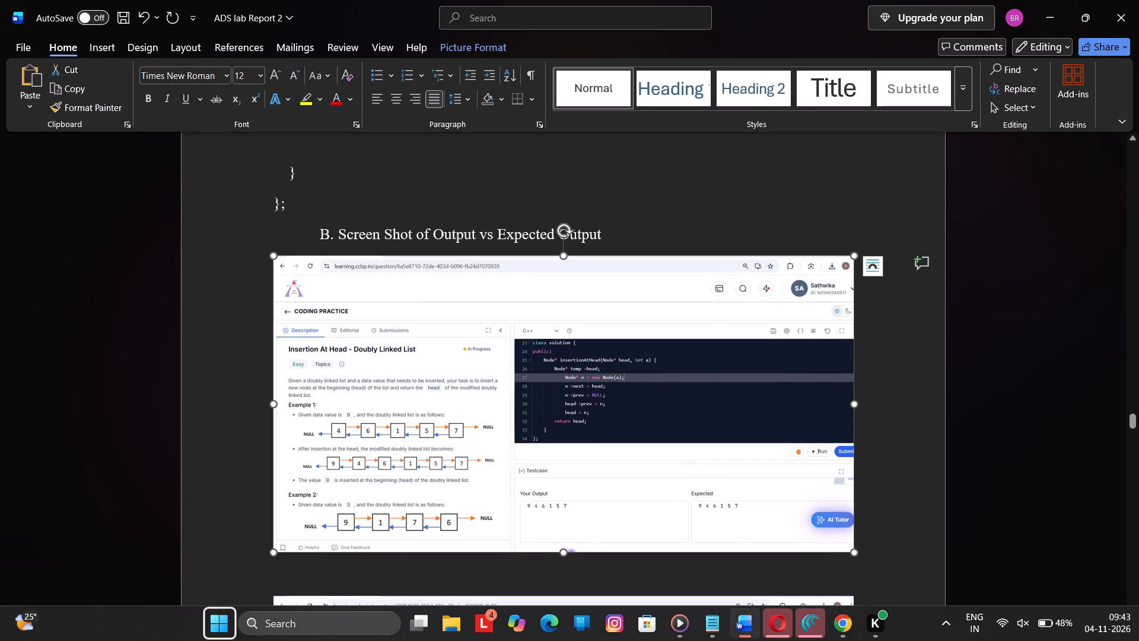
key(ctrl+v)
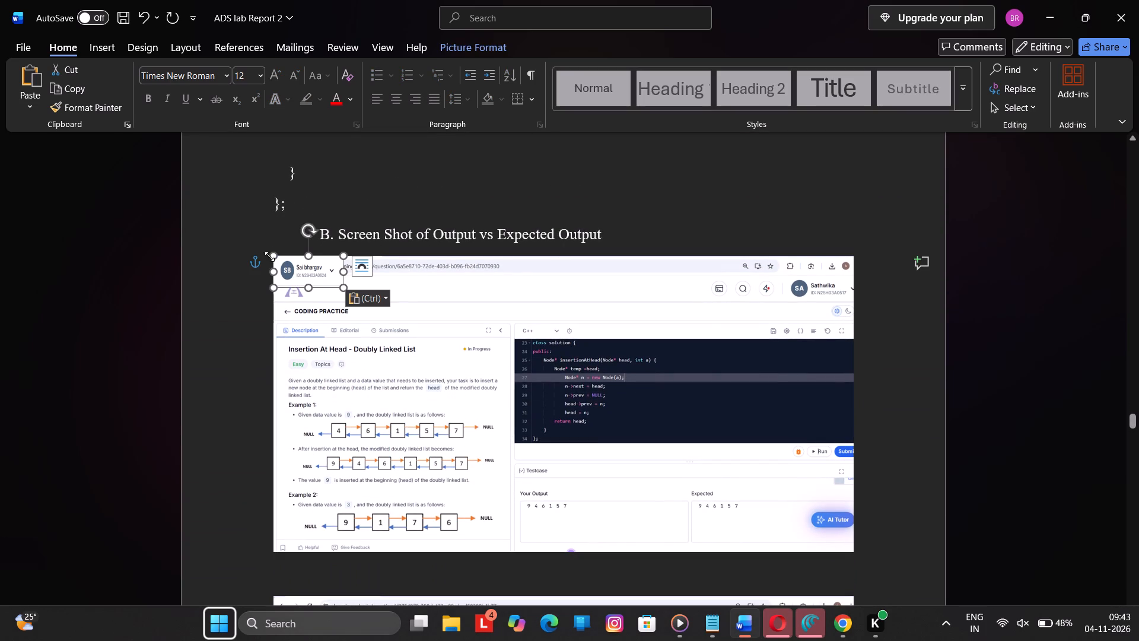
drag(316, 268, 587, 292)
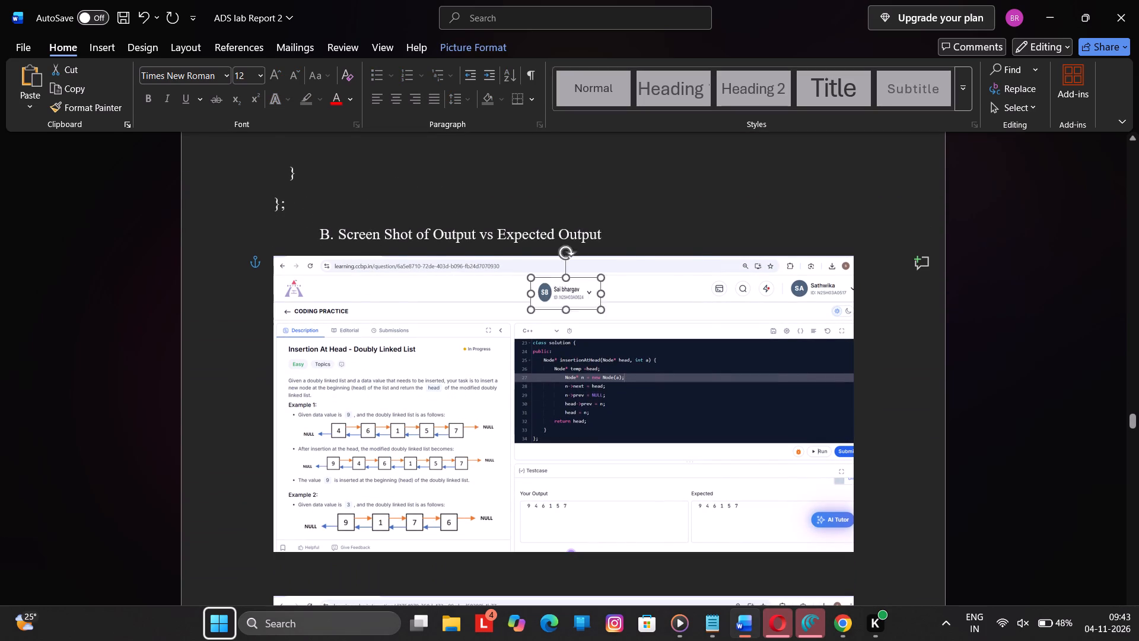
drag(587, 292, 842, 290)
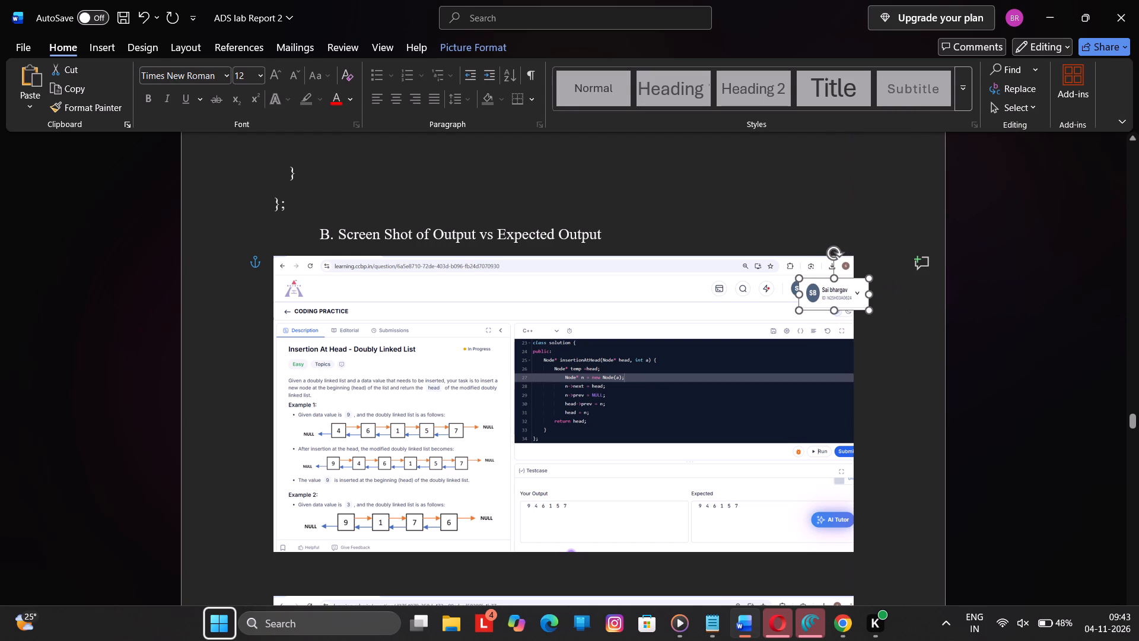
drag(842, 290, 826, 287)
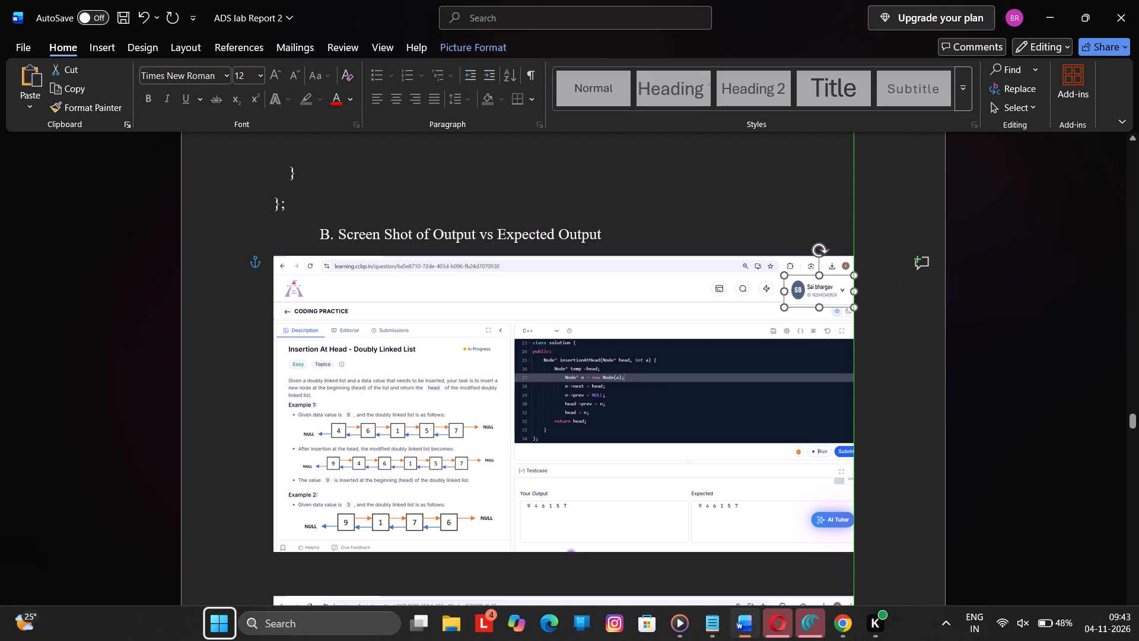
drag(826, 287, 830, 287)
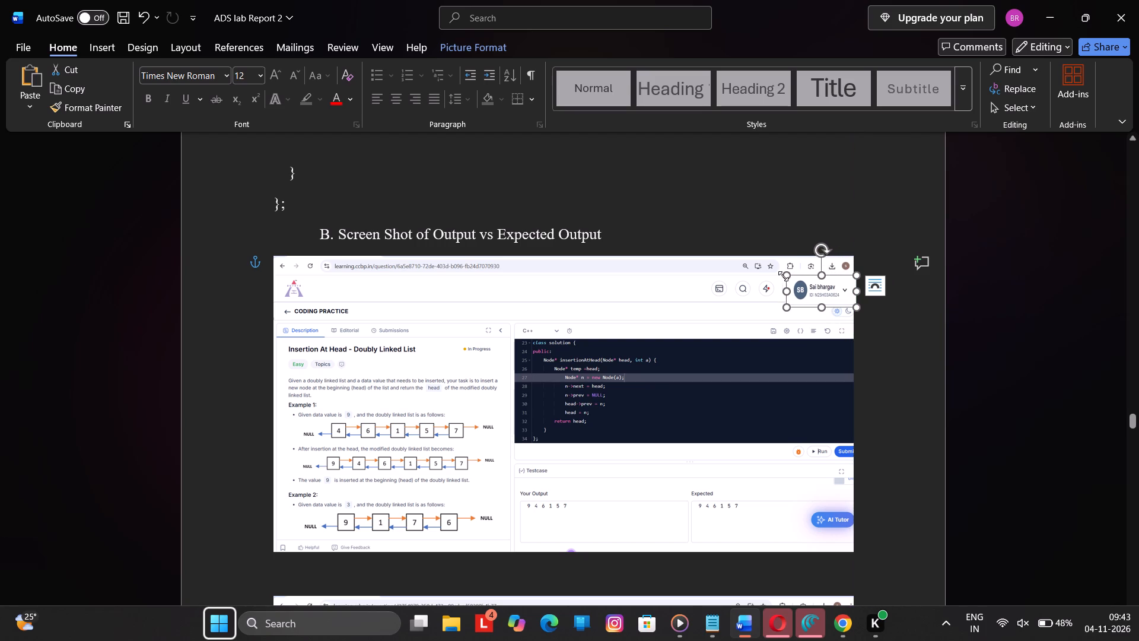
Enlarge the Insertion At Head badge picture to the left, trim its right edge slightly, and shorten its bottom to fit the header row.
drag(785, 275, 780, 272)
click(781, 305)
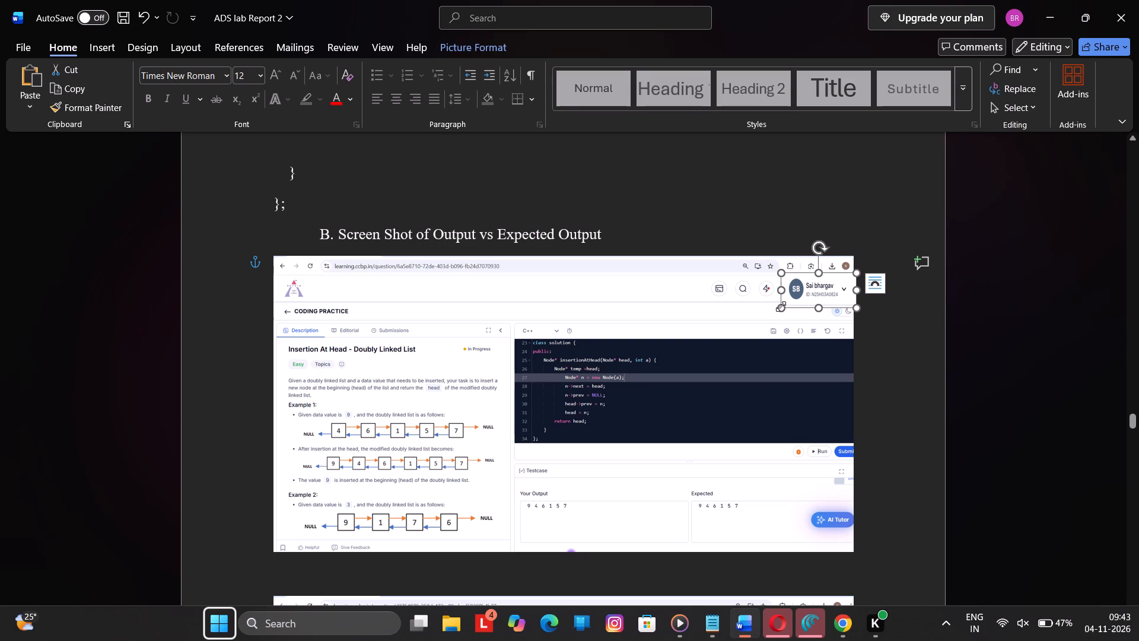
click(779, 307)
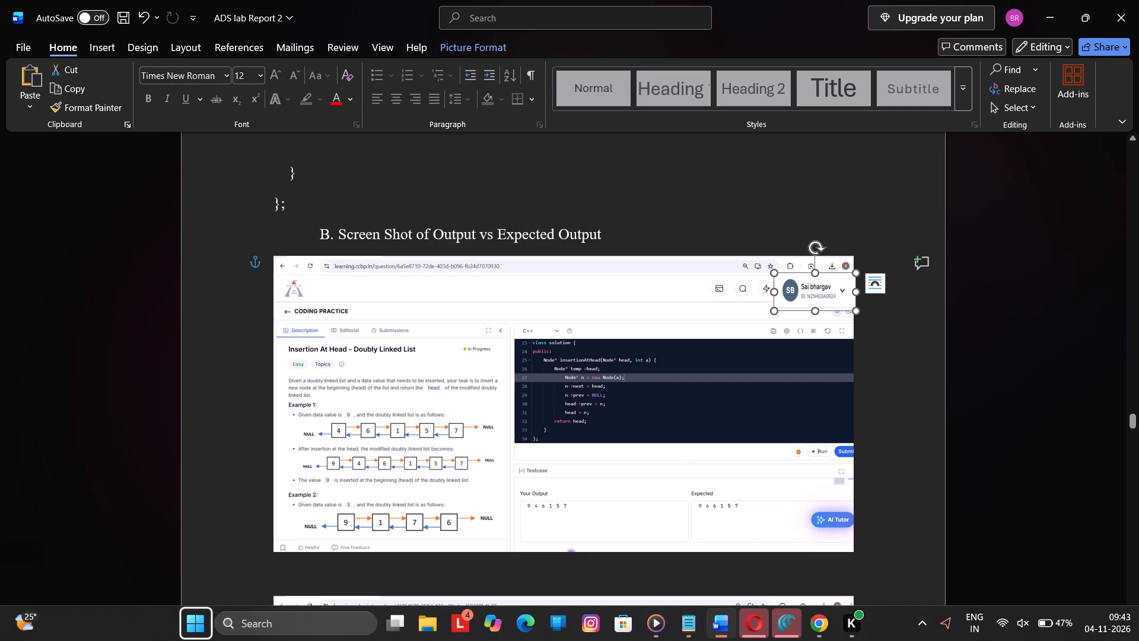
drag(855, 308, 855, 290)
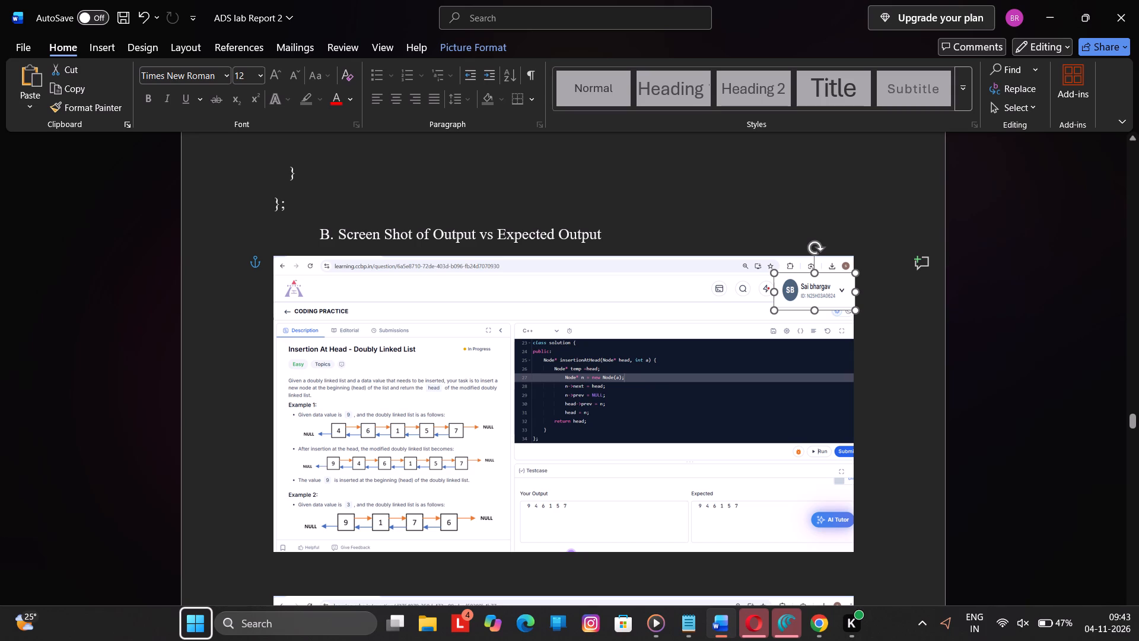
drag(855, 290, 855, 291)
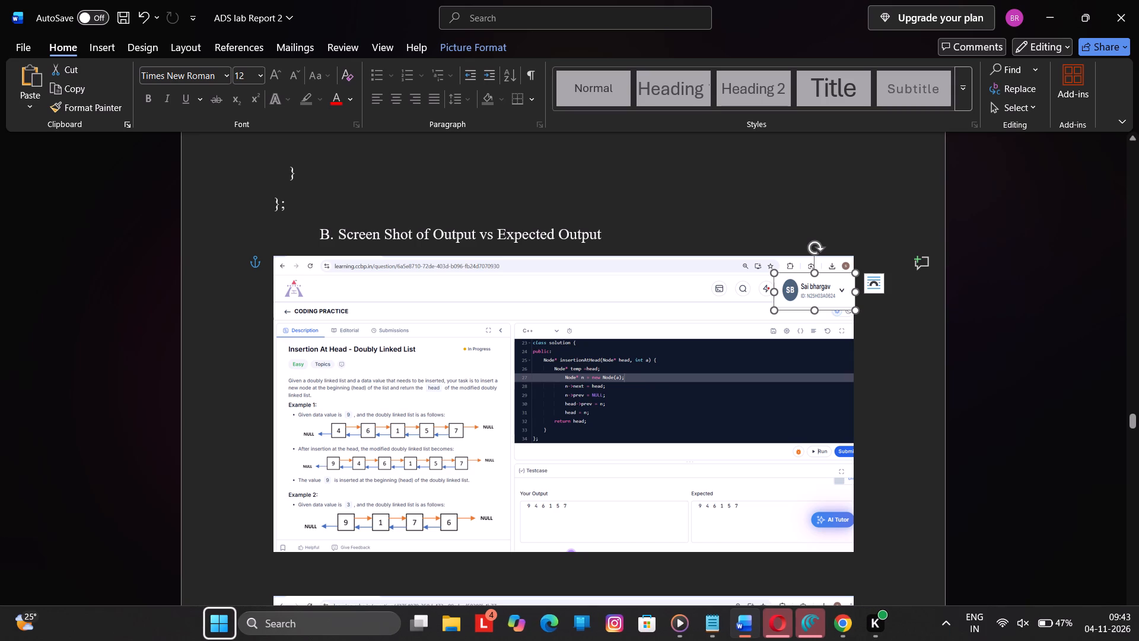
drag(810, 312, 810, 302)
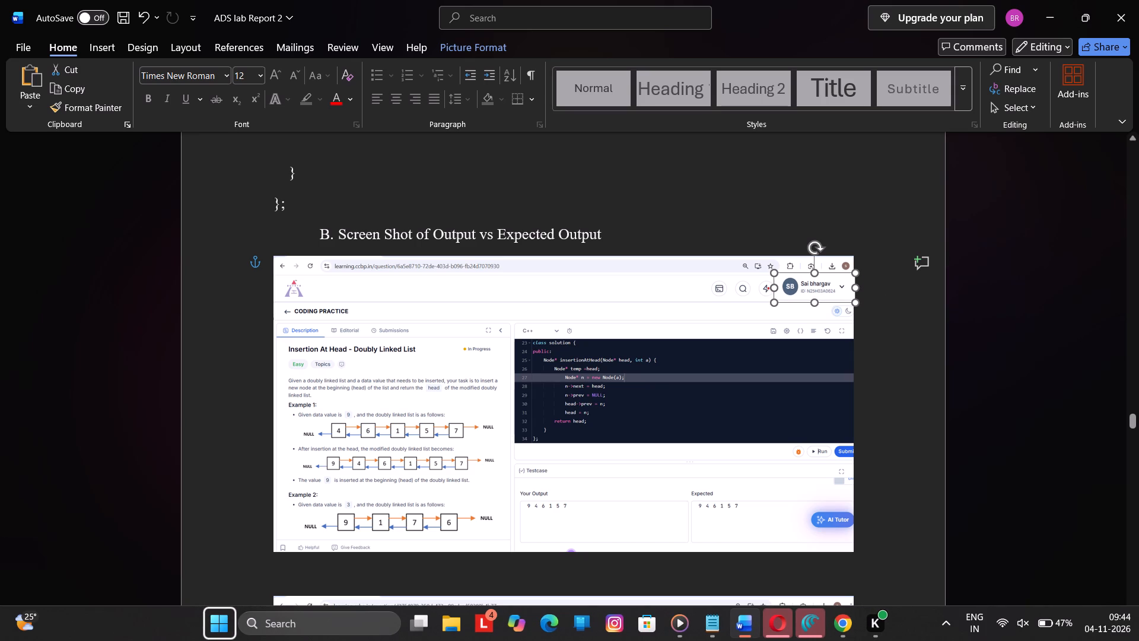
drag(810, 302, 810, 306)
click(913, 382)
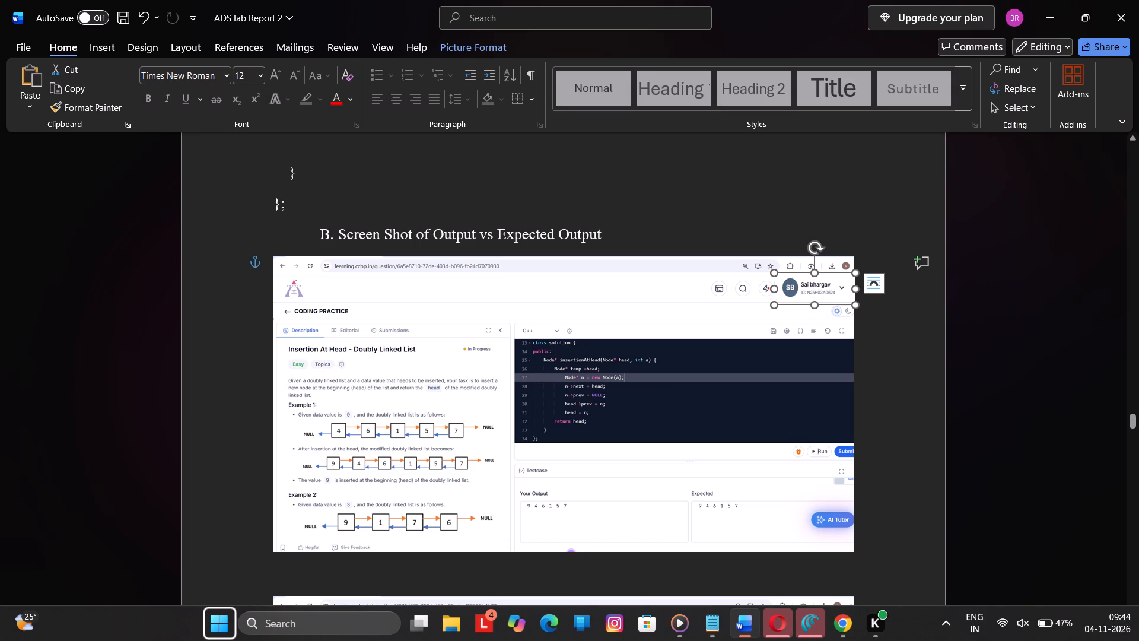
Narrow the Insertion At Head badge picture slightly so its right edge lines up with the screenshot's right edge.
click(816, 285)
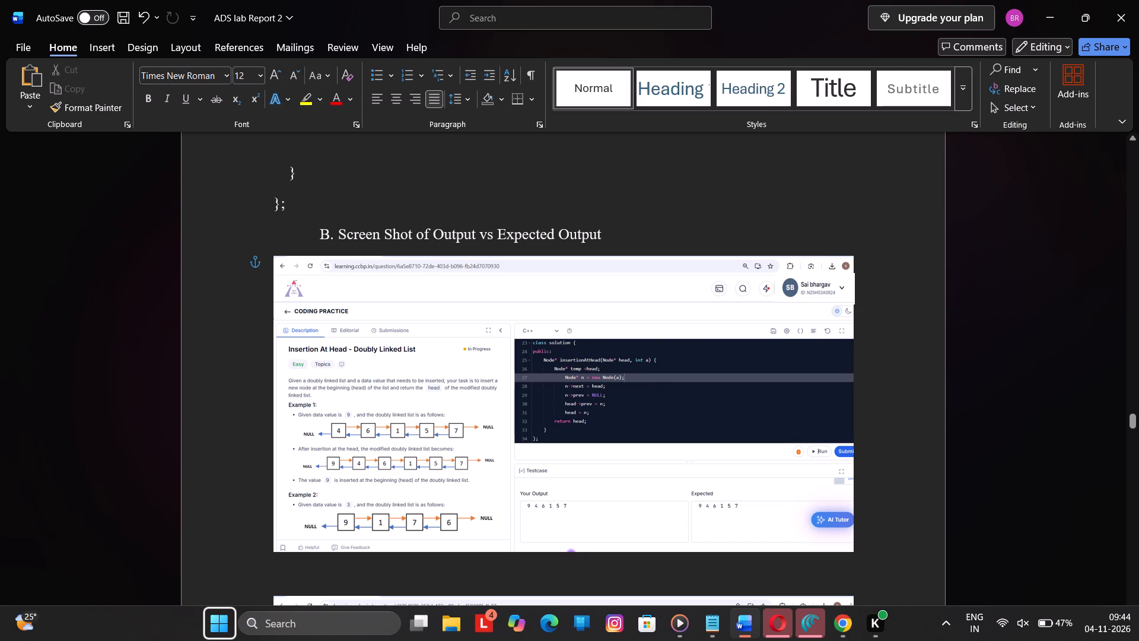
click(856, 290)
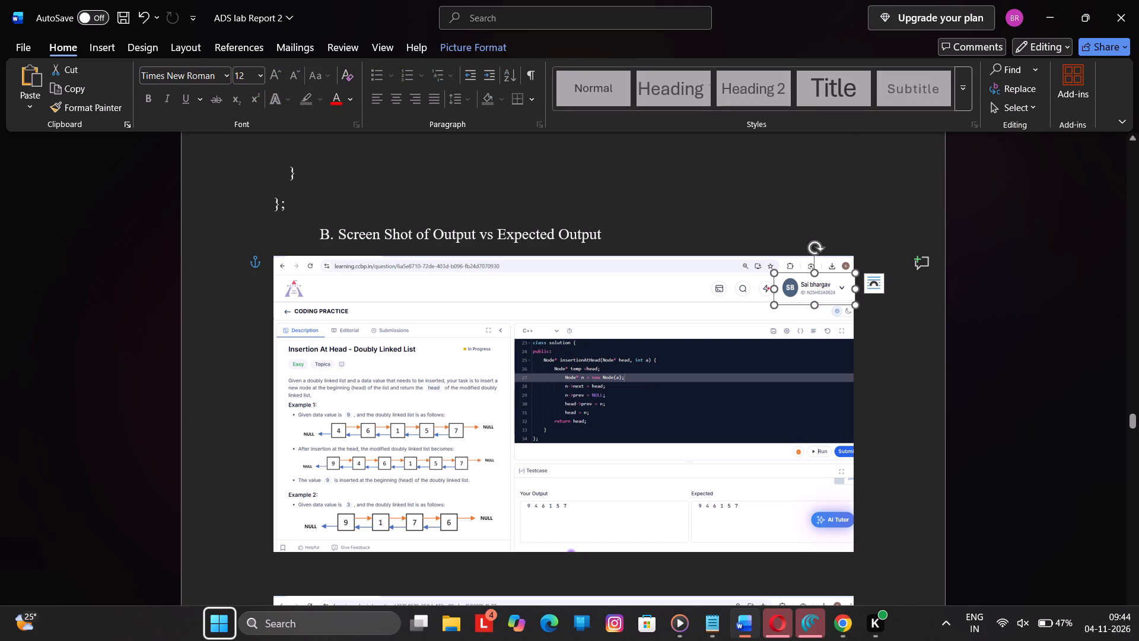
click(893, 318)
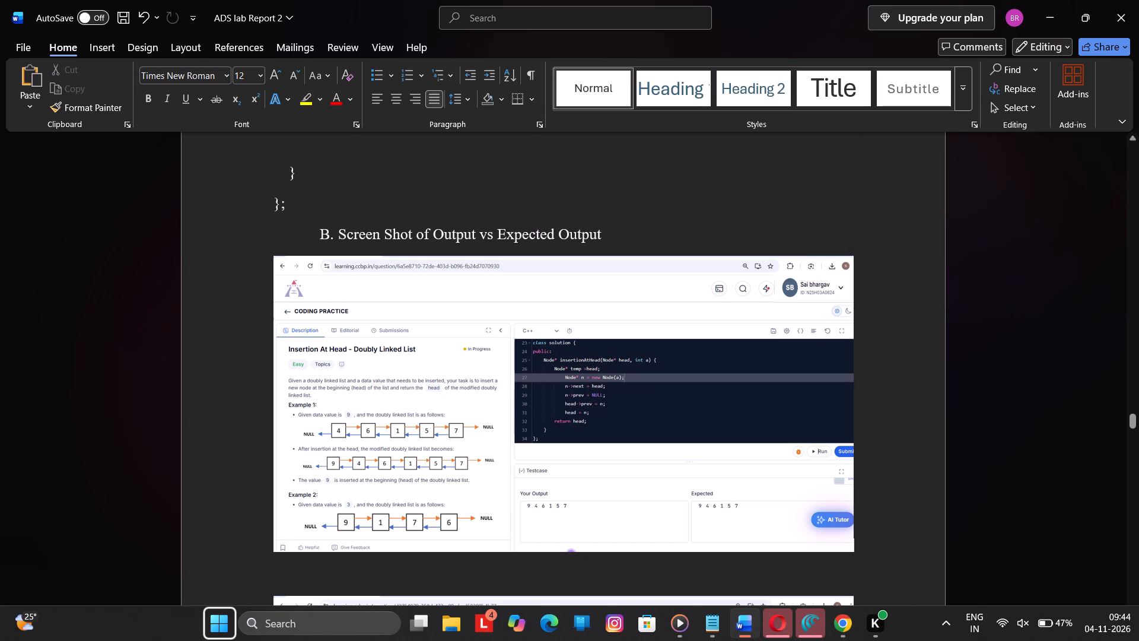
Shrink the Insertion At Head badge picture proportionally from its lower-left corner so it fits within the header row.
click(796, 296)
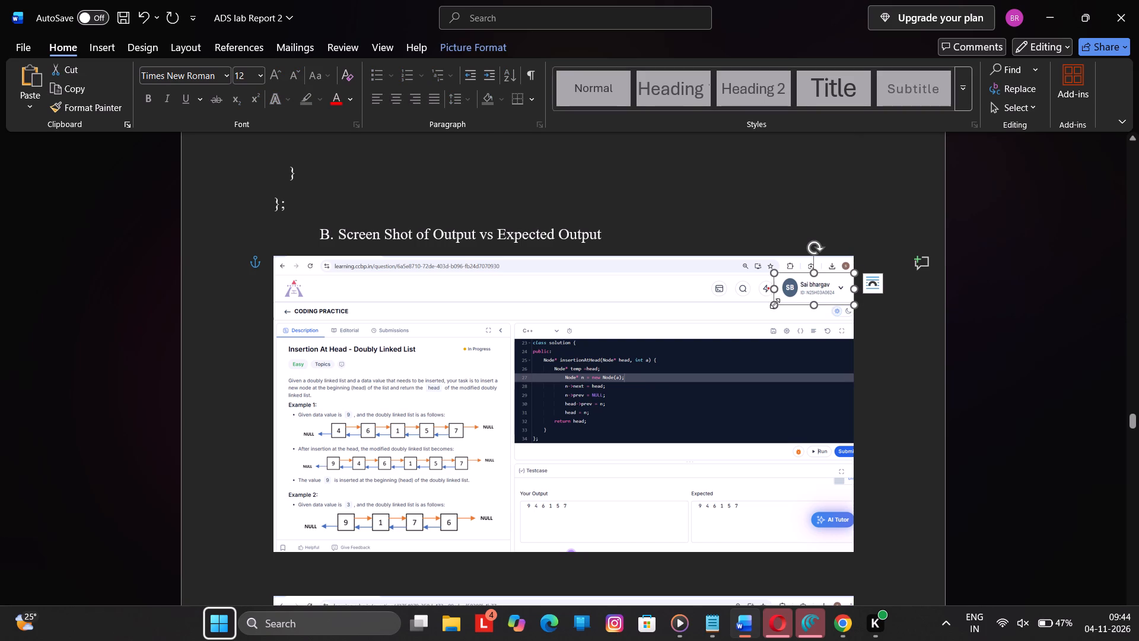
drag(774, 303, 776, 303)
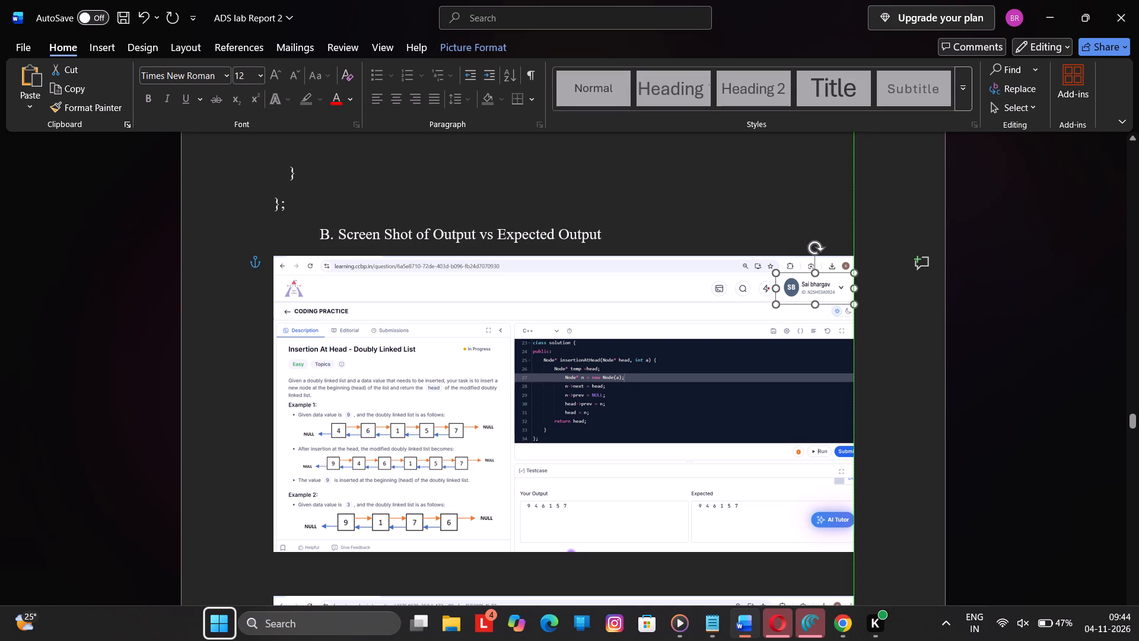
drag(776, 303, 778, 307)
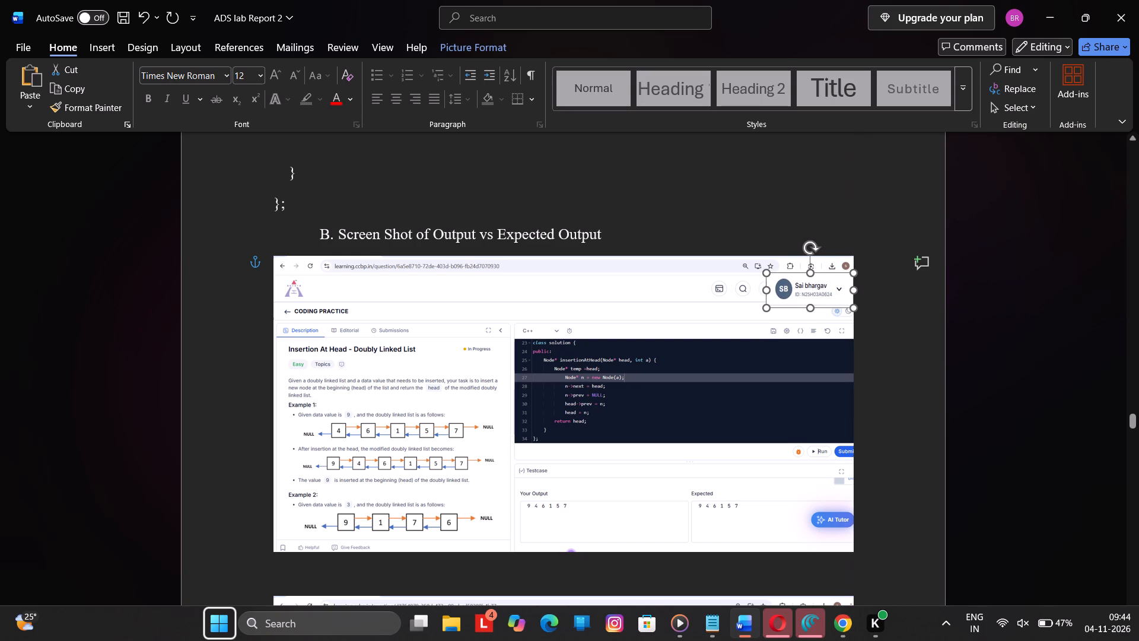
drag(778, 307, 787, 299)
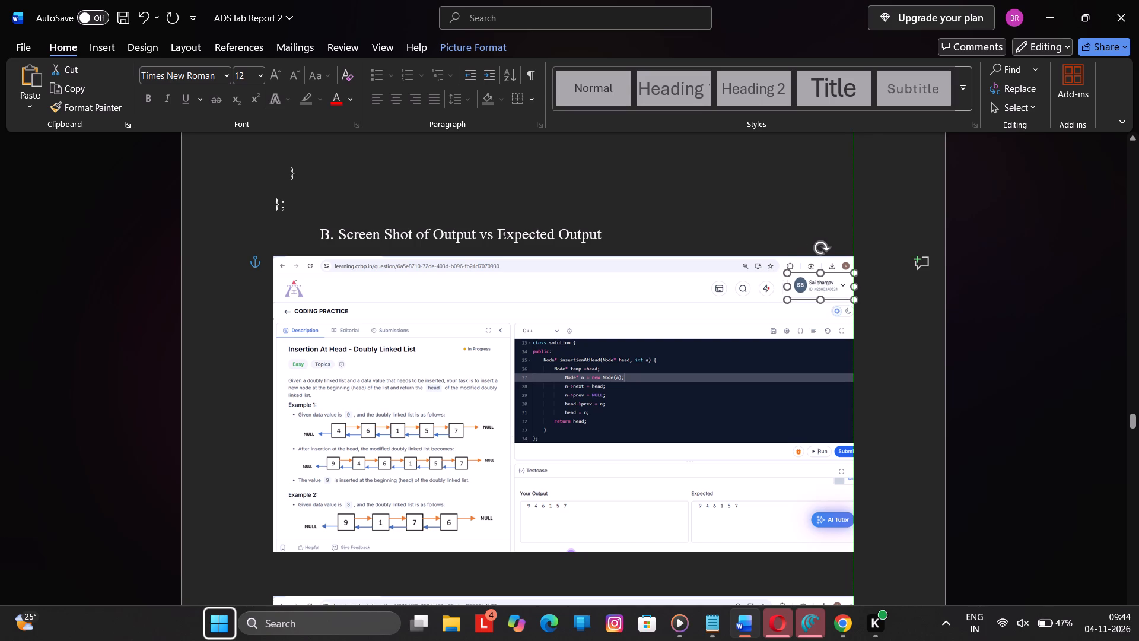
drag(787, 299, 787, 301)
click(902, 383)
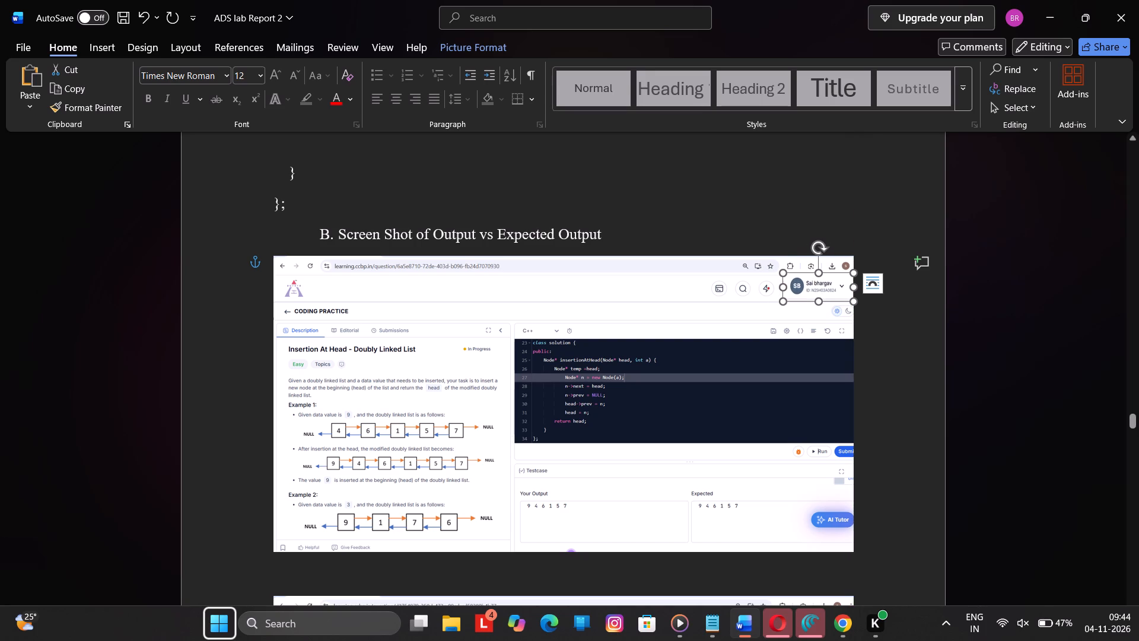
Fine-tune the Insertion At Head badge picture's height by nudging its bottom edge to the header row's dividing line.
click(828, 290)
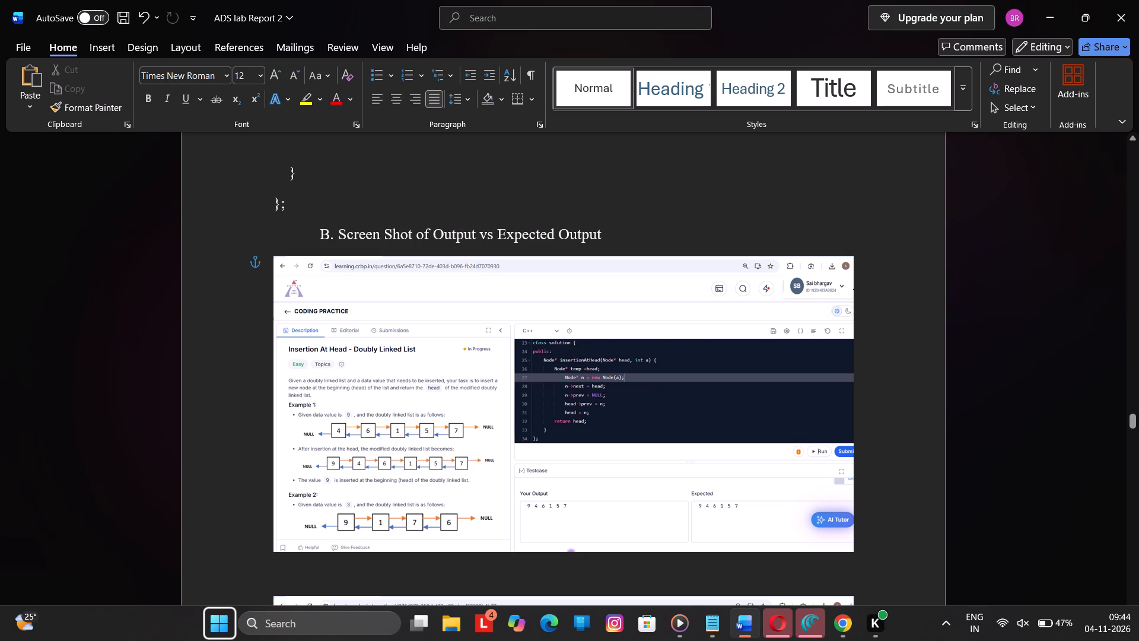
click(816, 301)
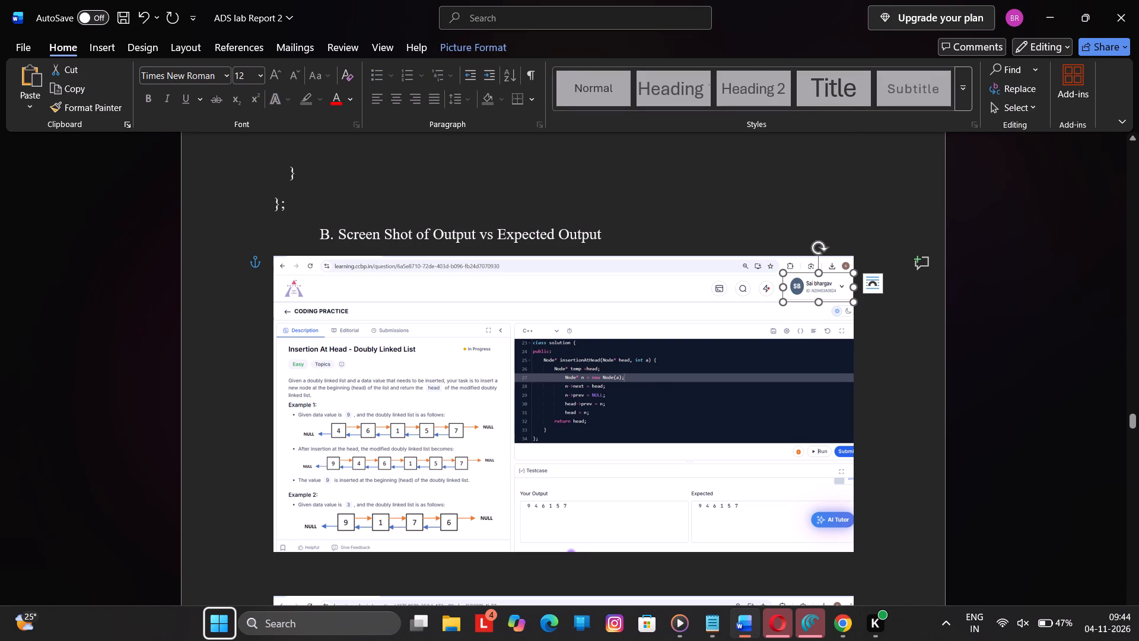
click(889, 332)
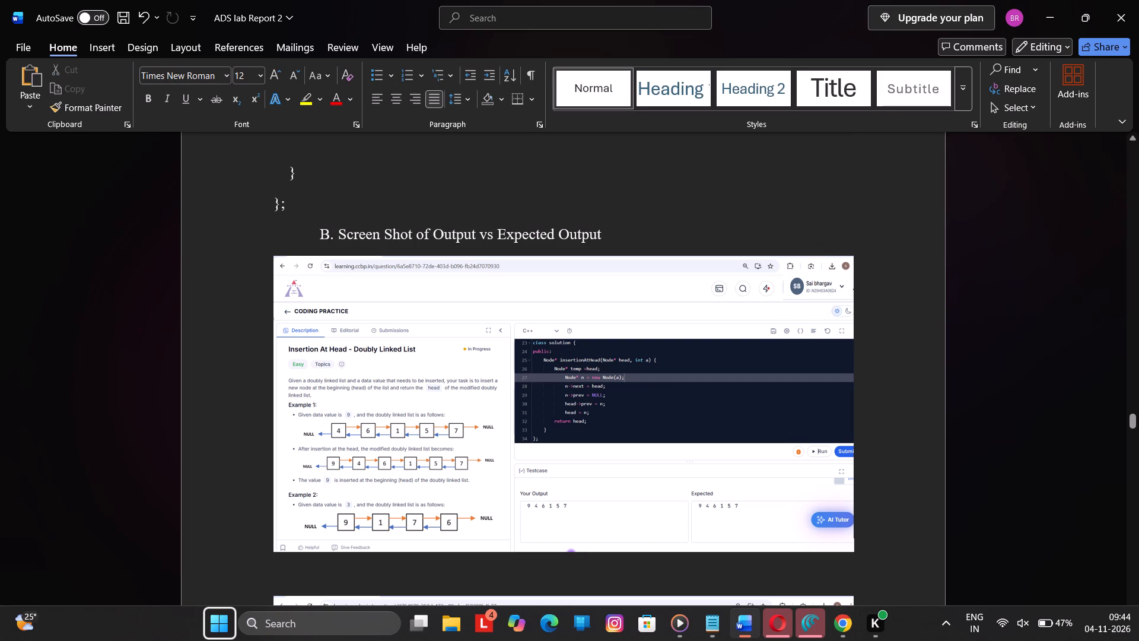
click(817, 290)
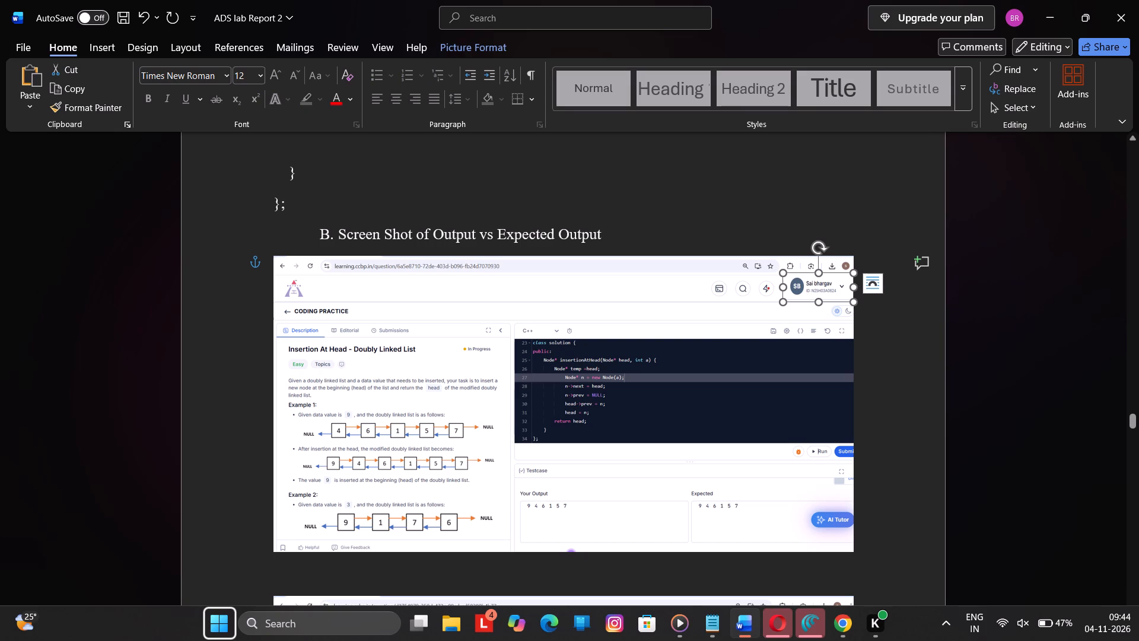
click(819, 301)
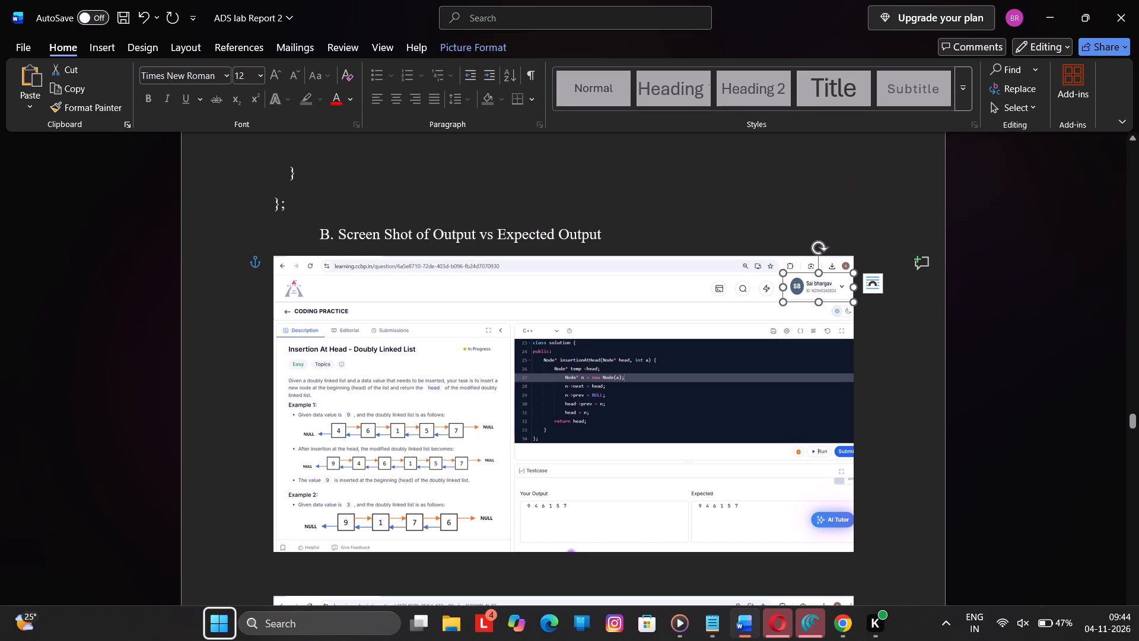
click(887, 326)
click(812, 288)
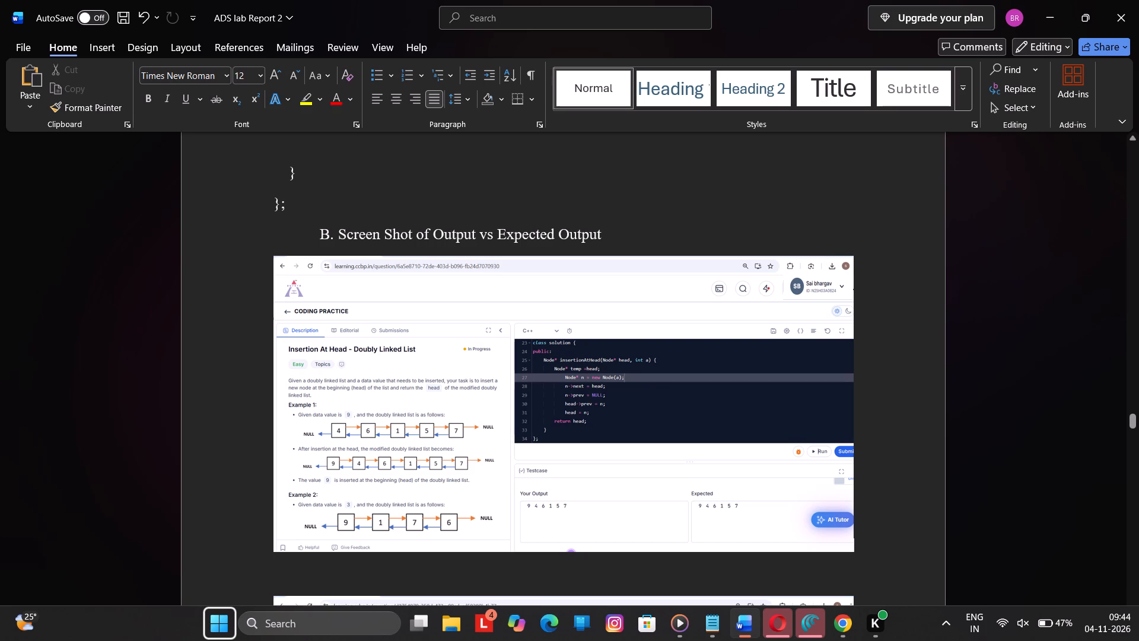
click(821, 302)
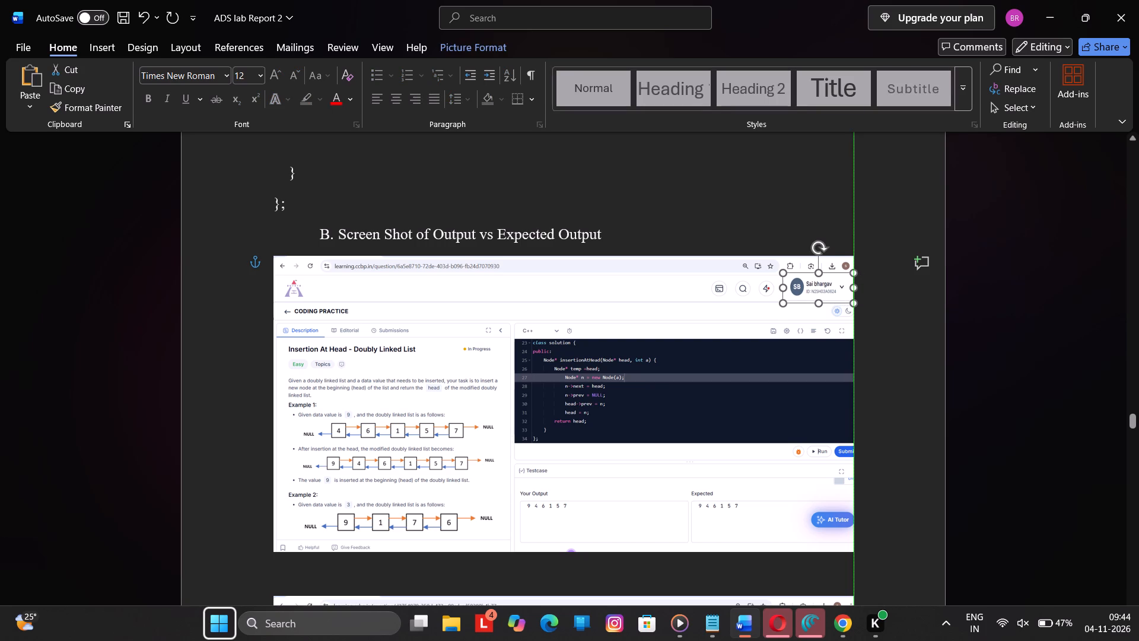
click(924, 334)
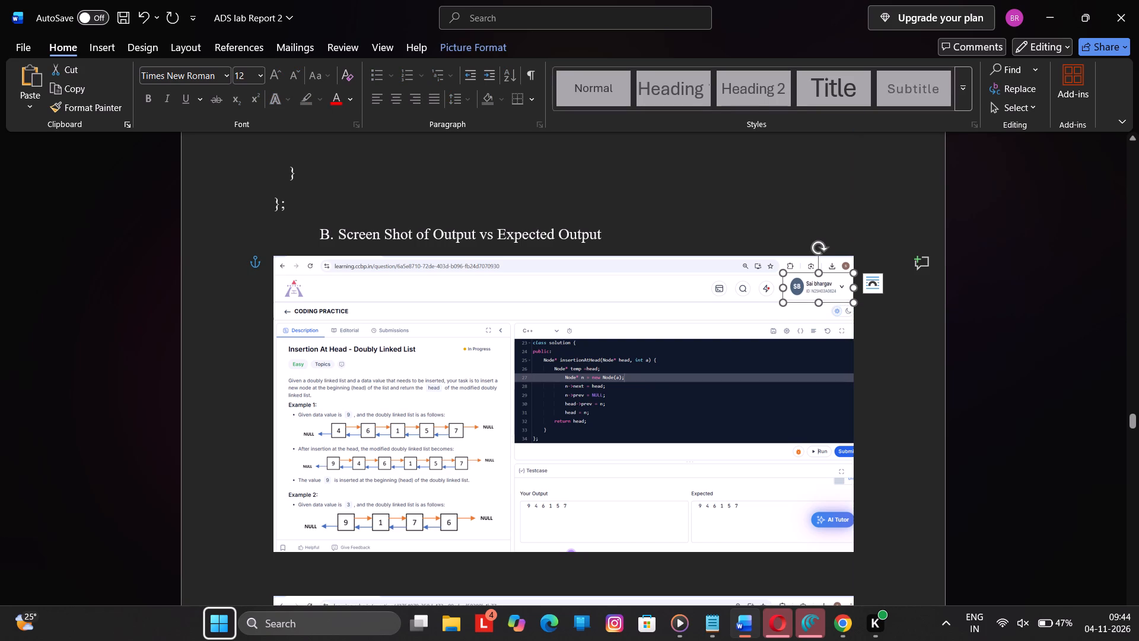
Enlarge the Insertion At Head badge picture slightly from its lower-left corner, keeping its right edge on the screenshot's right edge.
click(809, 288)
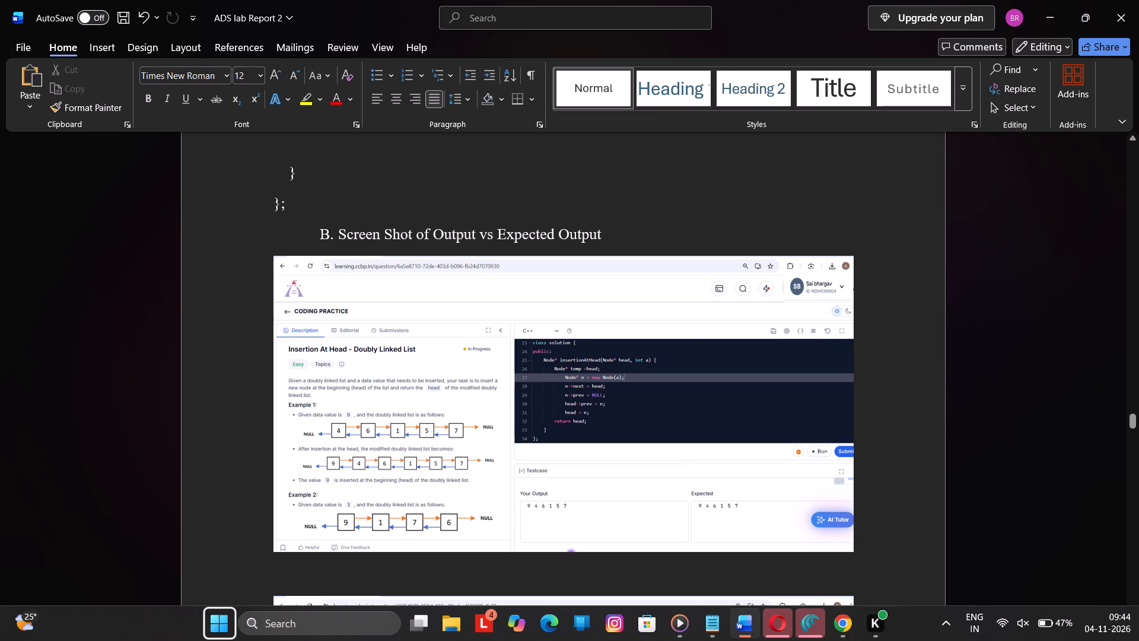
drag(783, 304, 835, 301)
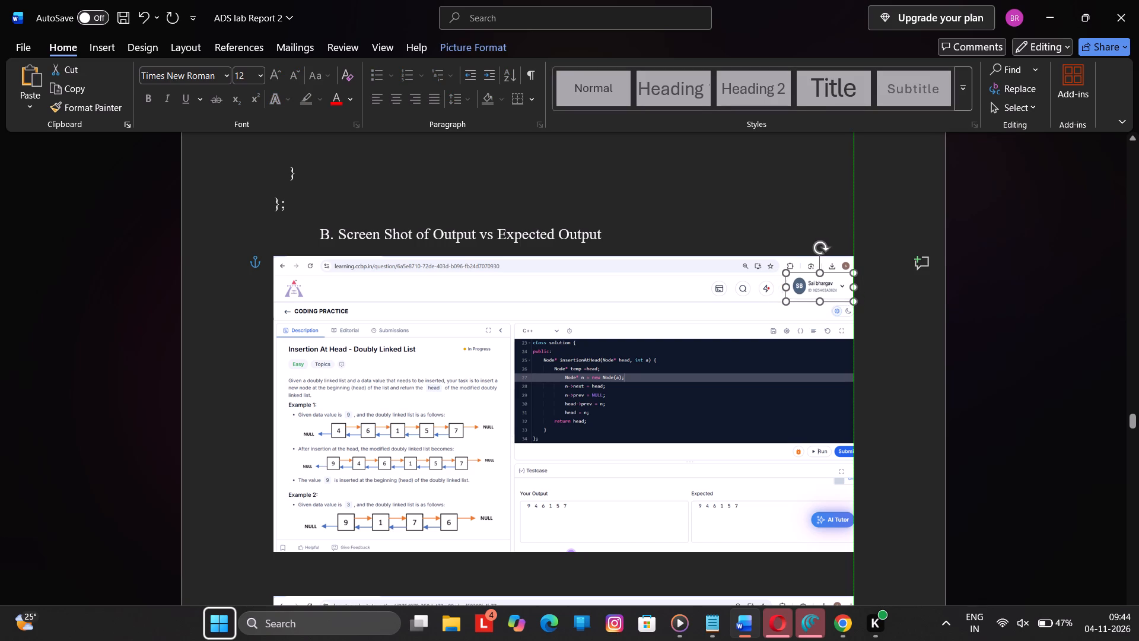
drag(835, 301, 825, 303)
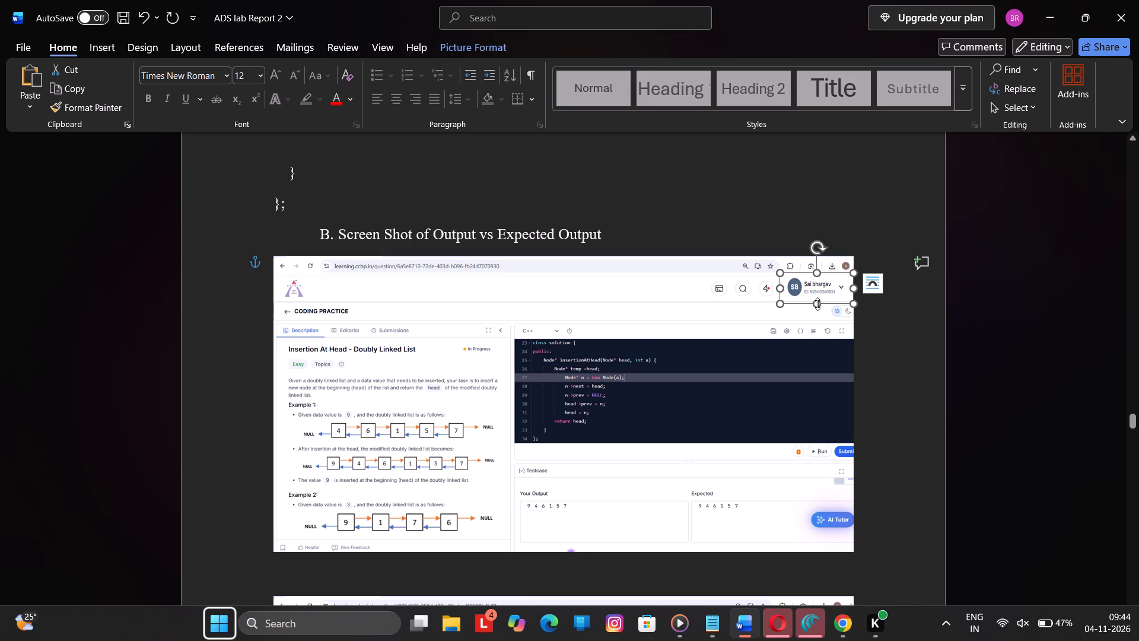
click(887, 320)
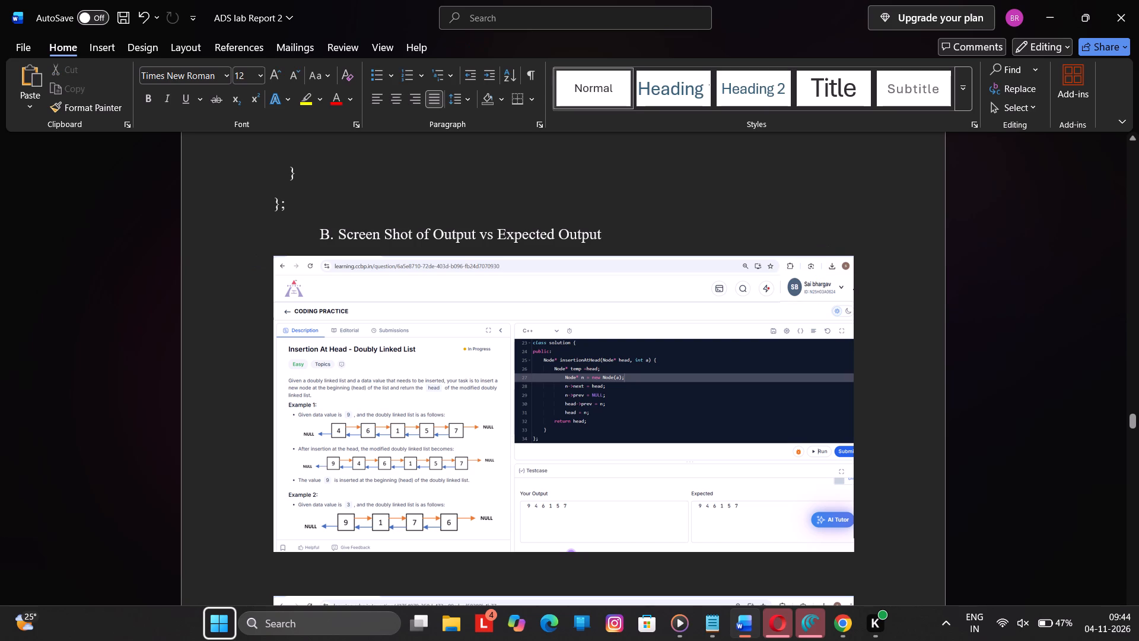
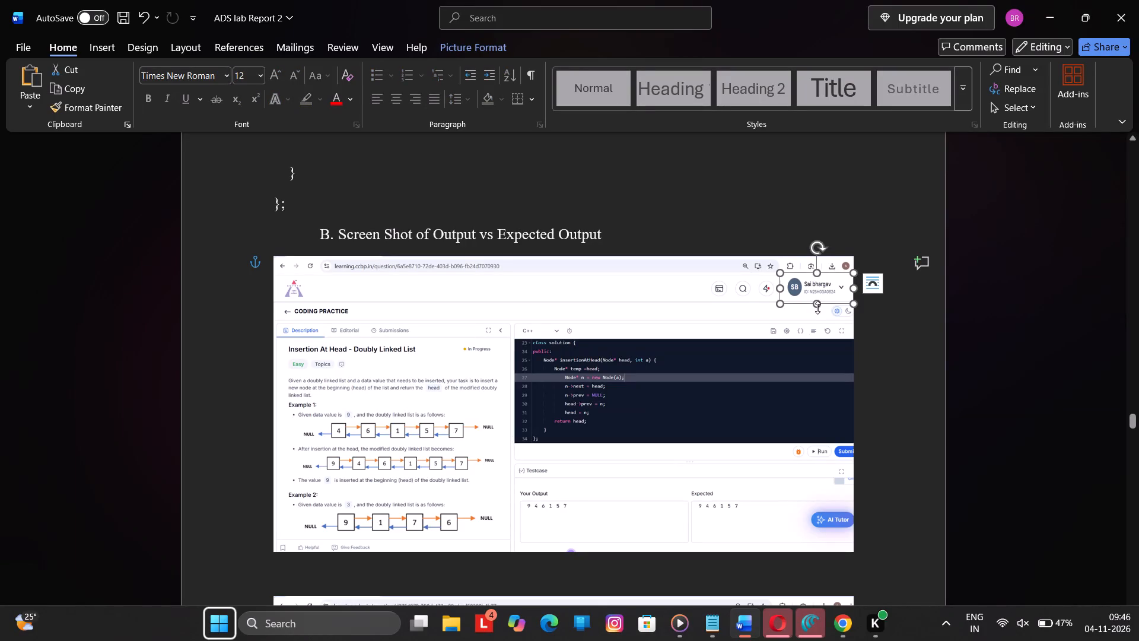
Nudge the bottom edge of the Insertion At Head badge picture down slightly to meet the header row's dividing line.
click(819, 304)
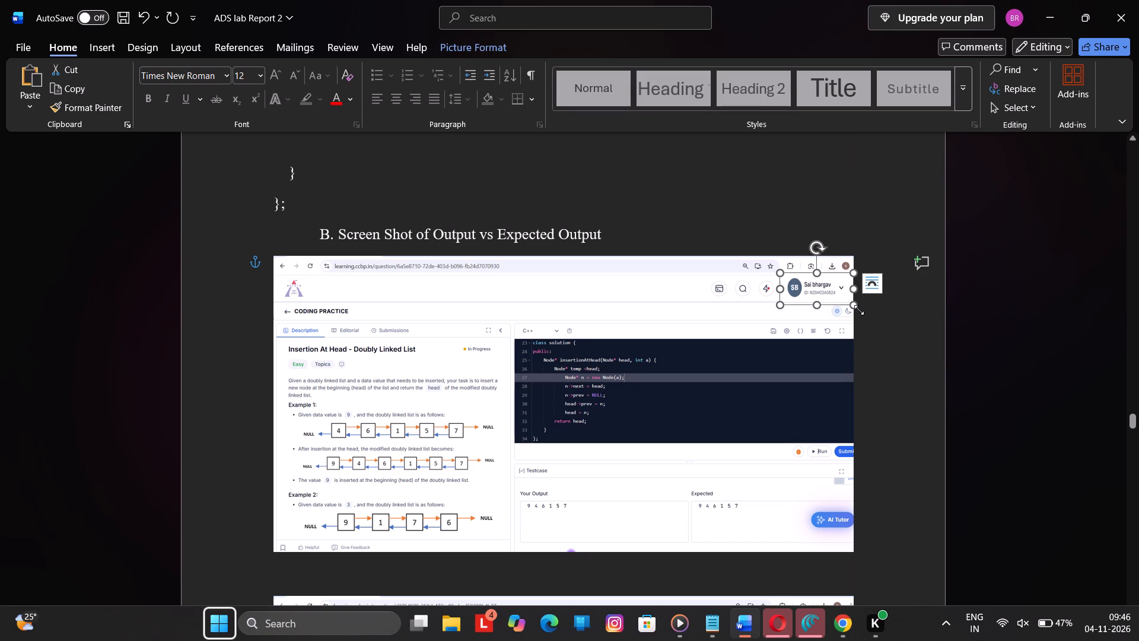
click(912, 323)
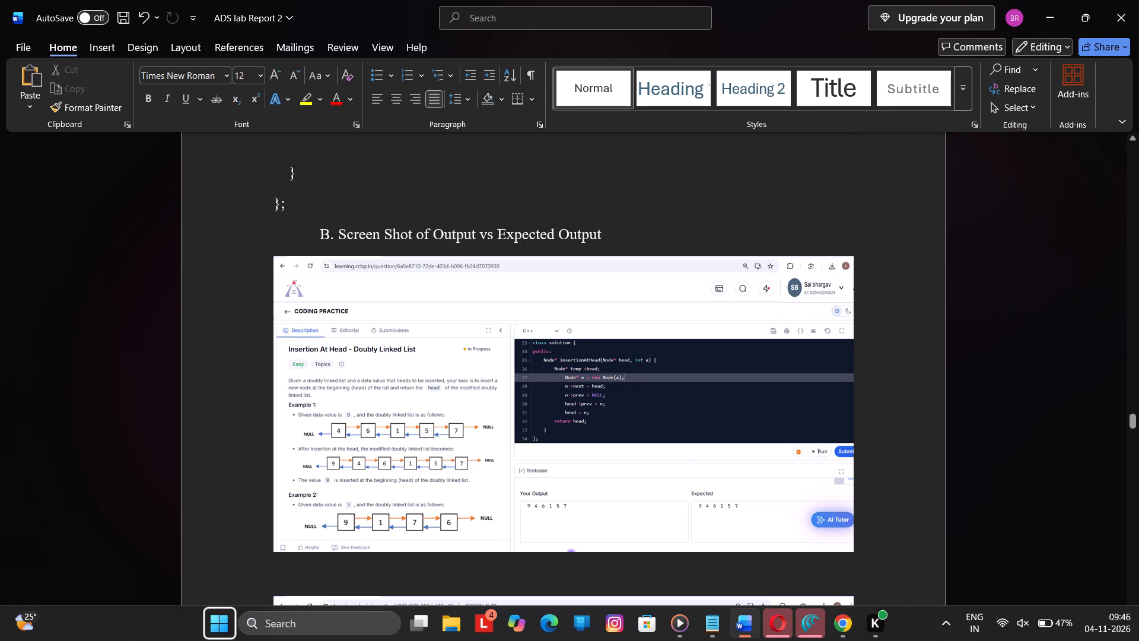
Paste the account badge picture onto the Insertion At Tail screenshot and move it over the account name in the header.
scroll(894, 322, down, 2)
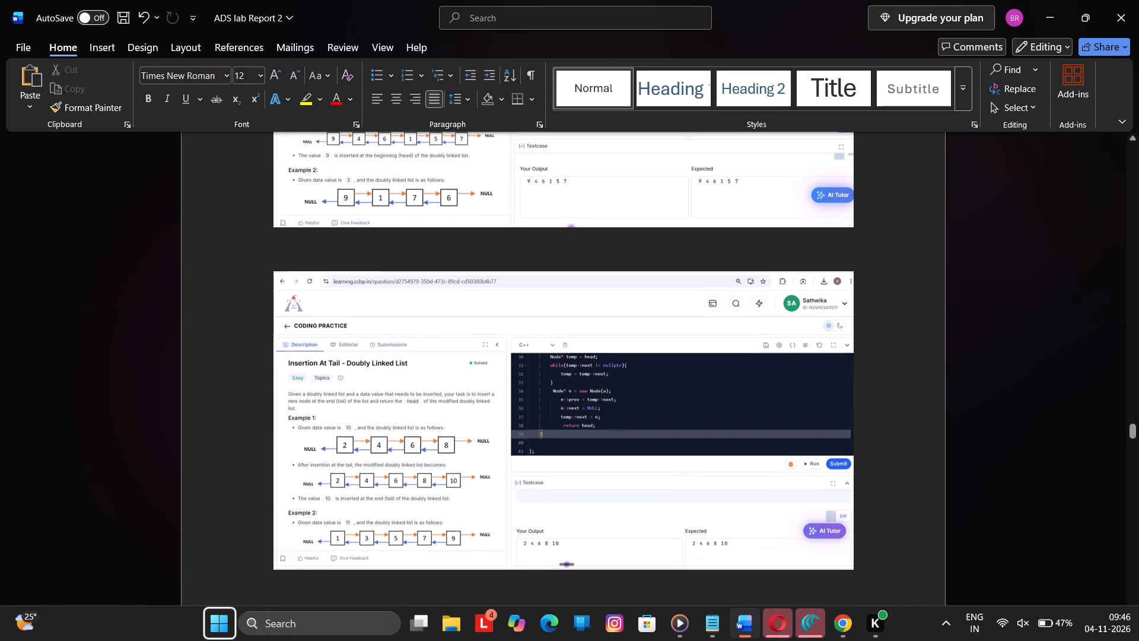
scroll(894, 322, down, 1)
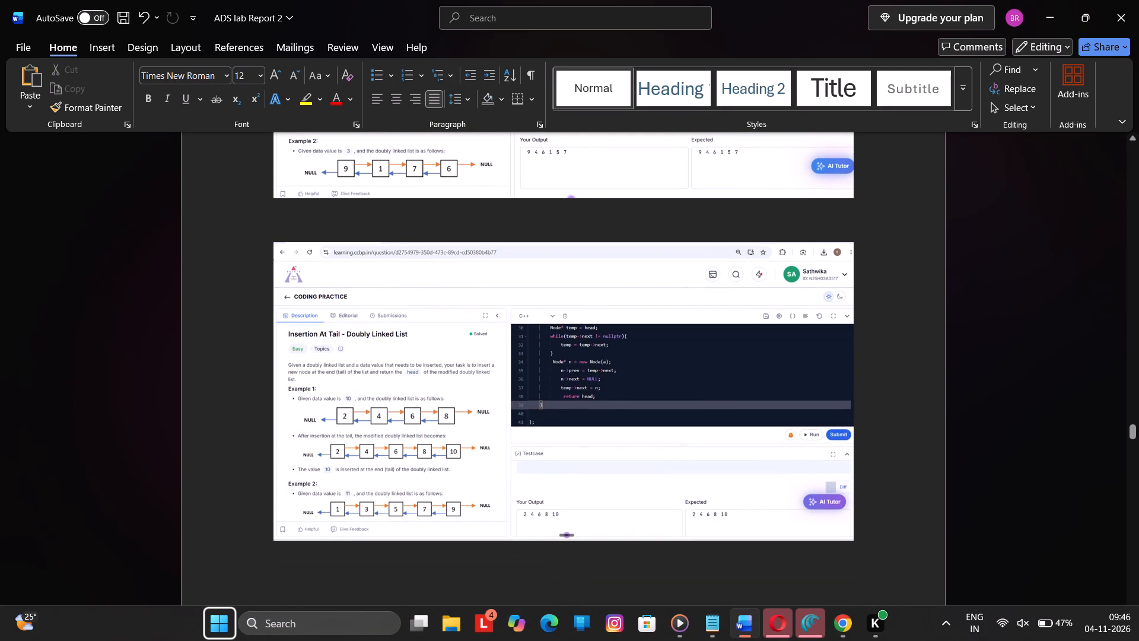
click(809, 275)
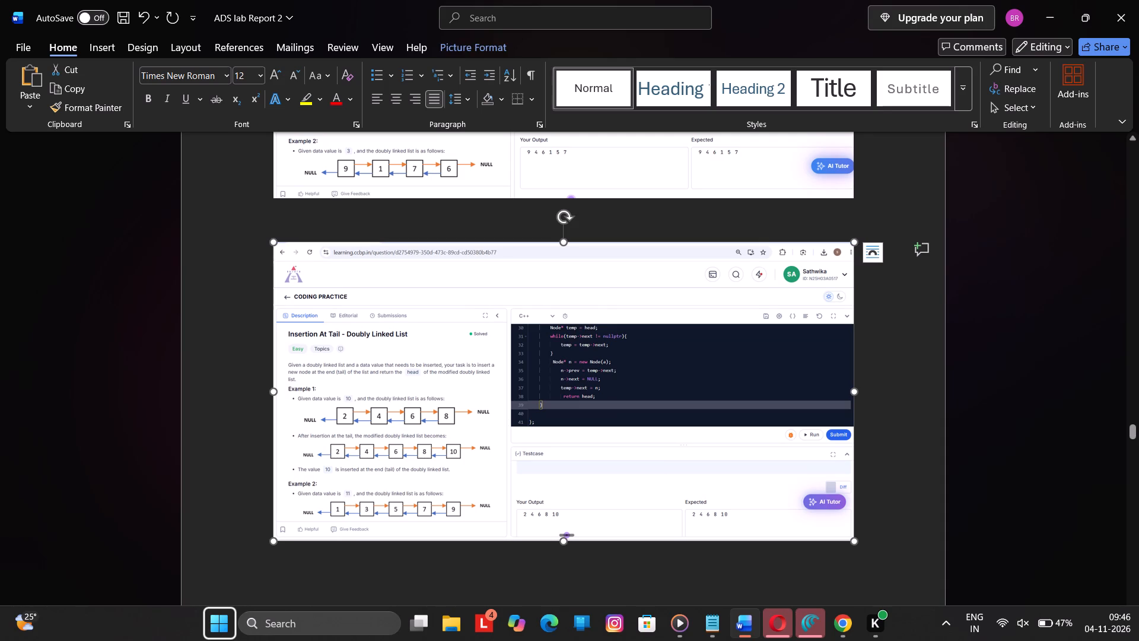
key(ctrl+v)
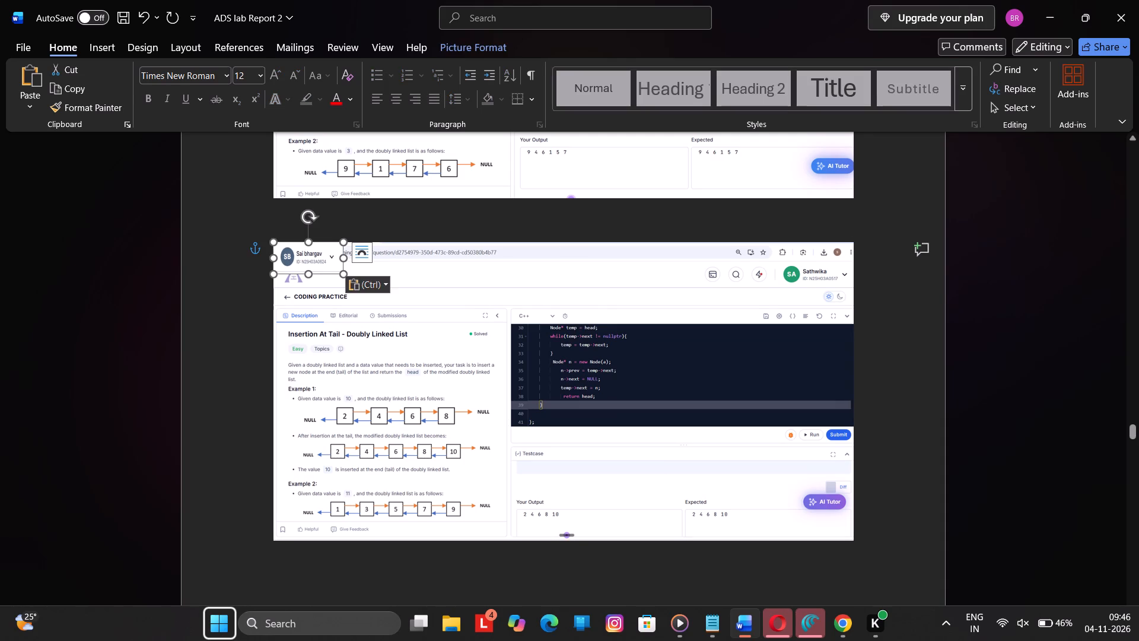
drag(305, 249, 788, 261)
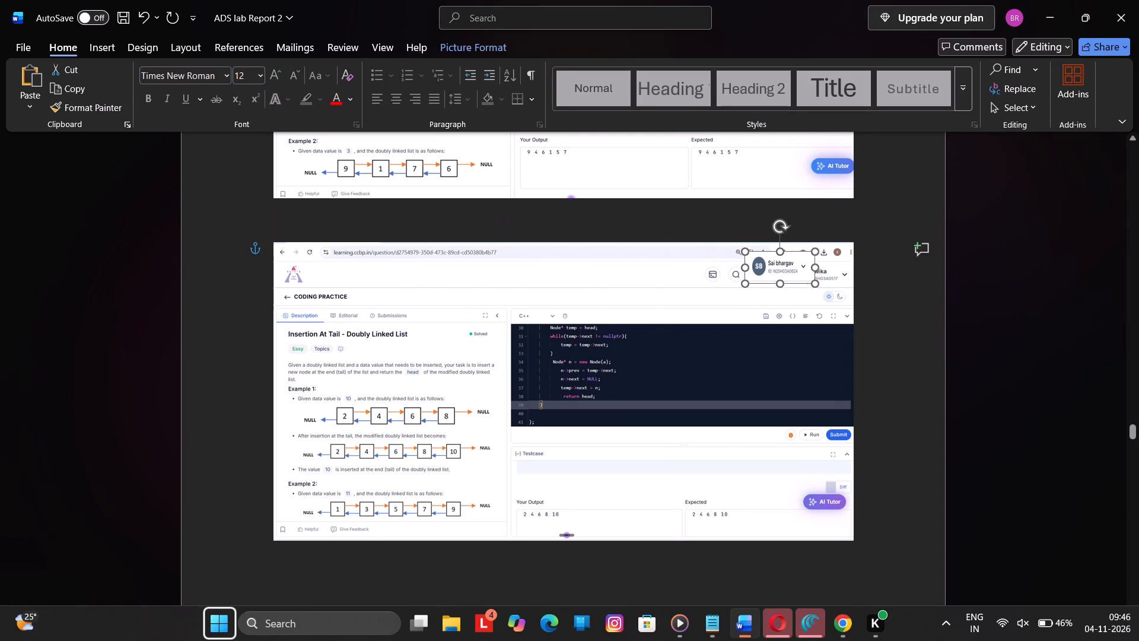
drag(788, 261, 811, 264)
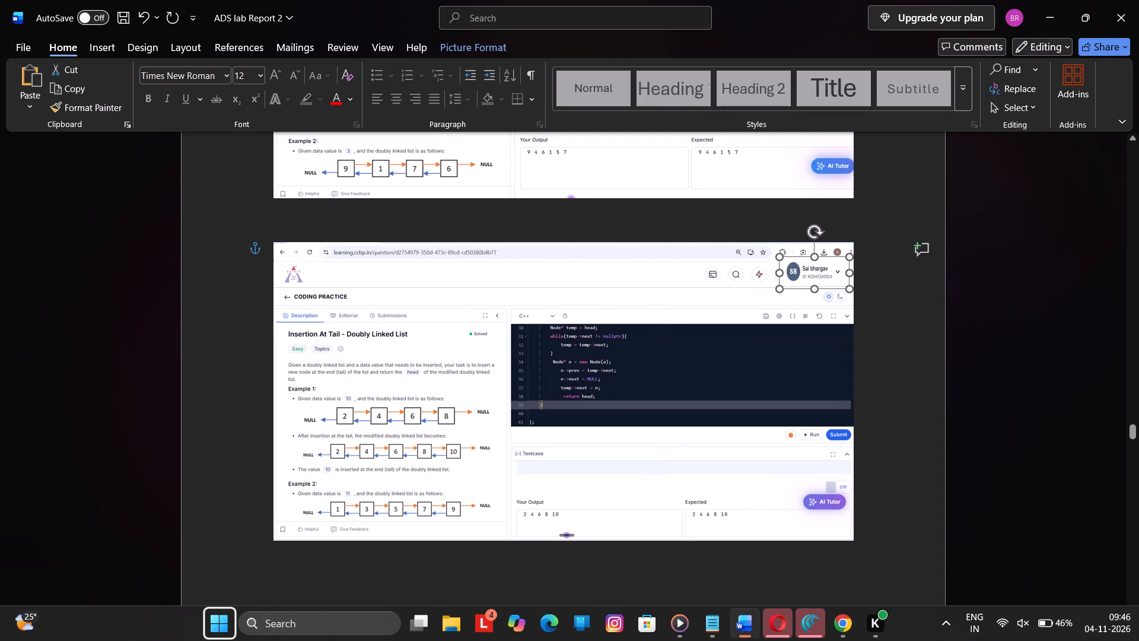
drag(811, 264, 811, 265)
Widen the Insertion At Tail badge picture to the screenshot's right edge and leftward until it covers the old avatar area.
click(817, 290)
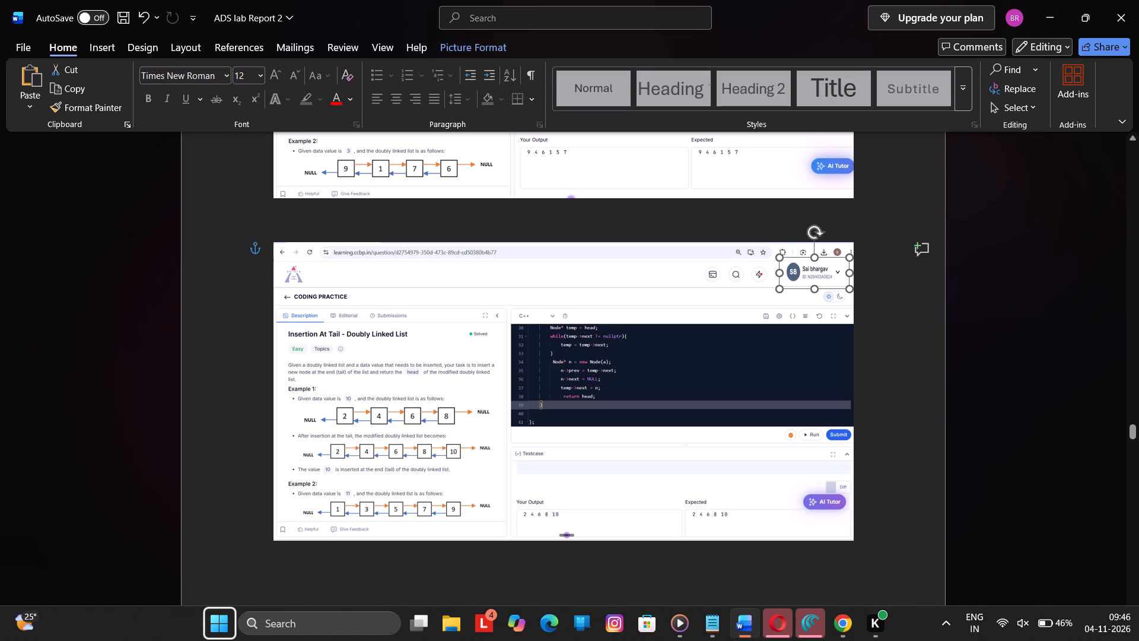
drag(850, 261, 855, 259)
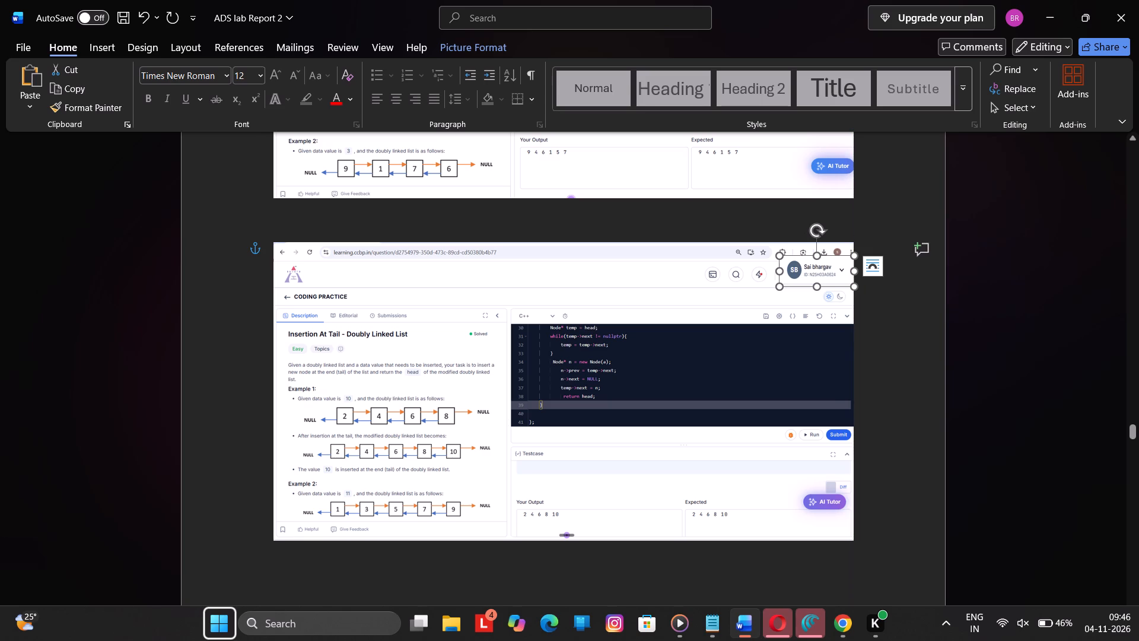
drag(778, 270, 772, 272)
click(885, 325)
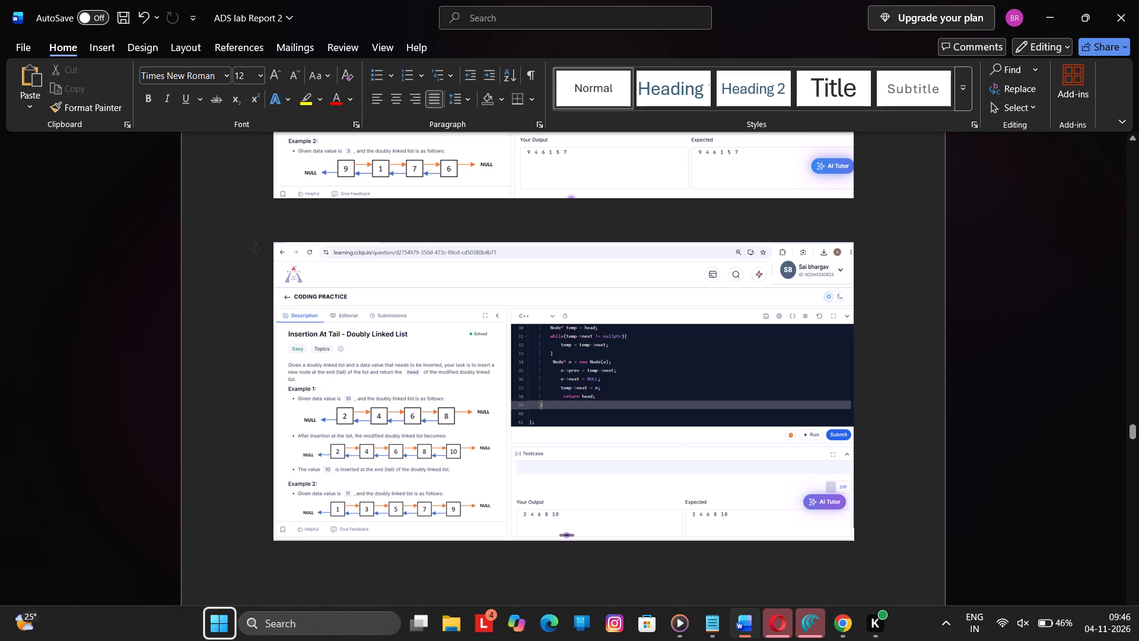
Fine-tune the Insertion At Tail badge picture's height by adjusting its bottom edge around the header row's dividing line.
click(809, 268)
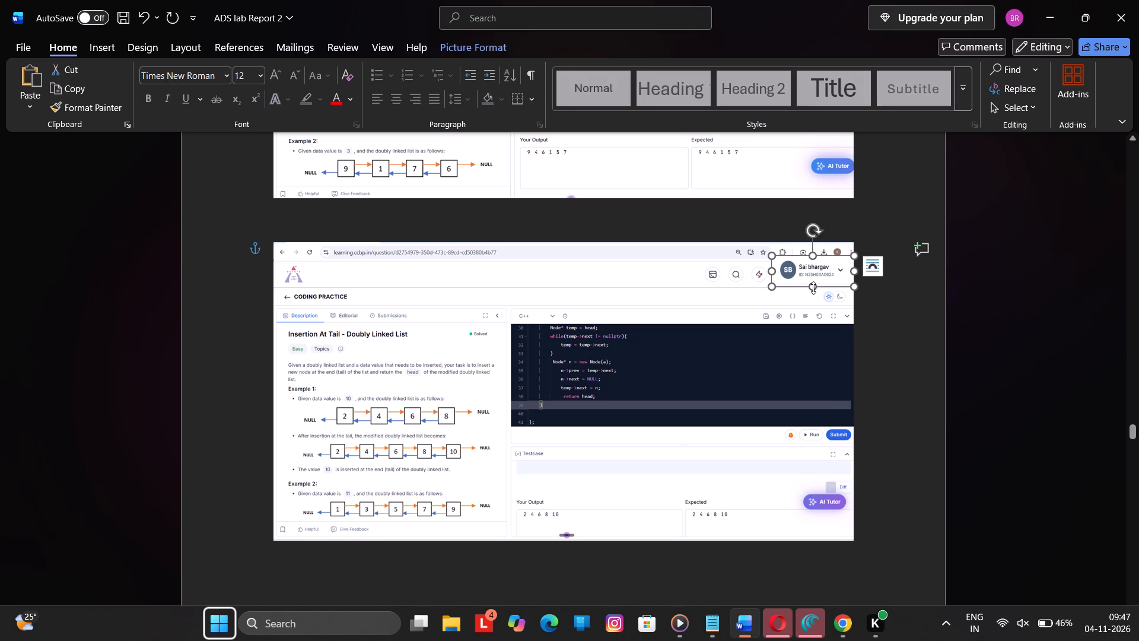
click(813, 288)
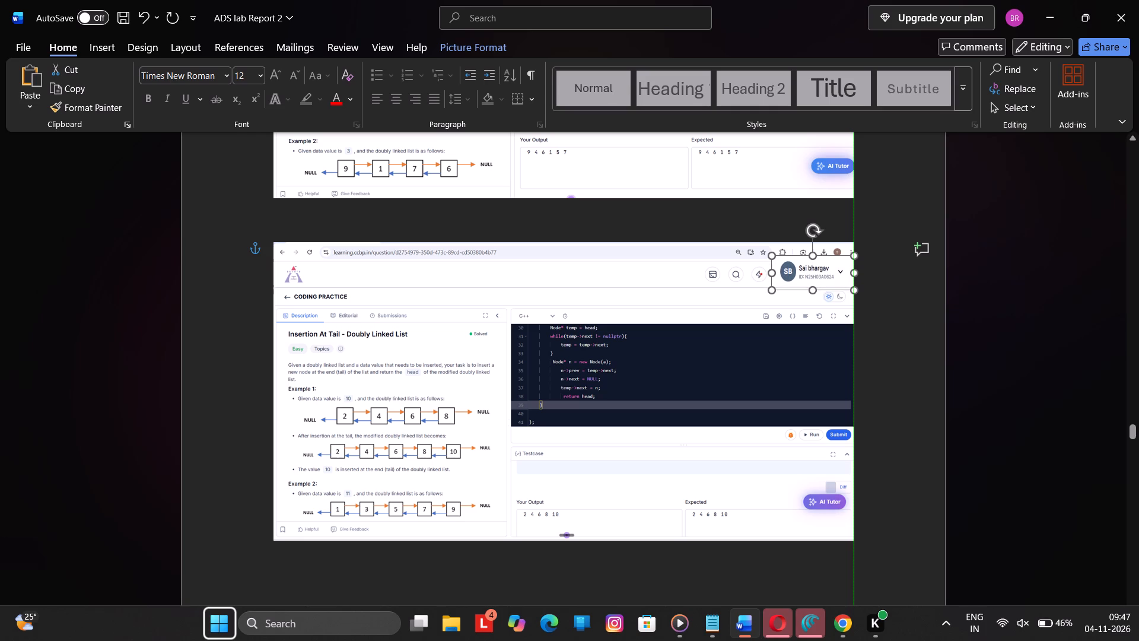
click(891, 307)
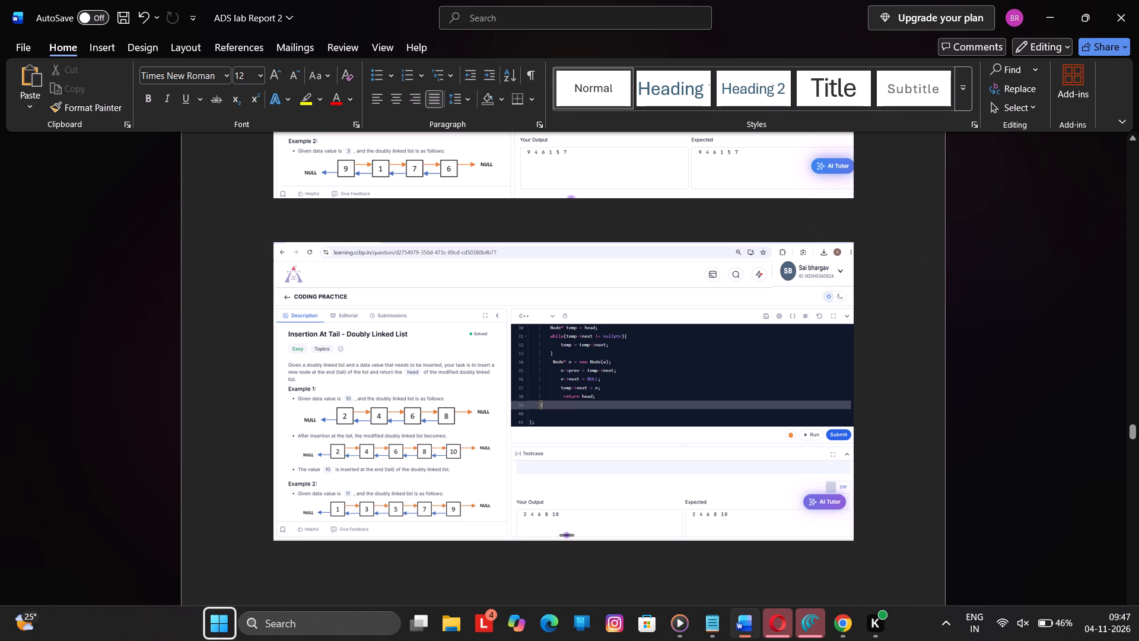
click(815, 268)
click(811, 289)
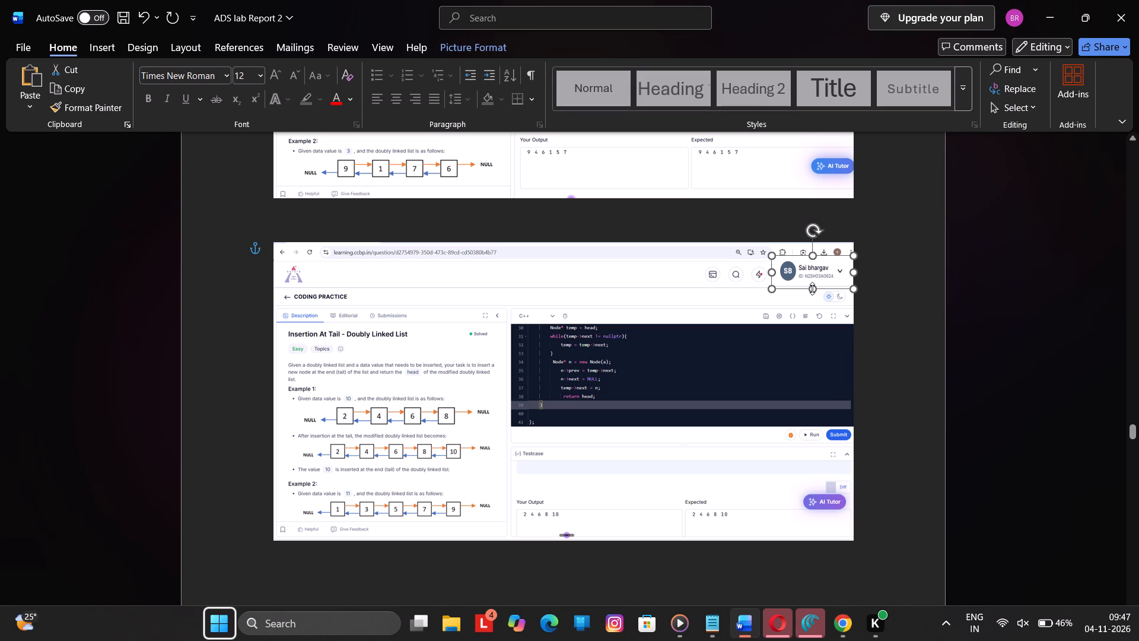
click(920, 307)
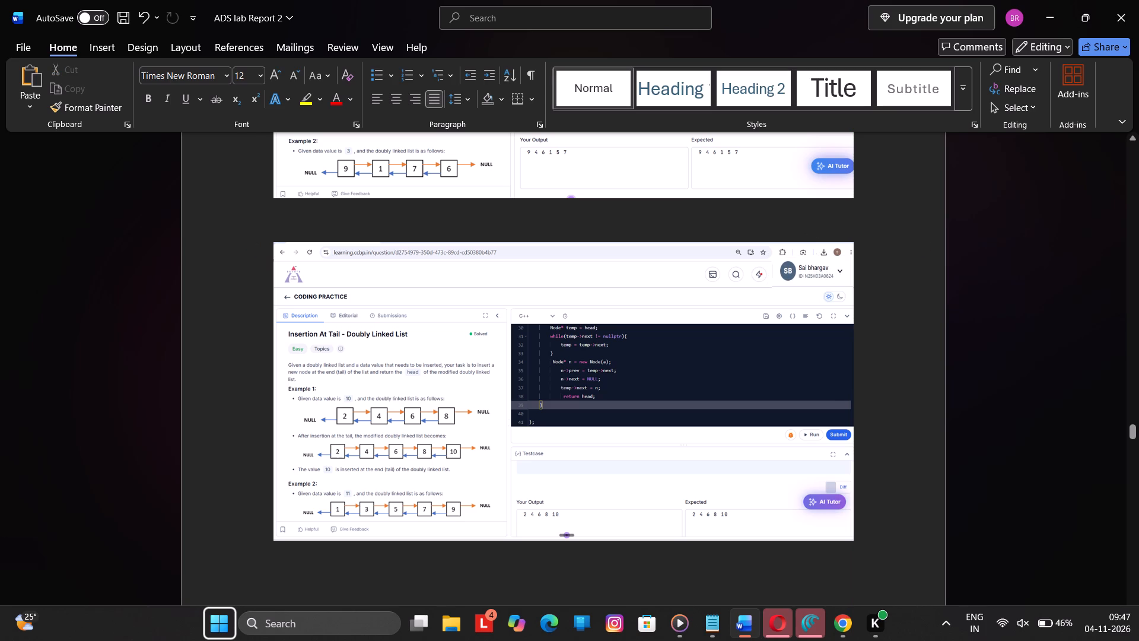
click(796, 273)
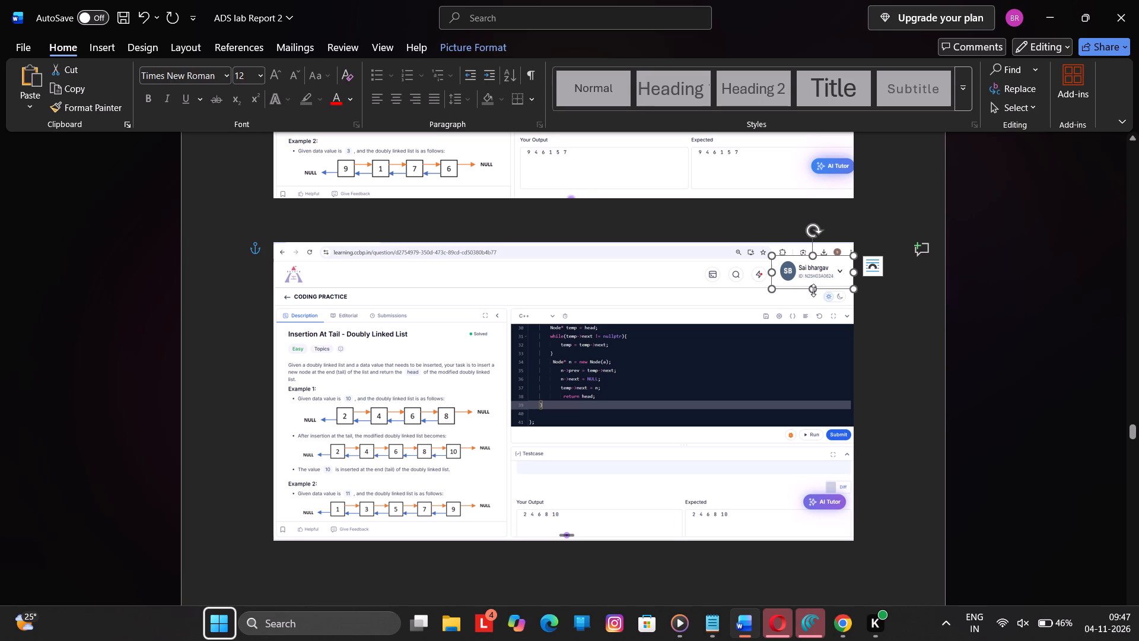
click(813, 290)
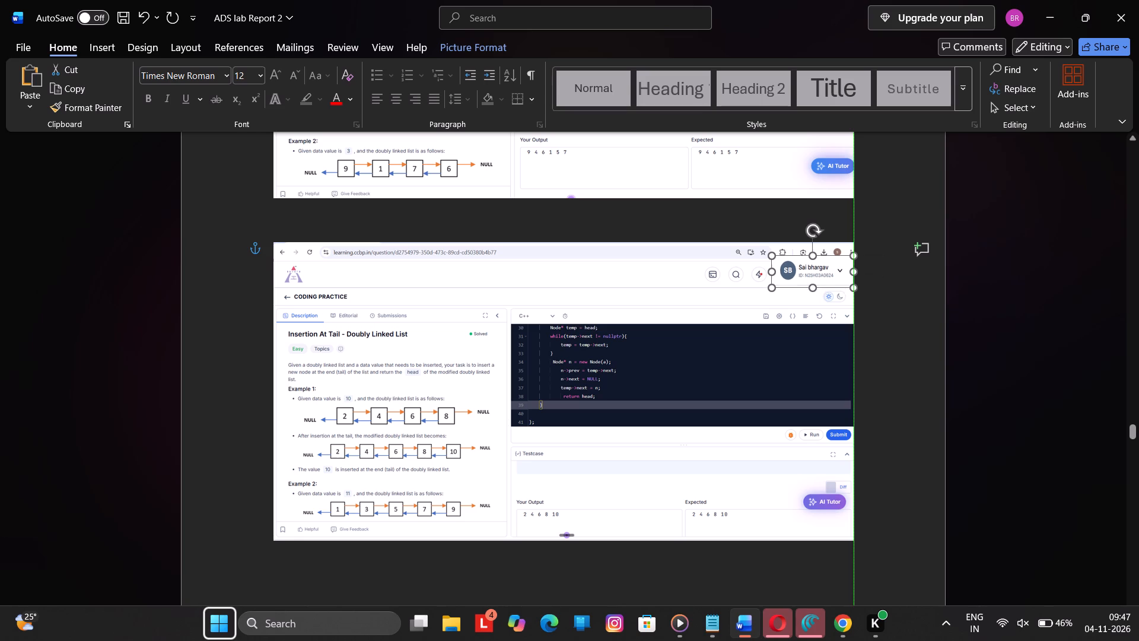
click(893, 305)
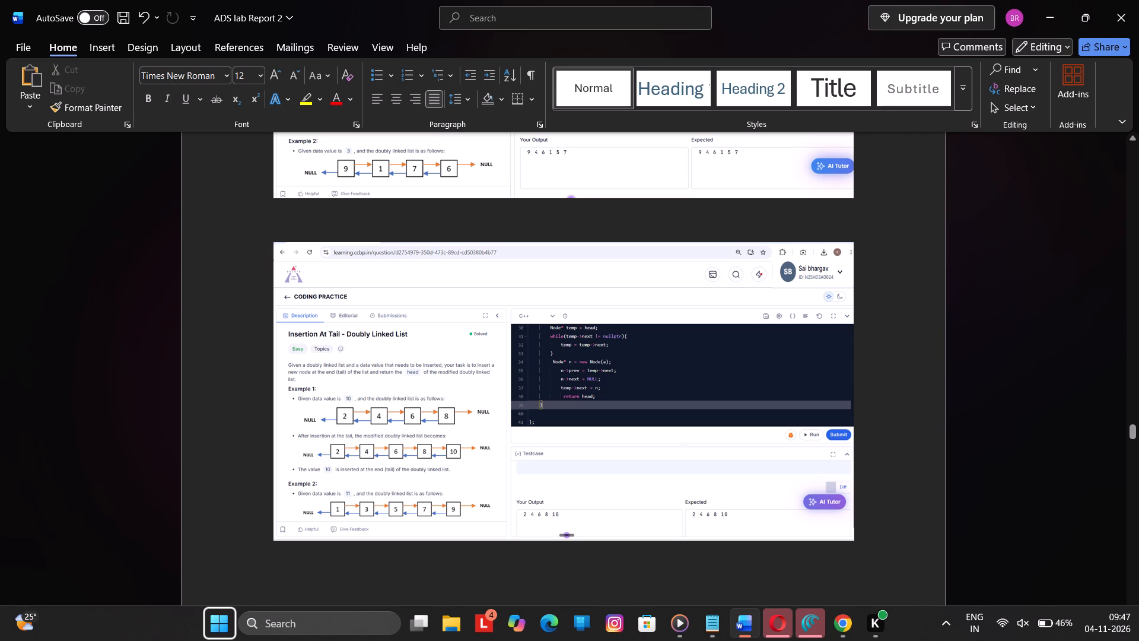
Lower the top edge of the Insertion At Tail badge picture so it clears the browser toolbar icons above the header row.
click(817, 265)
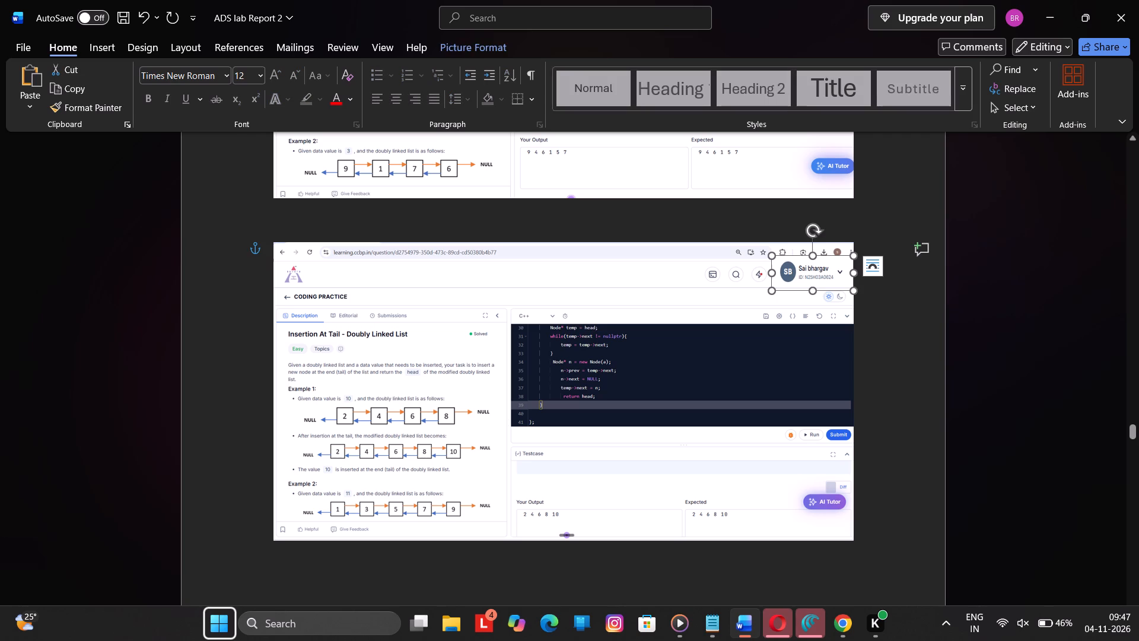
click(813, 259)
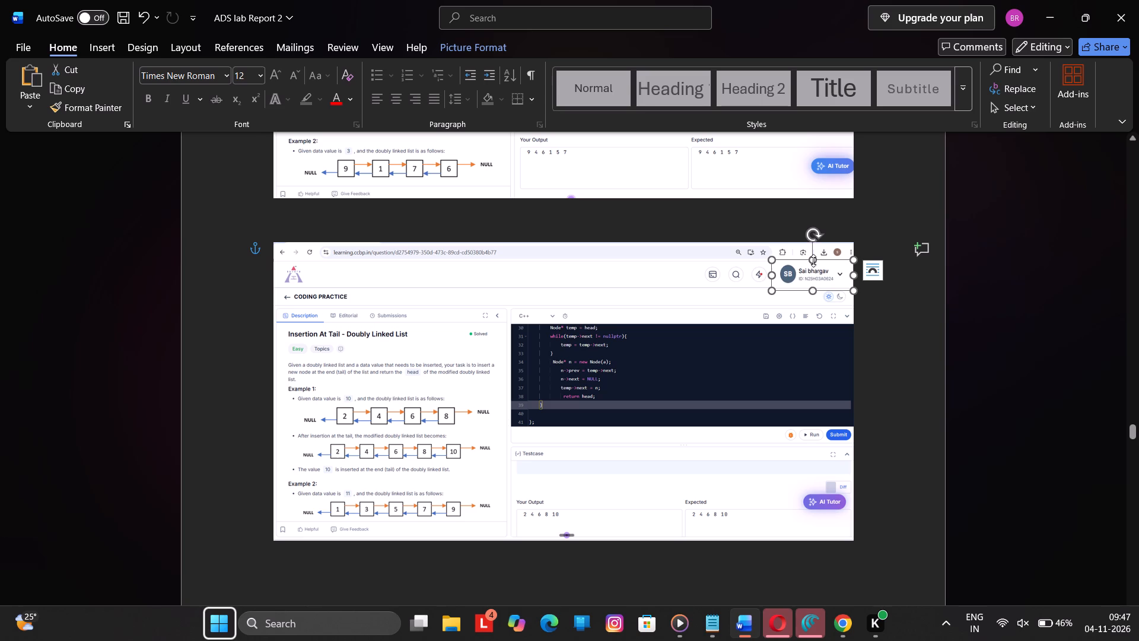
click(814, 262)
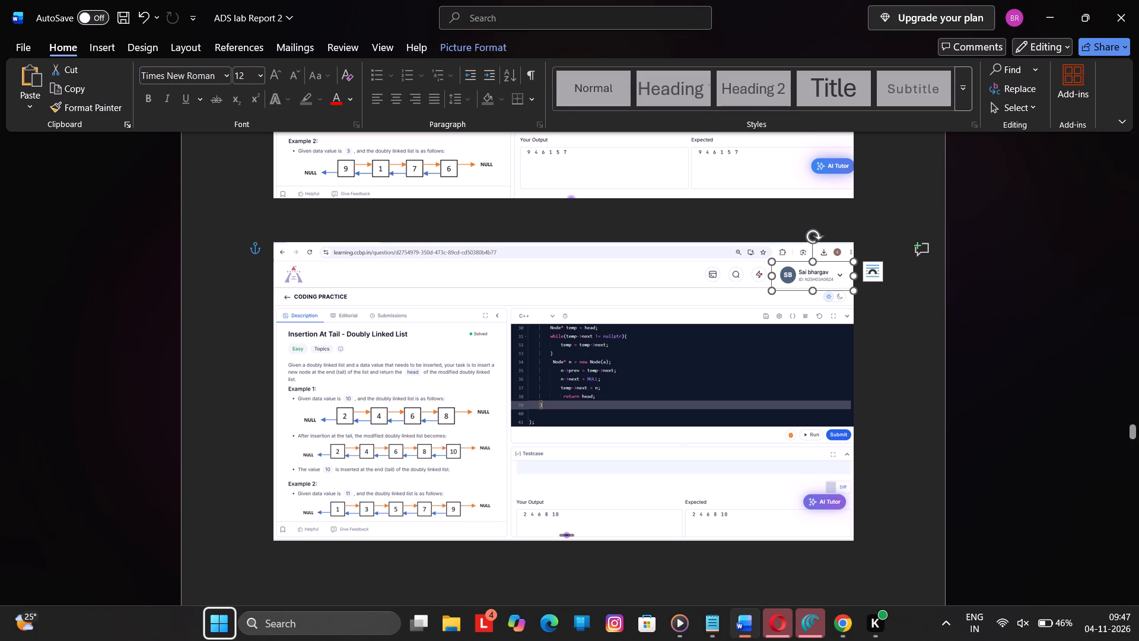
click(917, 303)
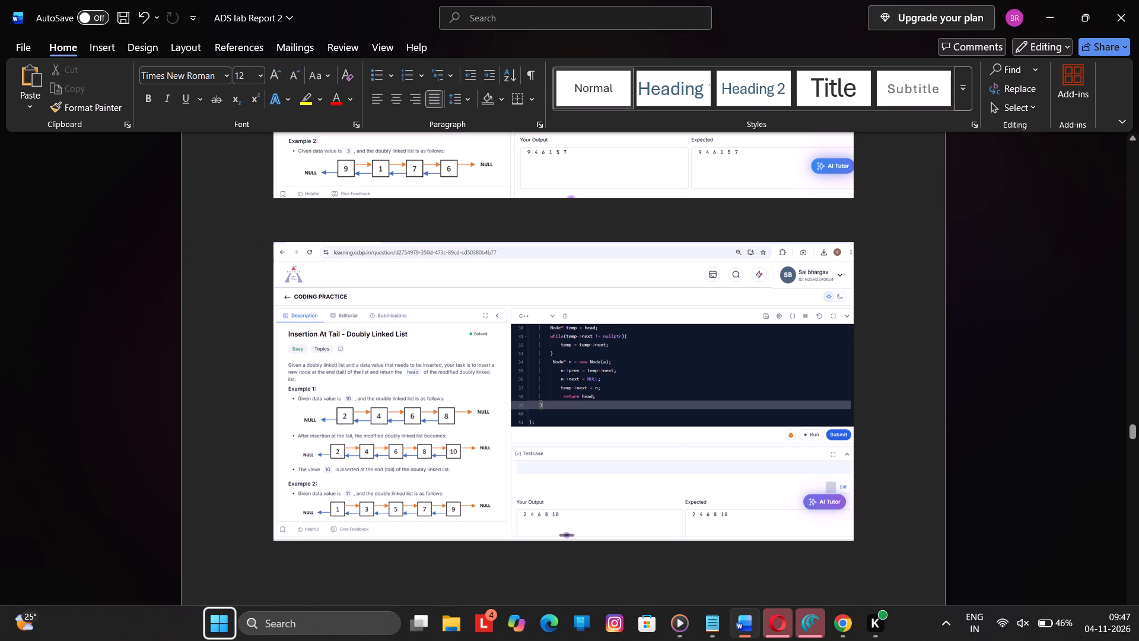
Paste the account badge picture onto the Insert Before Kth Node screenshot and move it over the account name in the header.
scroll(928, 310, down, 1)
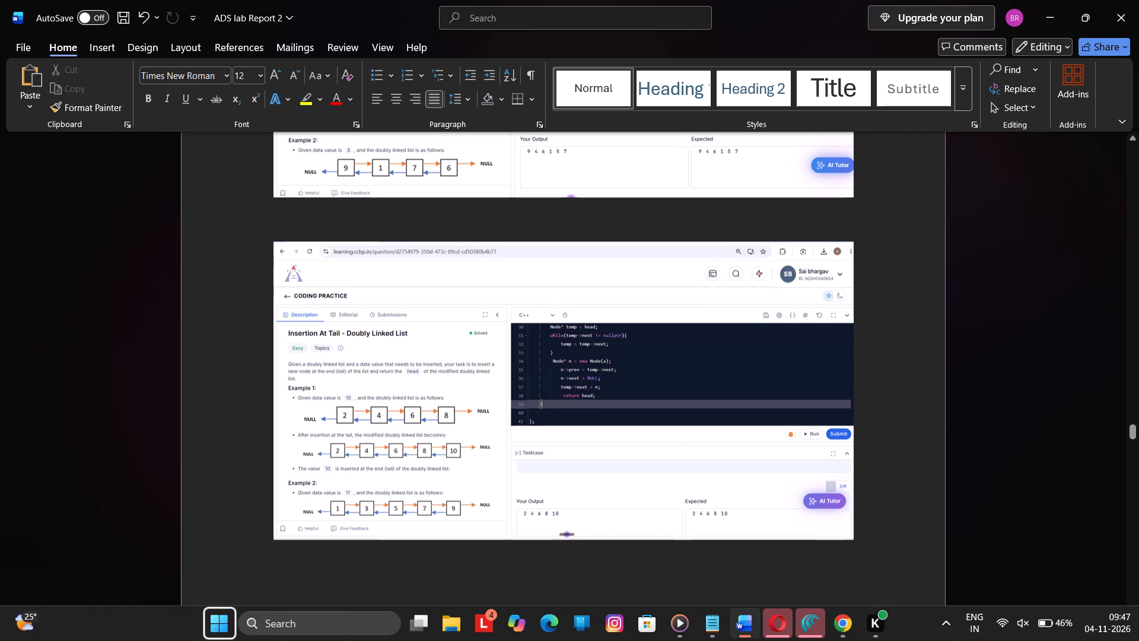
scroll(928, 310, down, 2)
scroll(928, 310, up, 4)
scroll(928, 310, down, 1)
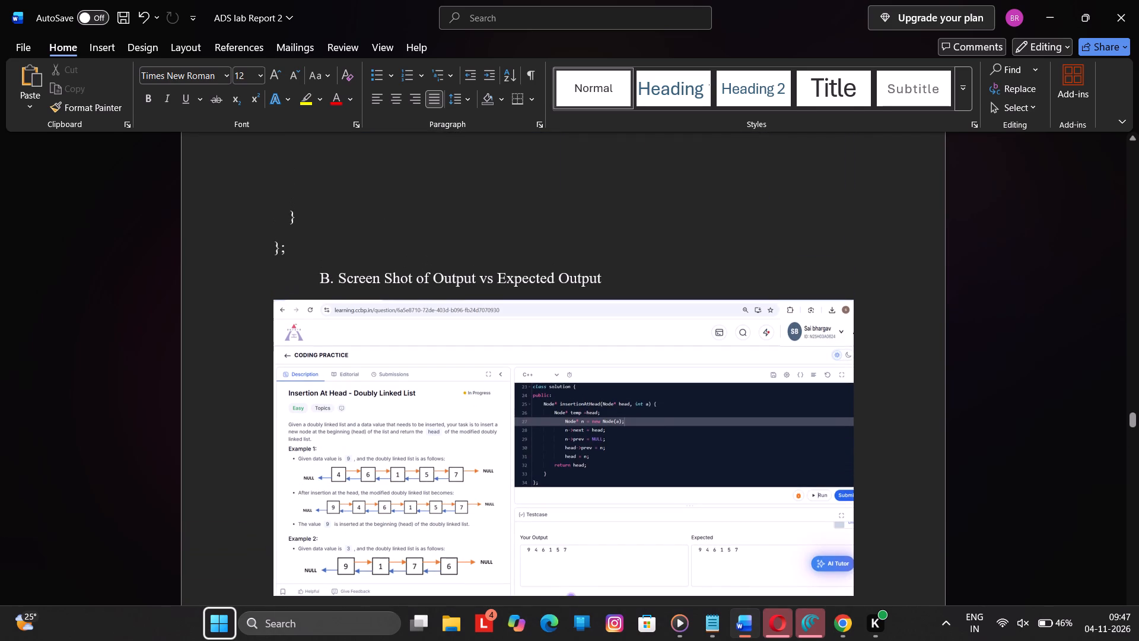
scroll(928, 310, down, 1)
scroll(928, 310, right, 1)
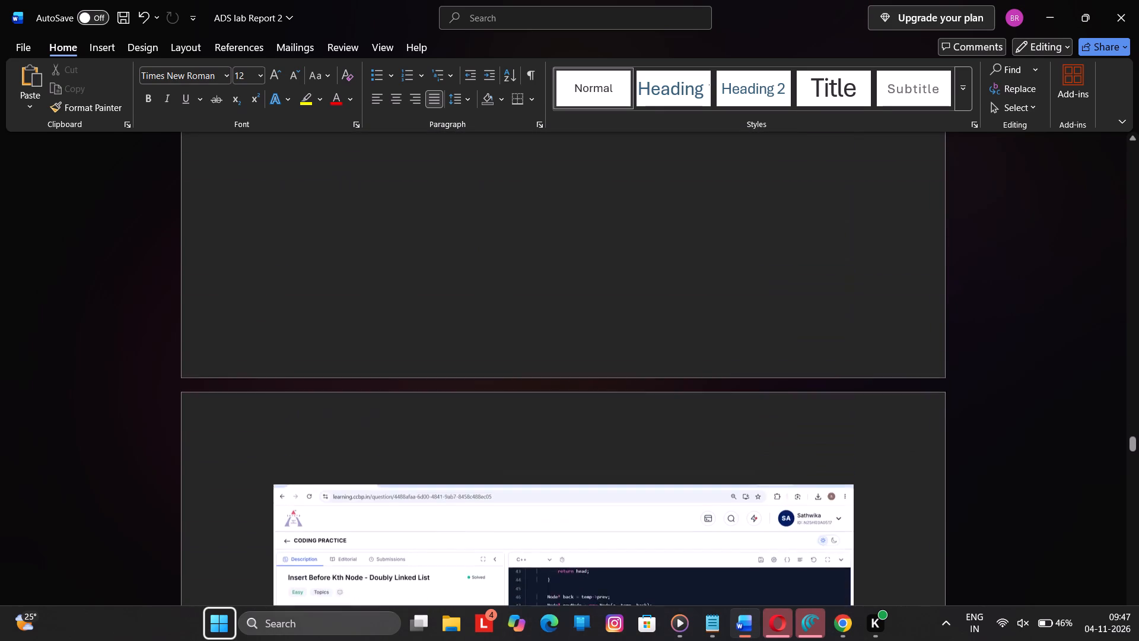
scroll(928, 310, right, 1)
scroll(928, 310, down, 1)
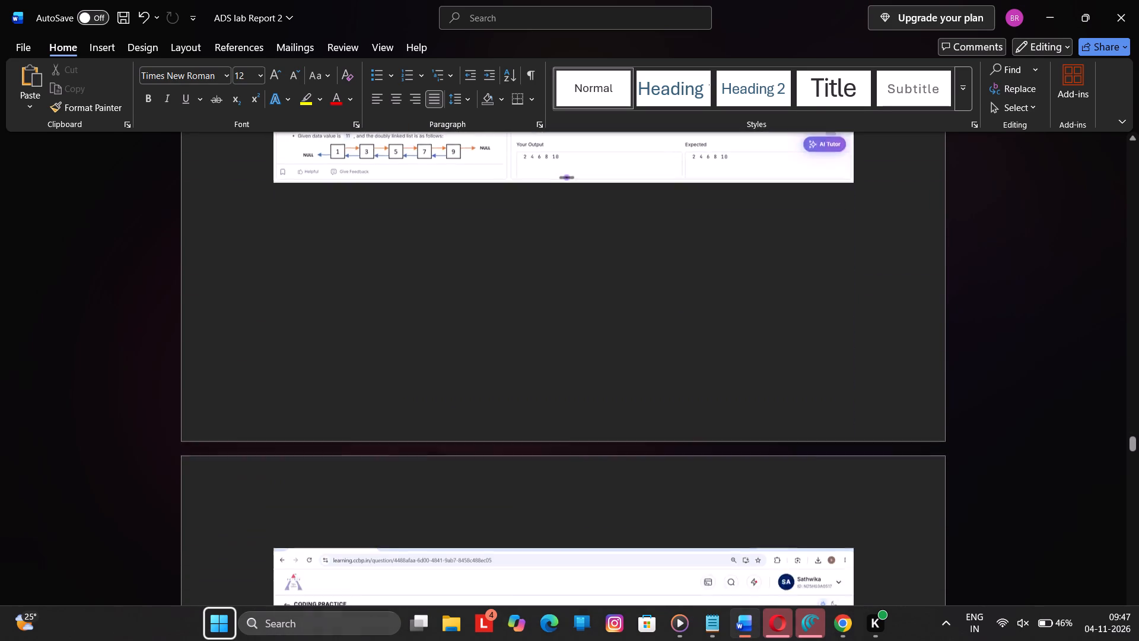
scroll(928, 310, down, 1)
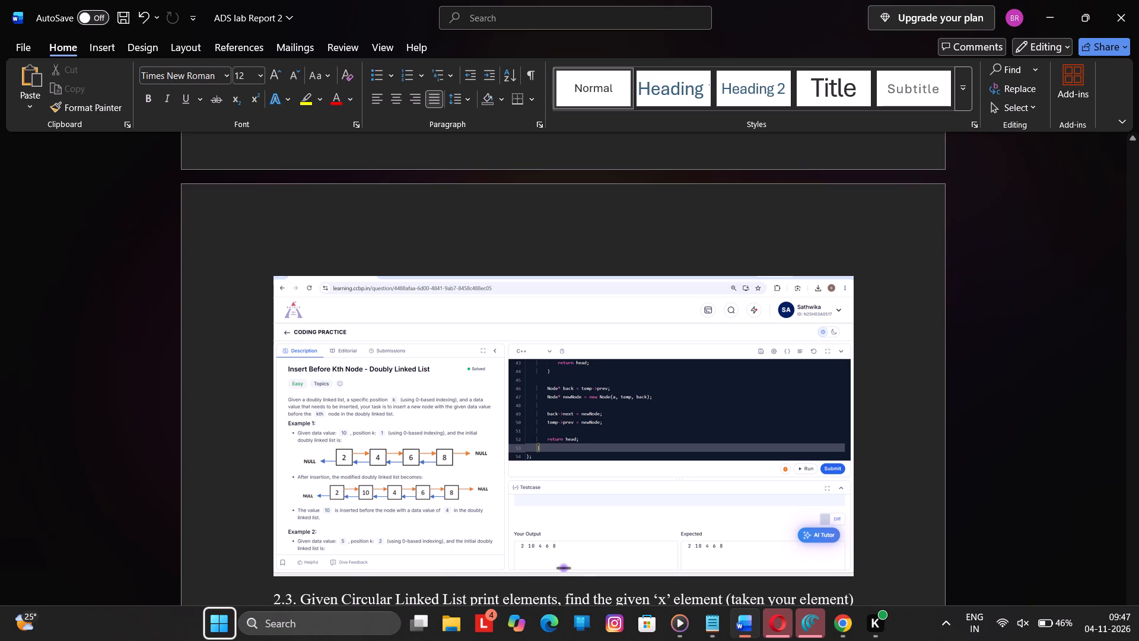
click(598, 296)
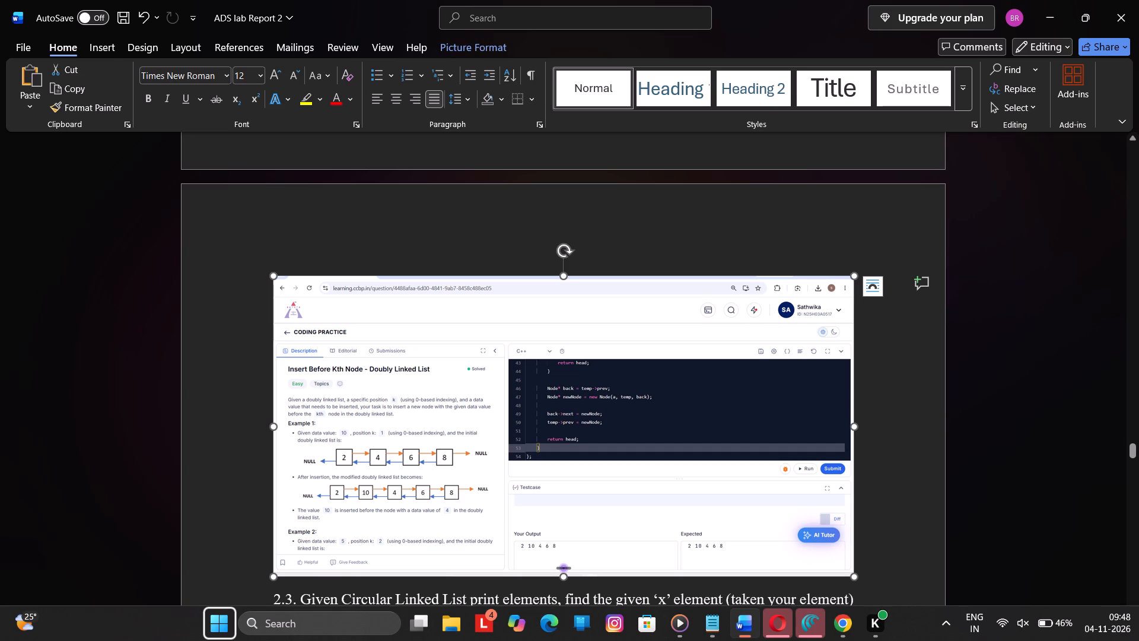
key(ctrl+v)
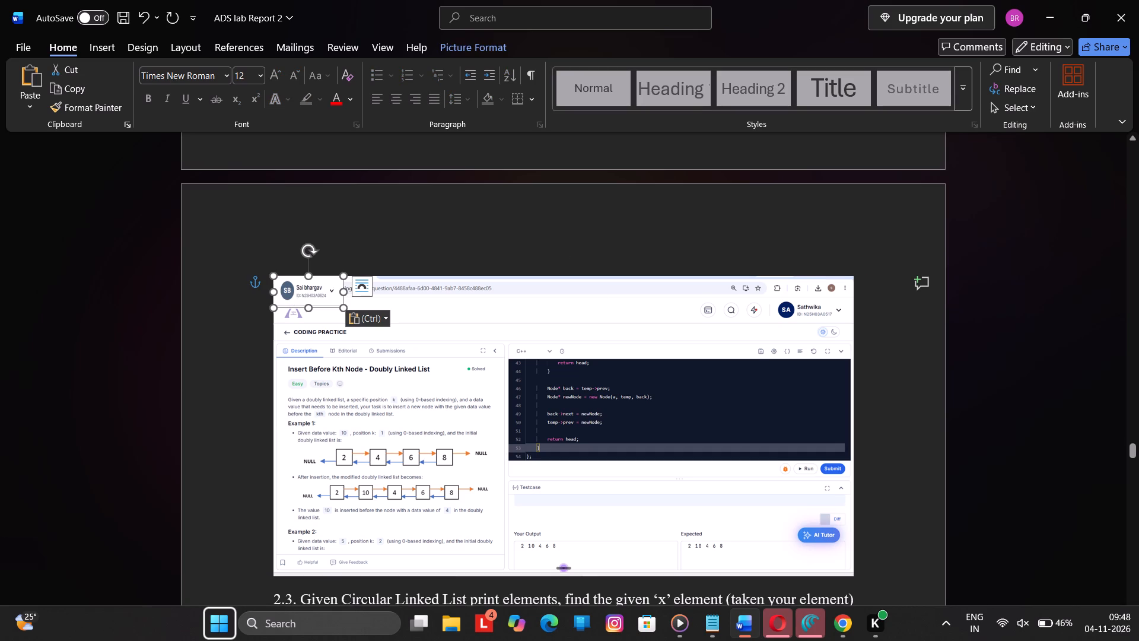
drag(310, 295, 796, 316)
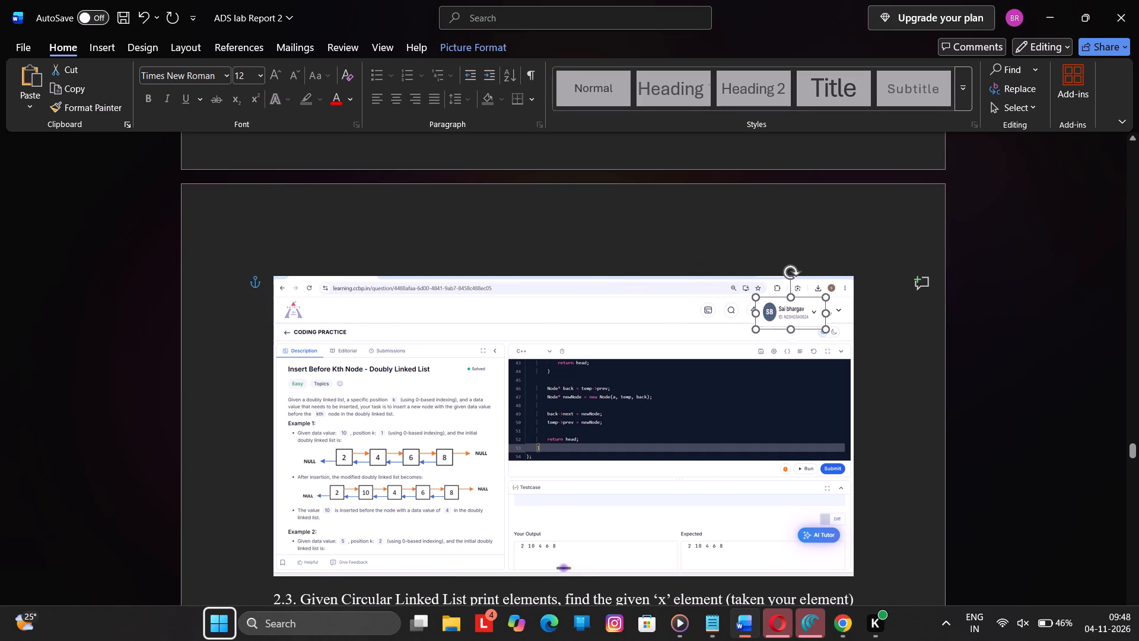
drag(796, 316, 812, 312)
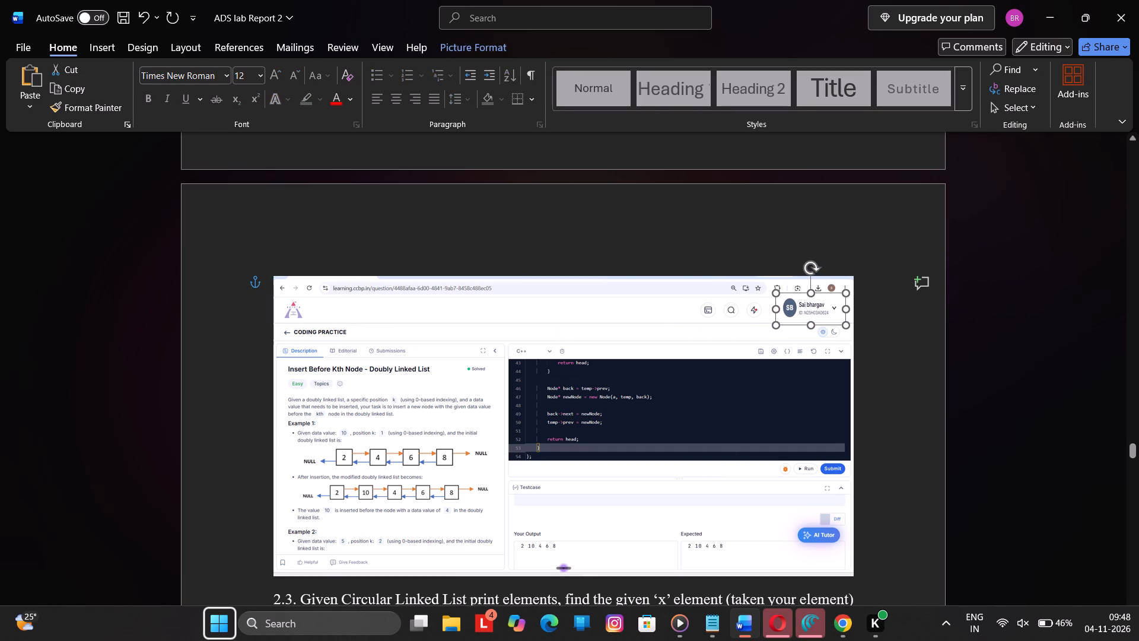
drag(812, 312, 805, 313)
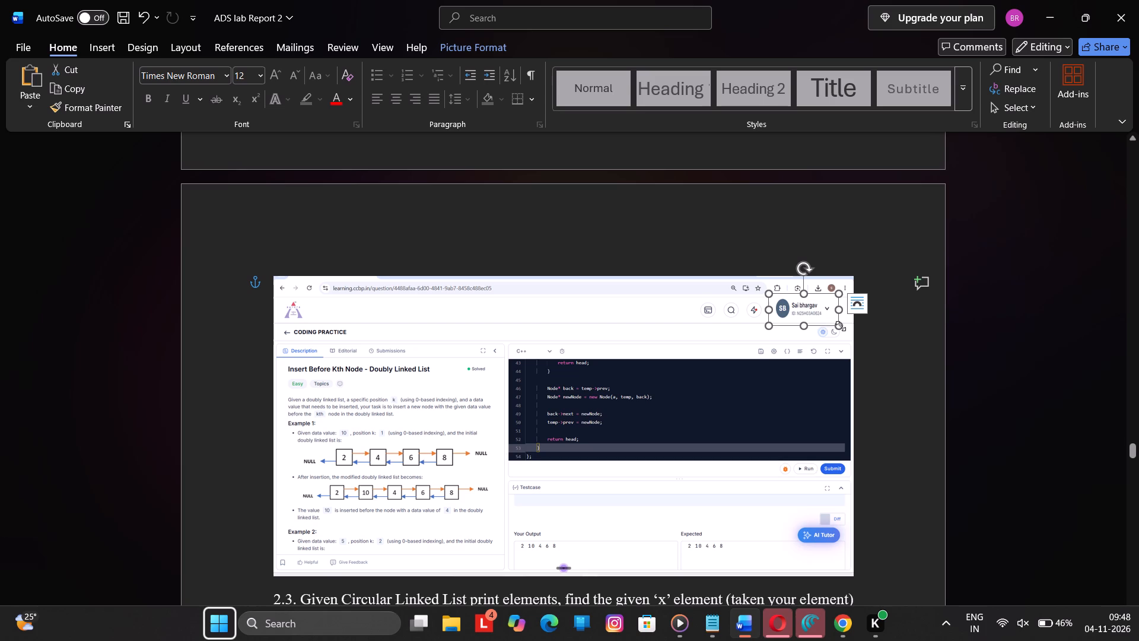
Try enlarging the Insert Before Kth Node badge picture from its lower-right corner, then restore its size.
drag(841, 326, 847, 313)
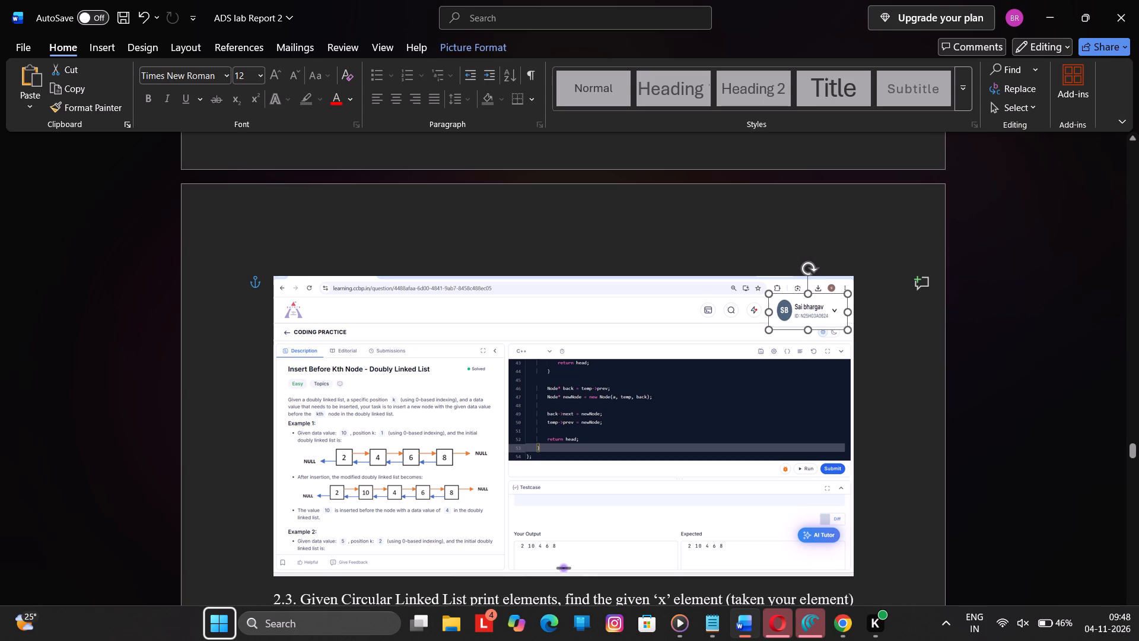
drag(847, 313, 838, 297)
Shift the Insert Before Kth Node badge picture slightly right and lower its top edge to clear the browser toolbar icons.
drag(796, 302, 801, 300)
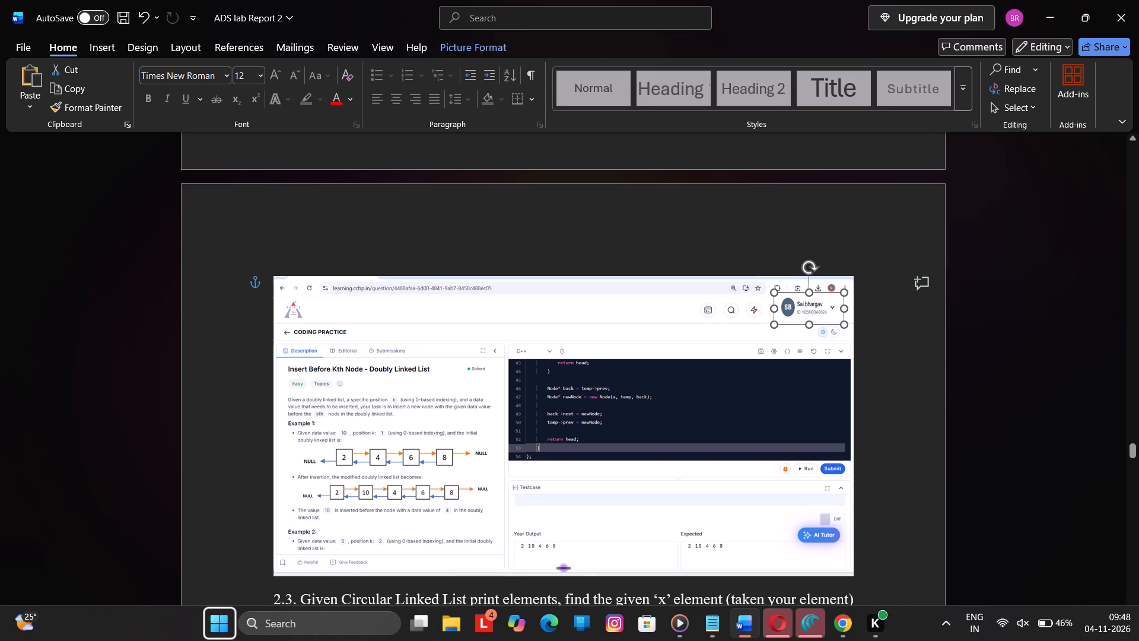
drag(812, 294, 822, 297)
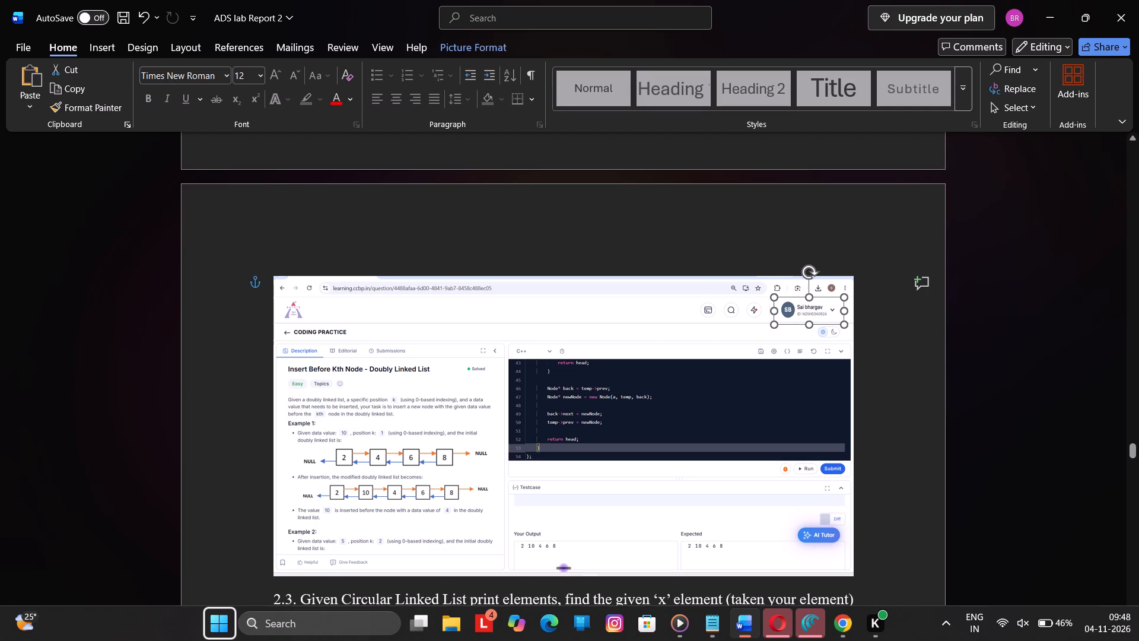
drag(822, 297, 824, 300)
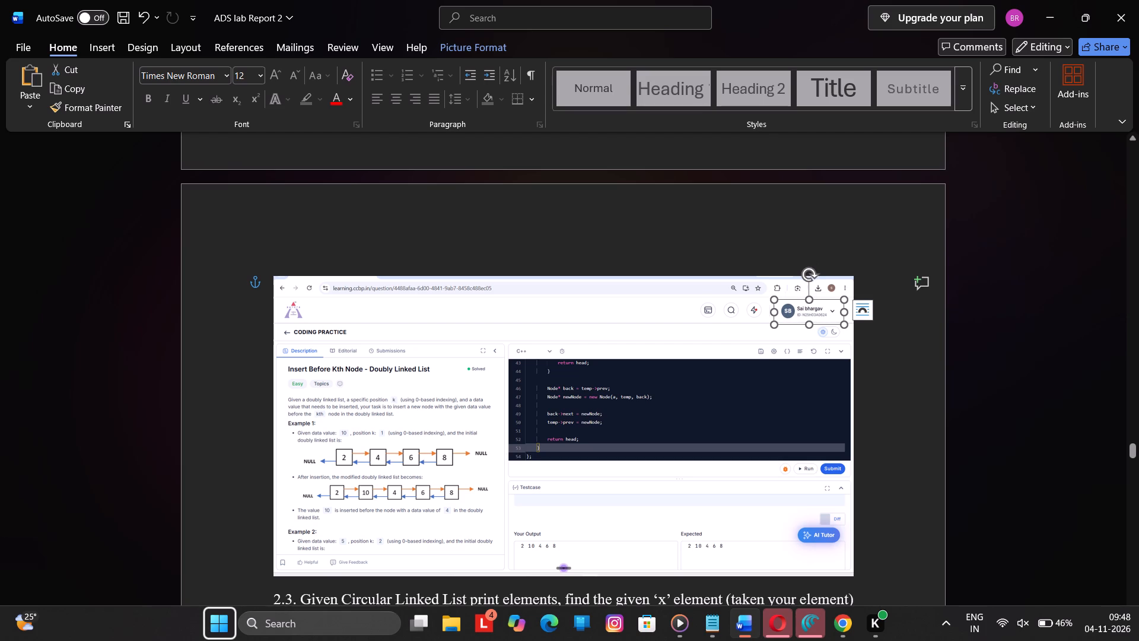
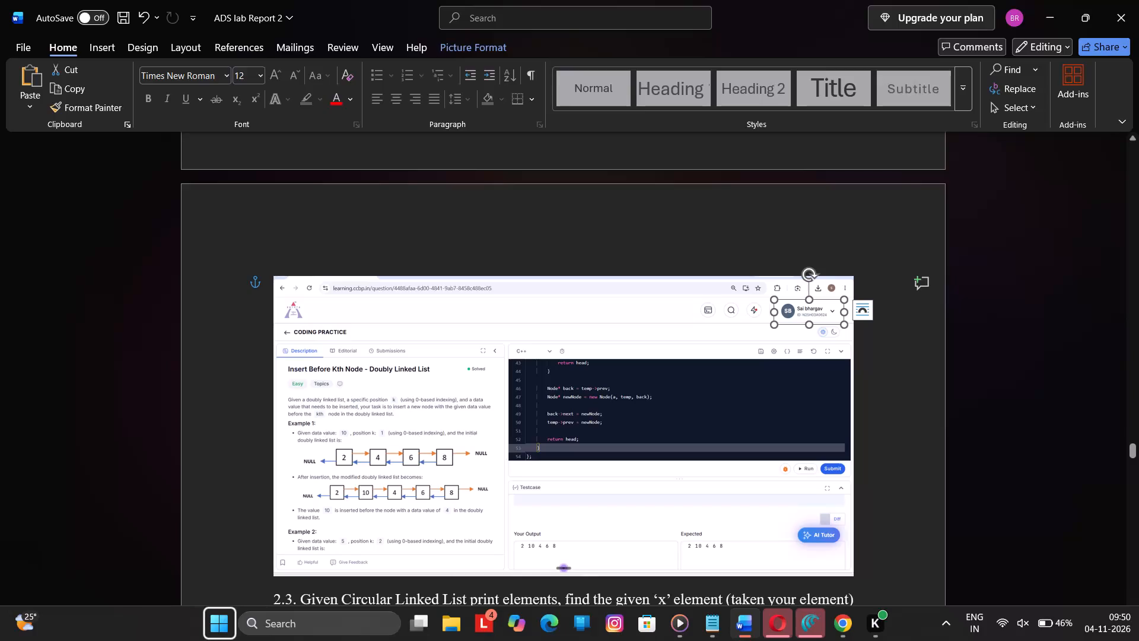
Widen the Insert Before Kth Node badge picture slightly by extending its left edge toward the header icons.
click(903, 353)
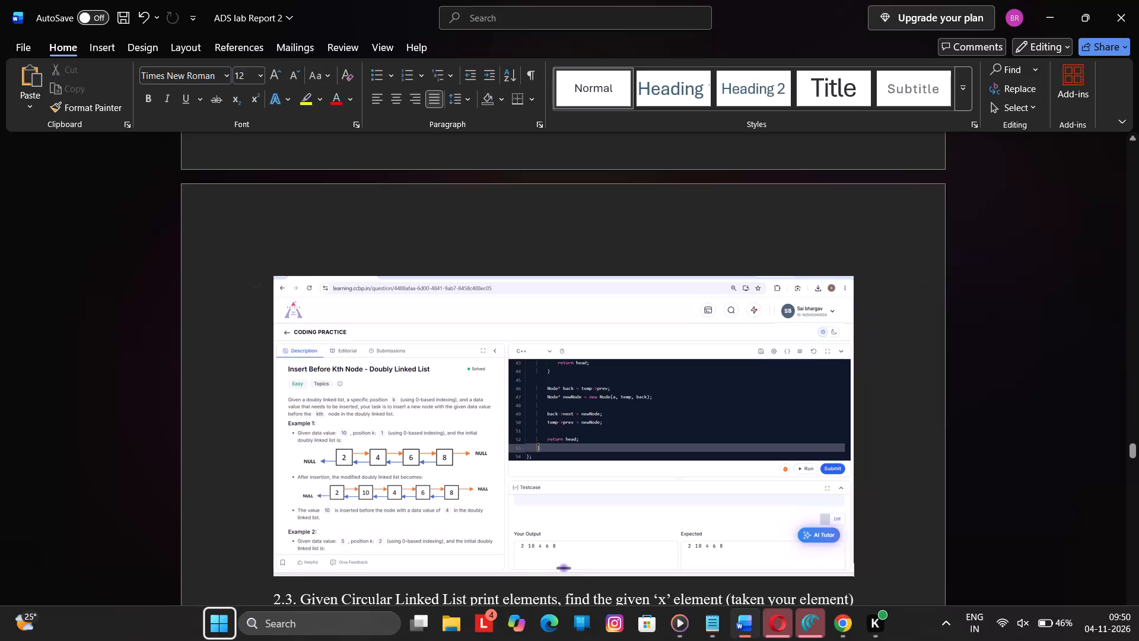
click(804, 315)
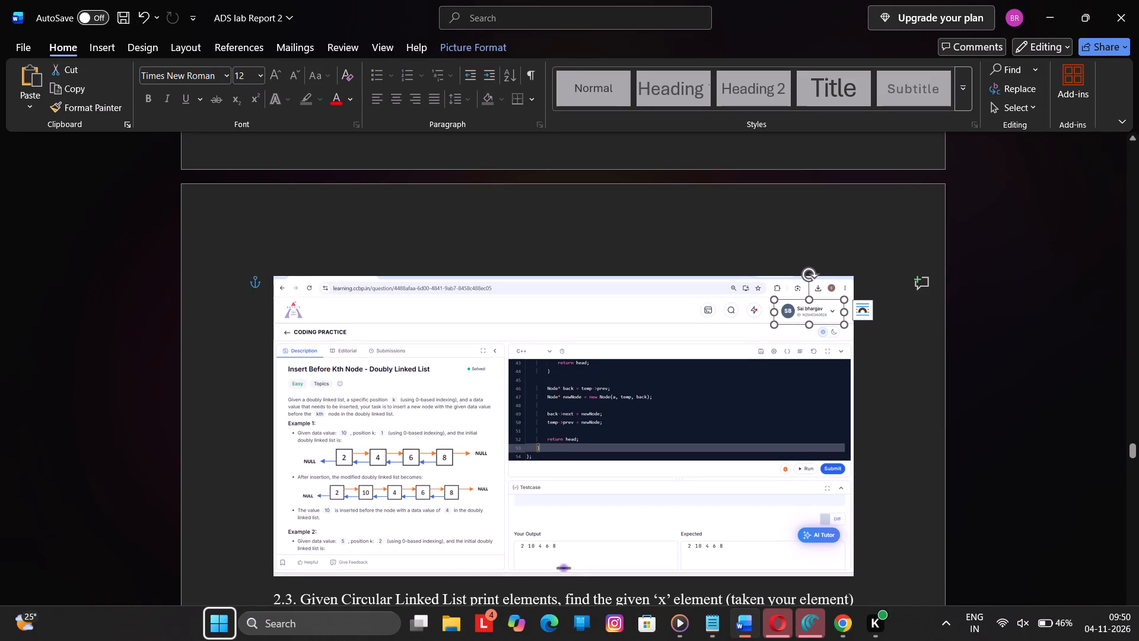
click(774, 315)
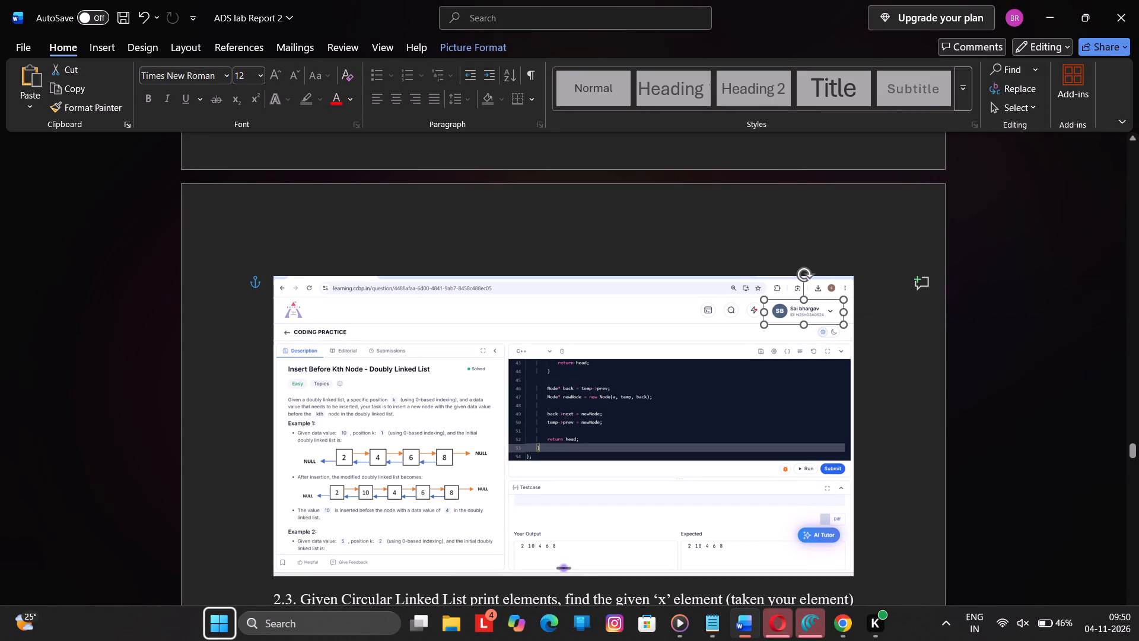
click(898, 379)
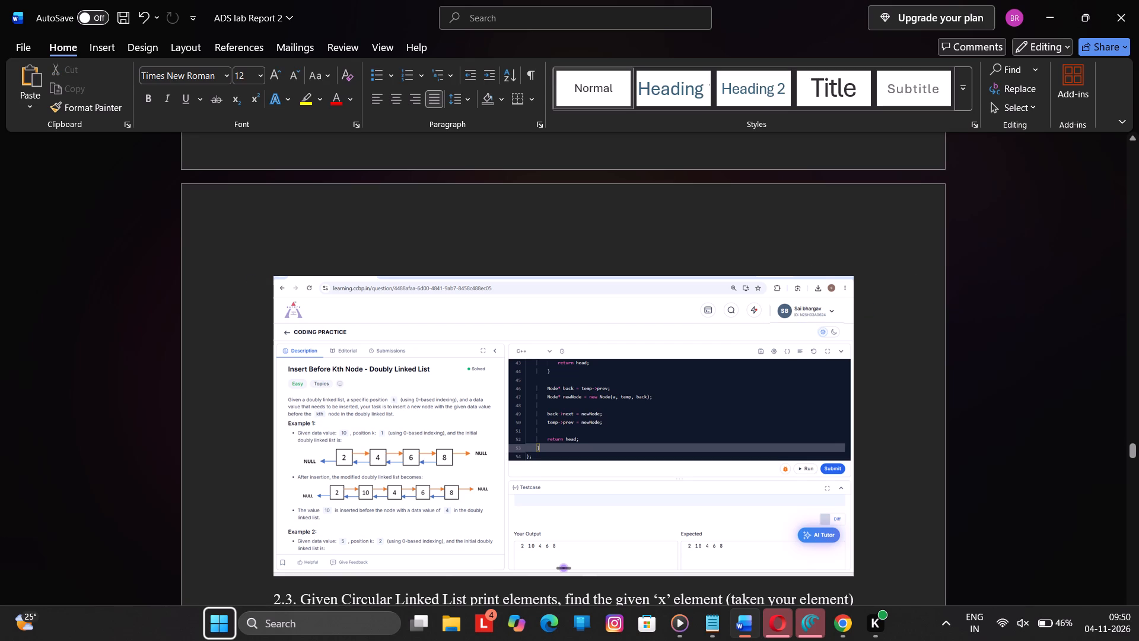
click(809, 303)
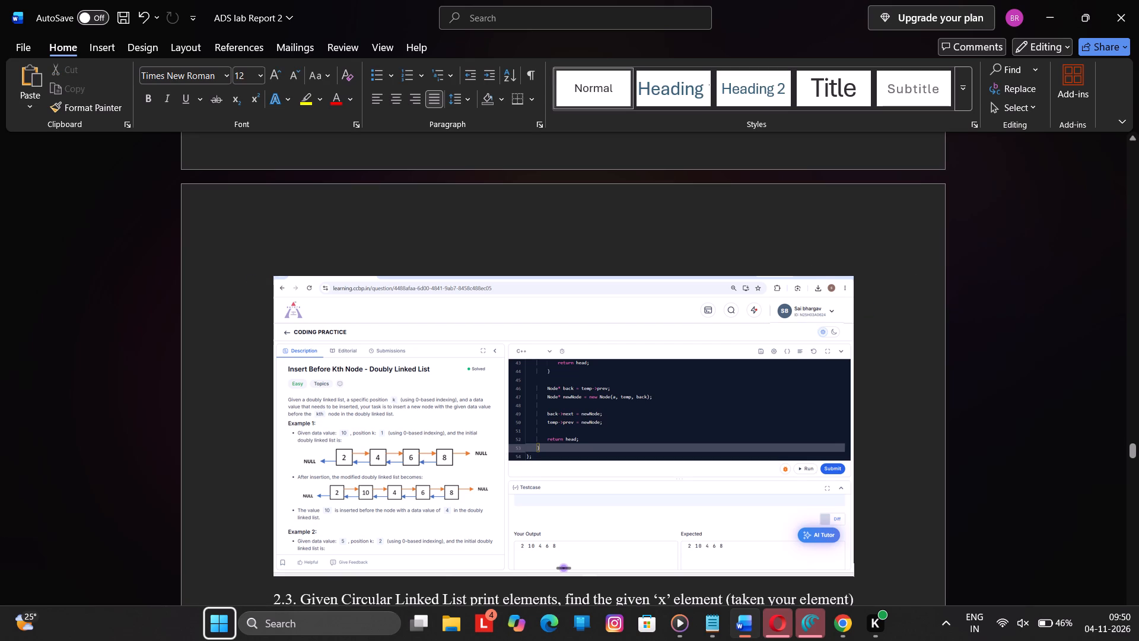
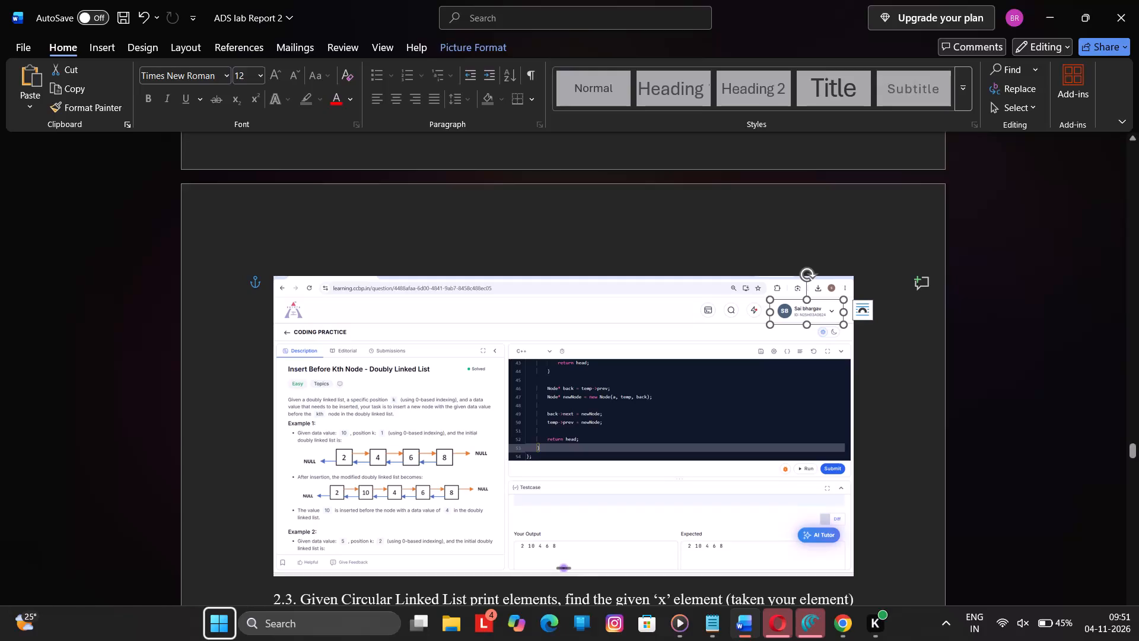
Enlarge the Insert Before Kth Node badge picture from its top-right corner toward the output screenshot's right edge.
right_drag(844, 300, 851, 302)
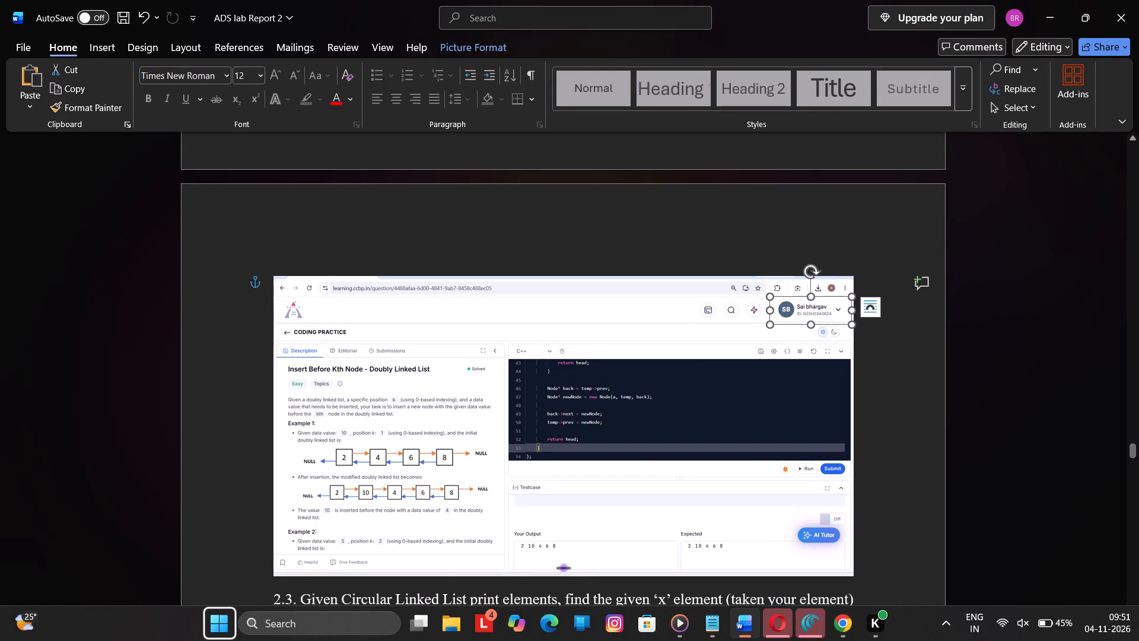
click(879, 346)
click(900, 350)
click(869, 459)
right_click(869, 459)
click(866, 416)
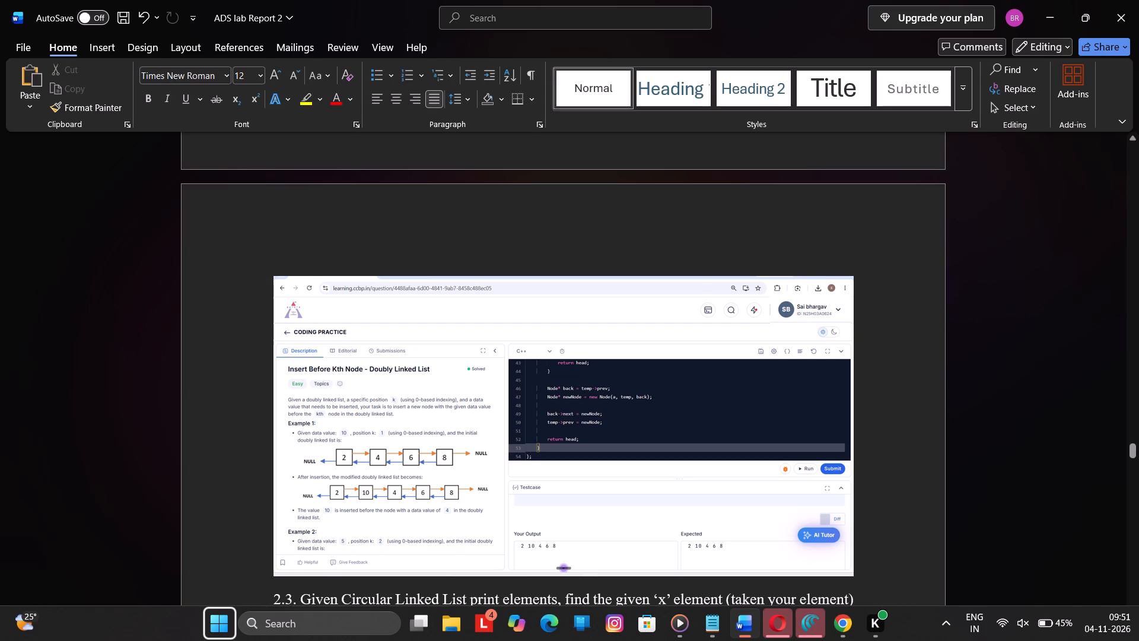
Trim the Insert Before Kth Node badge picture's height slightly from its bottom edge.
click(822, 316)
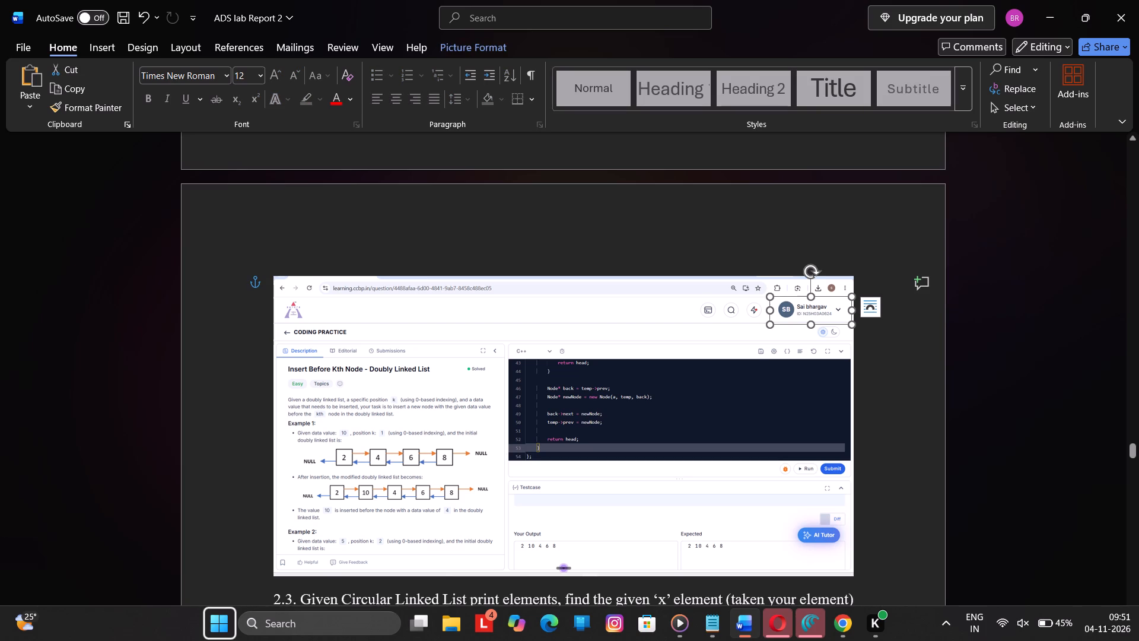
click(810, 325)
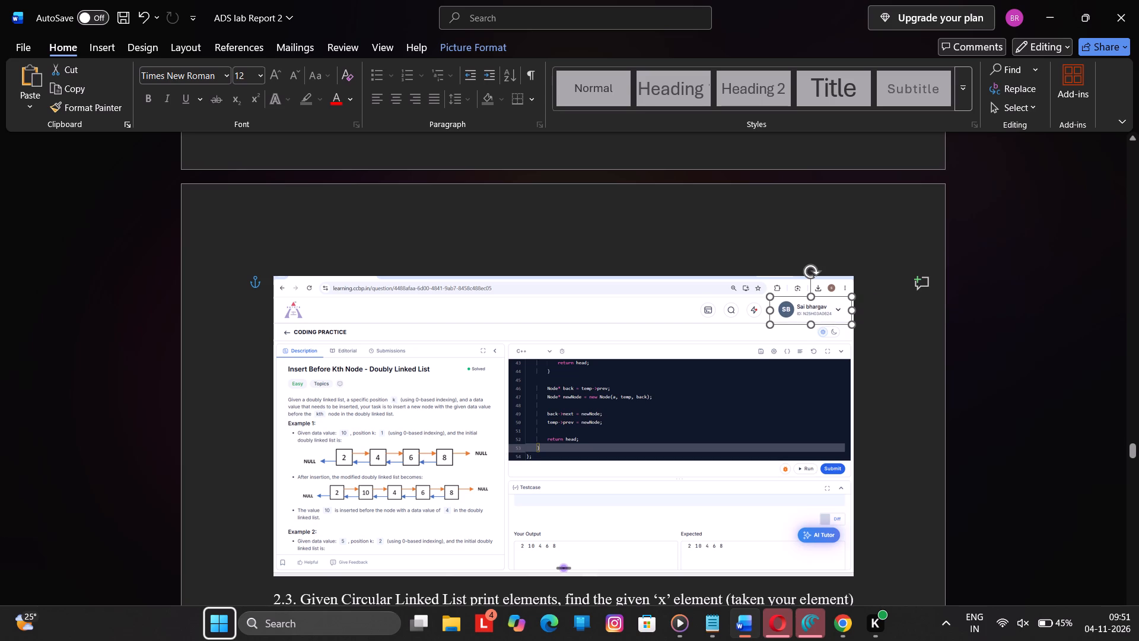
click(894, 347)
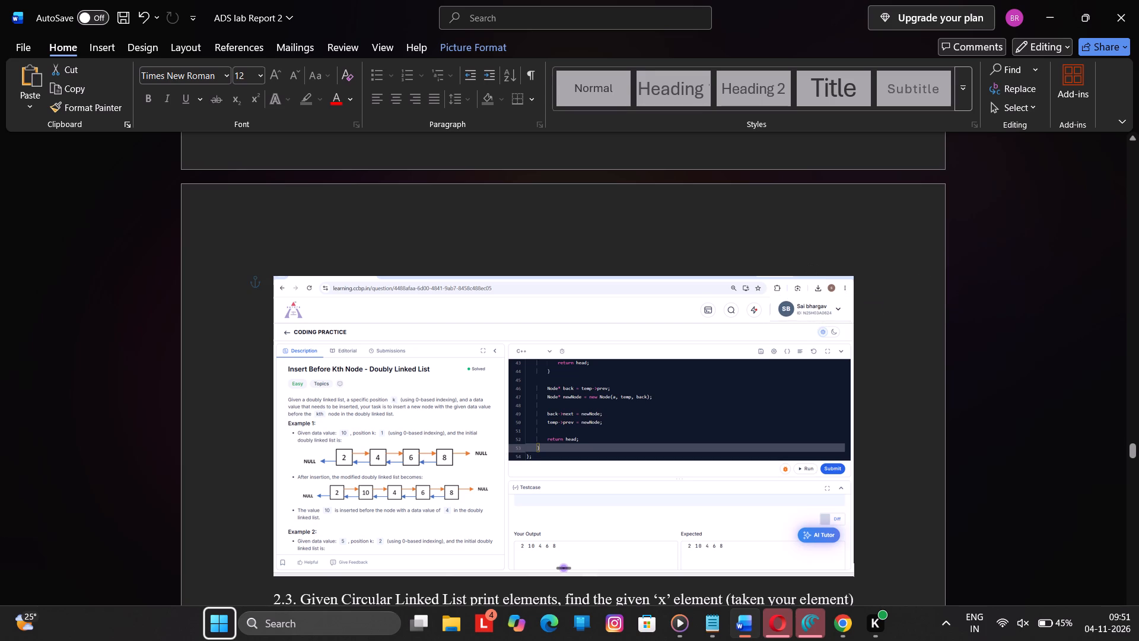
click(796, 316)
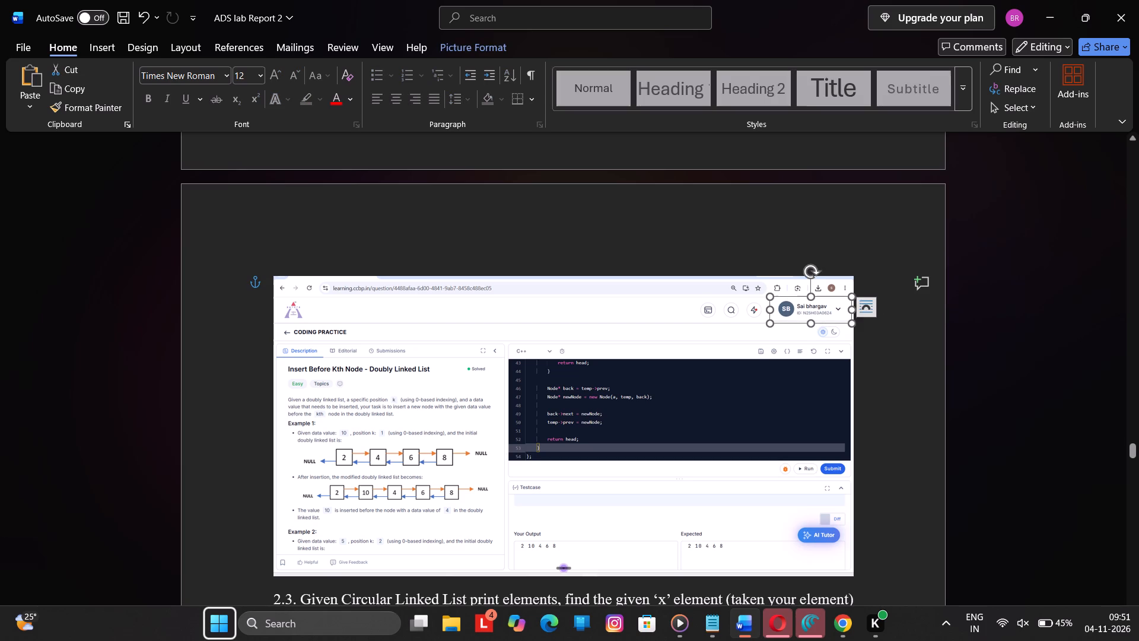
click(855, 330)
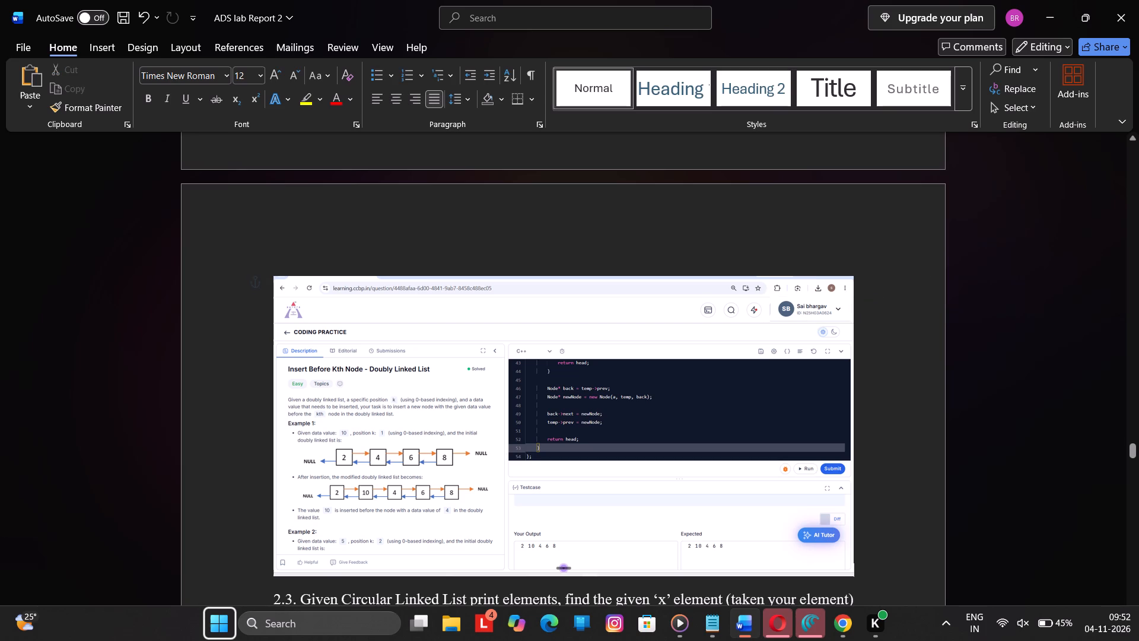
Extend the Insert Before Kth Node badge picture from its bottom-right corner to align with the output screenshot's right edge.
click(832, 307)
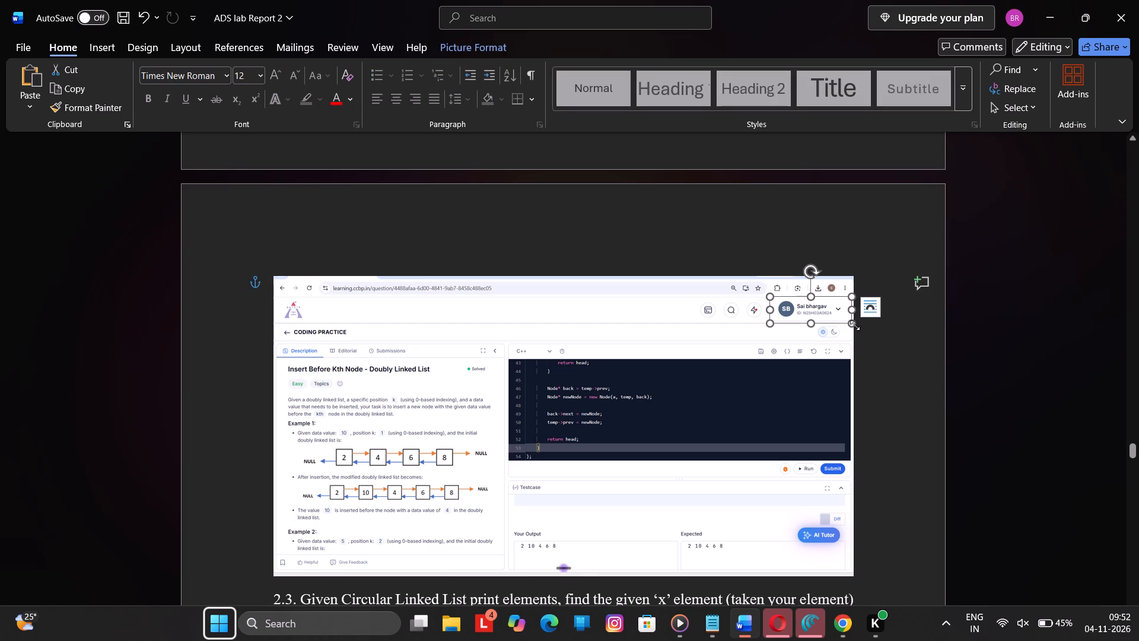
click(852, 324)
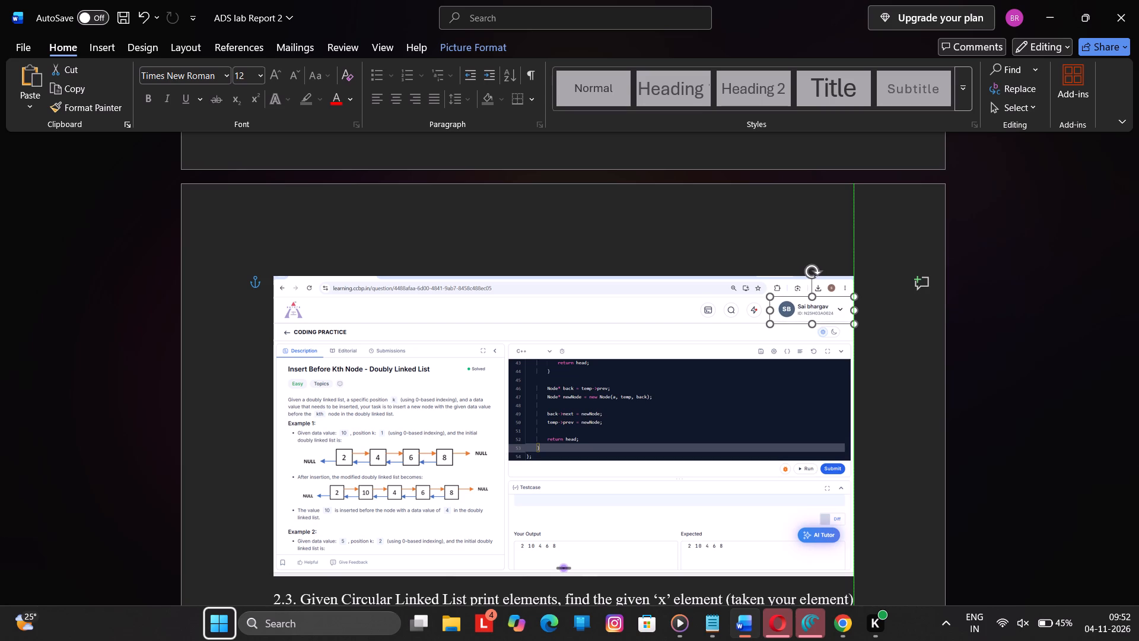
click(887, 337)
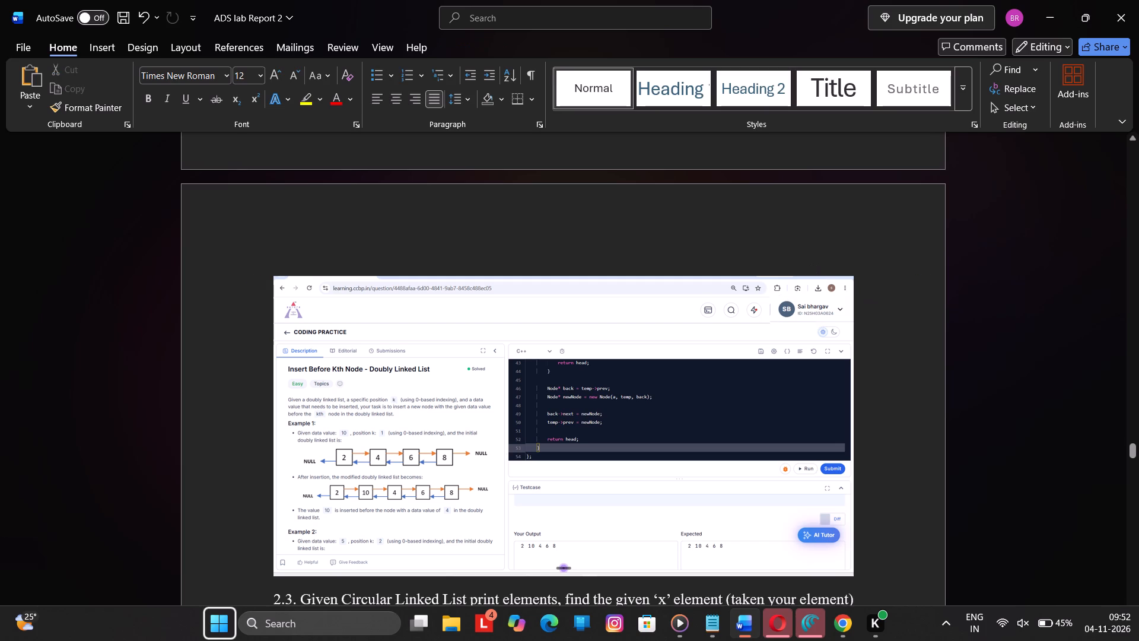
Stretch the Insert Before Kth Node badge picture's bottom edge slightly downward.
click(808, 310)
click(813, 321)
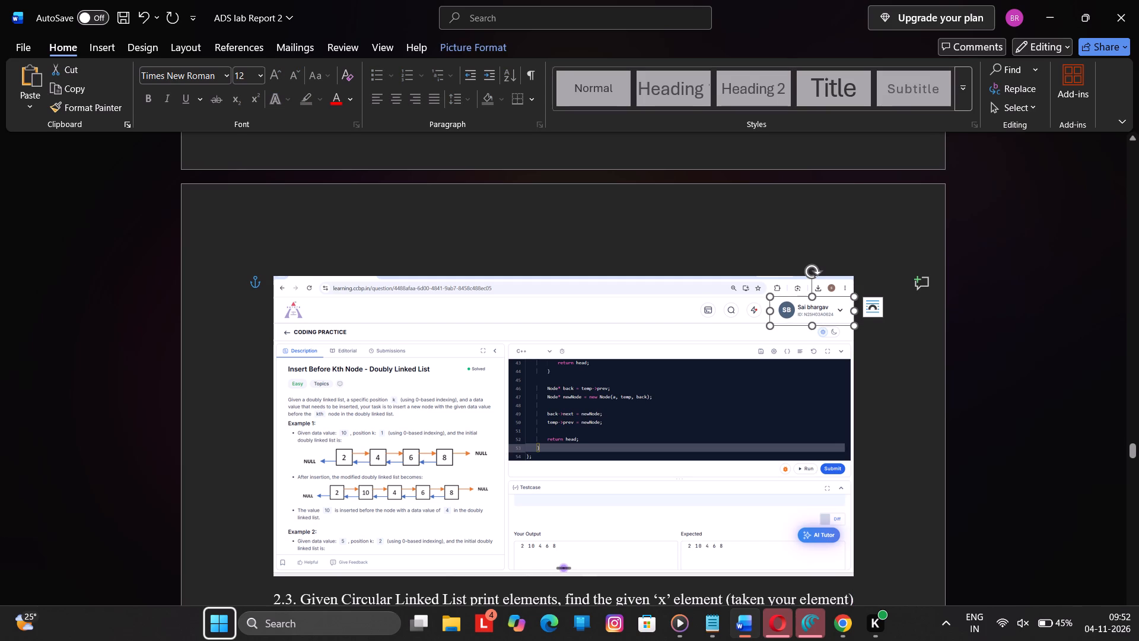
click(883, 356)
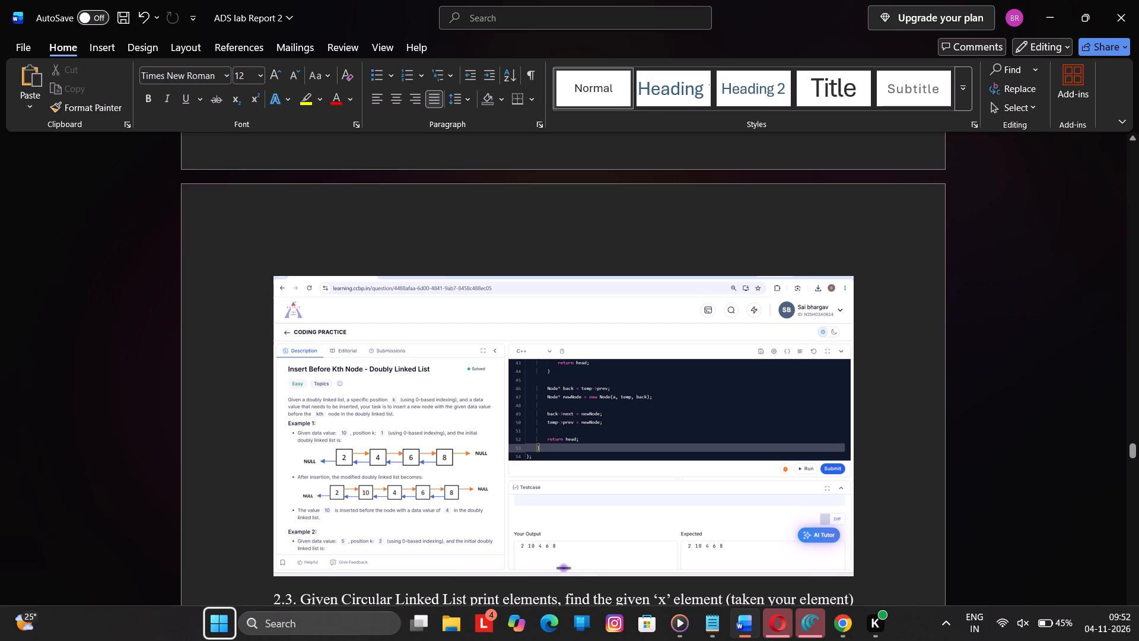
Paste a copy of the badge picture and place it over the account badge in the Circular Linked List Traversal screenshot's header.
scroll(789, 407, down, 6)
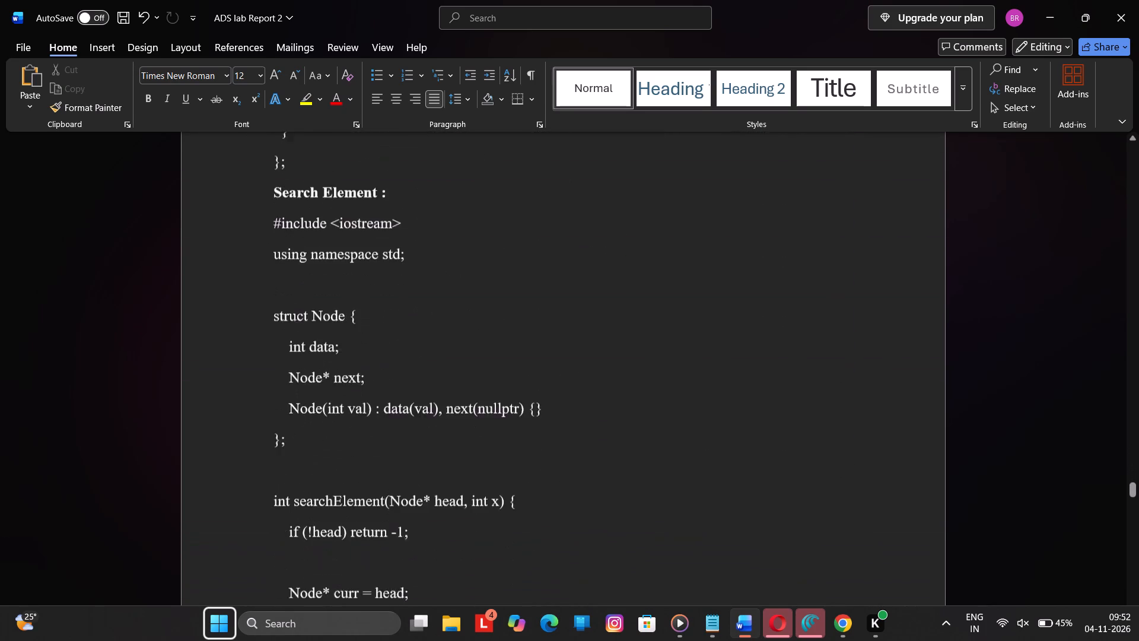
scroll(789, 407, down, 6)
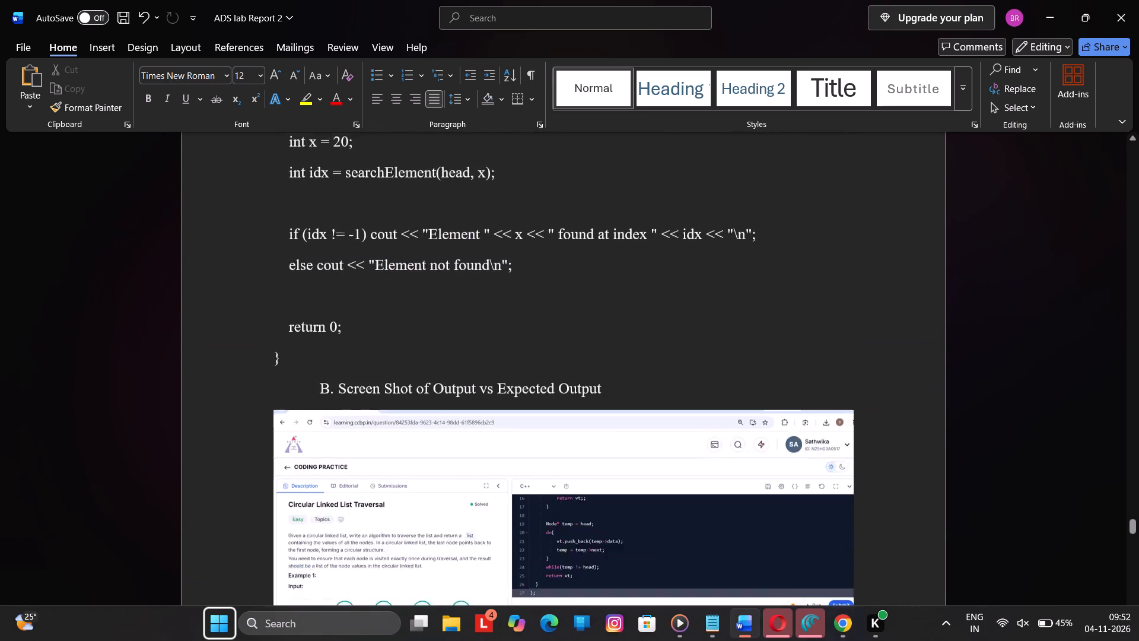
scroll(789, 407, down, 10)
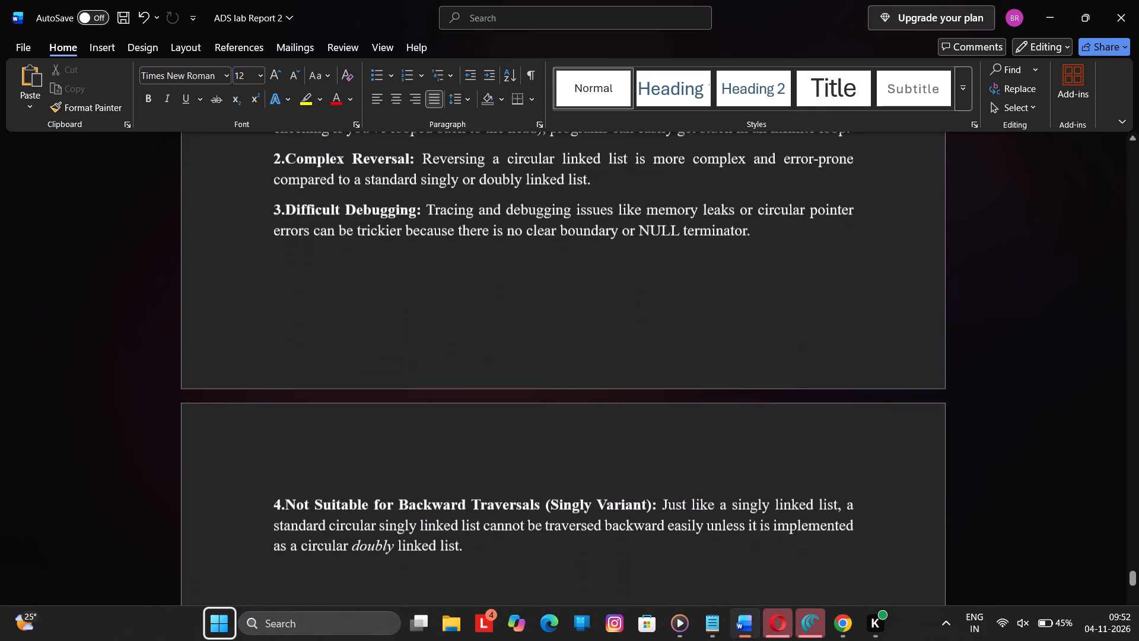
scroll(789, 407, down, 3)
scroll(789, 407, up, 11)
click(517, 410)
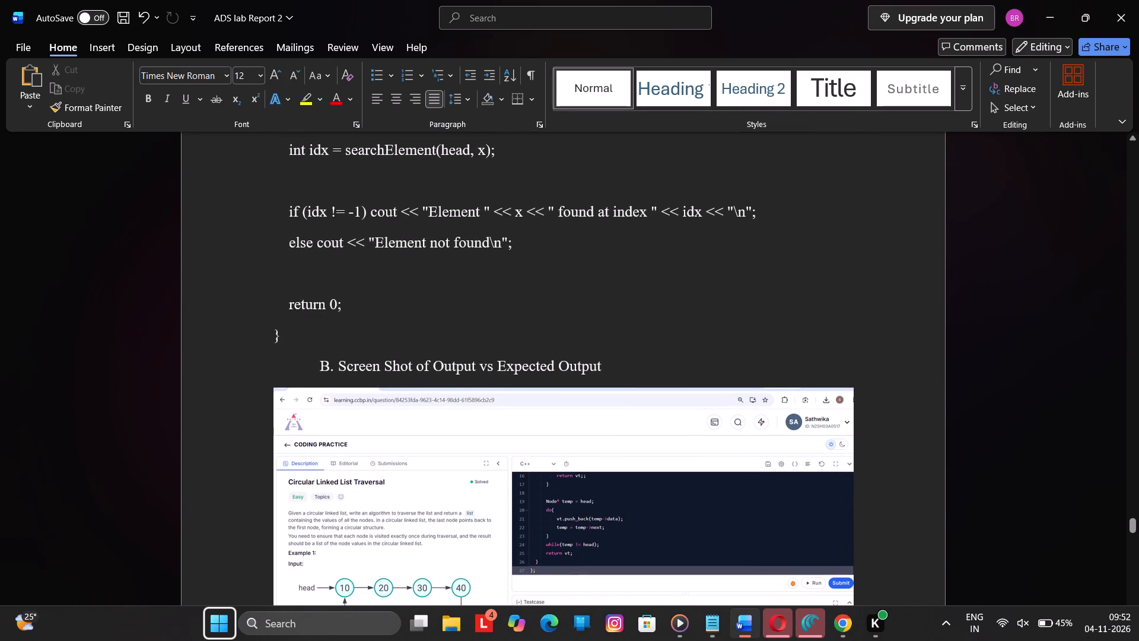
key(ctrl+v)
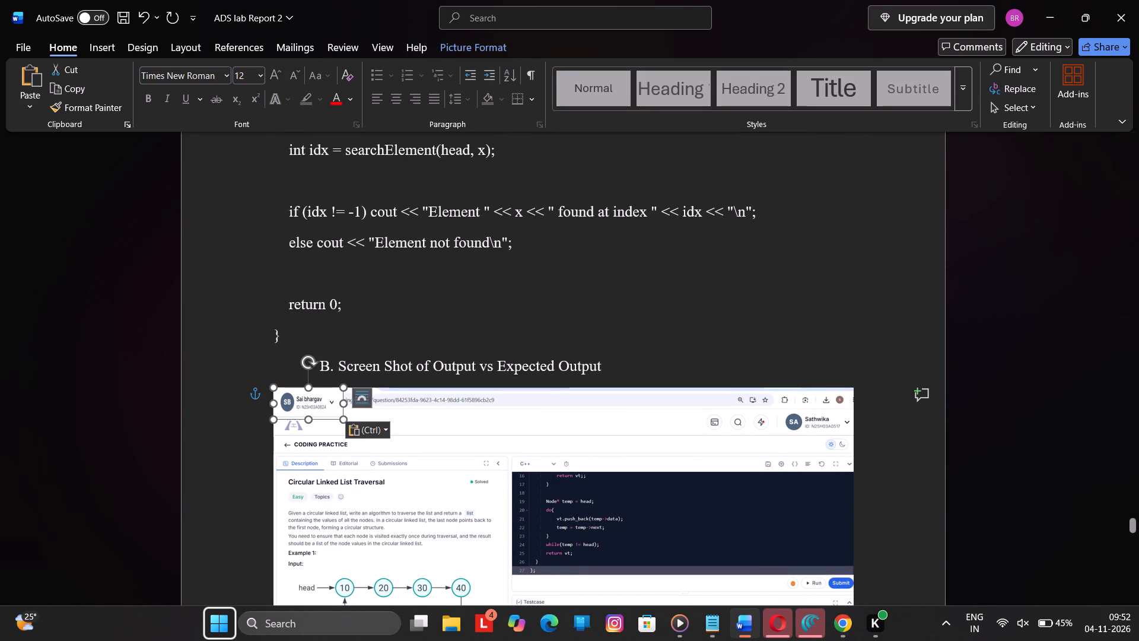
drag(297, 399, 841, 423)
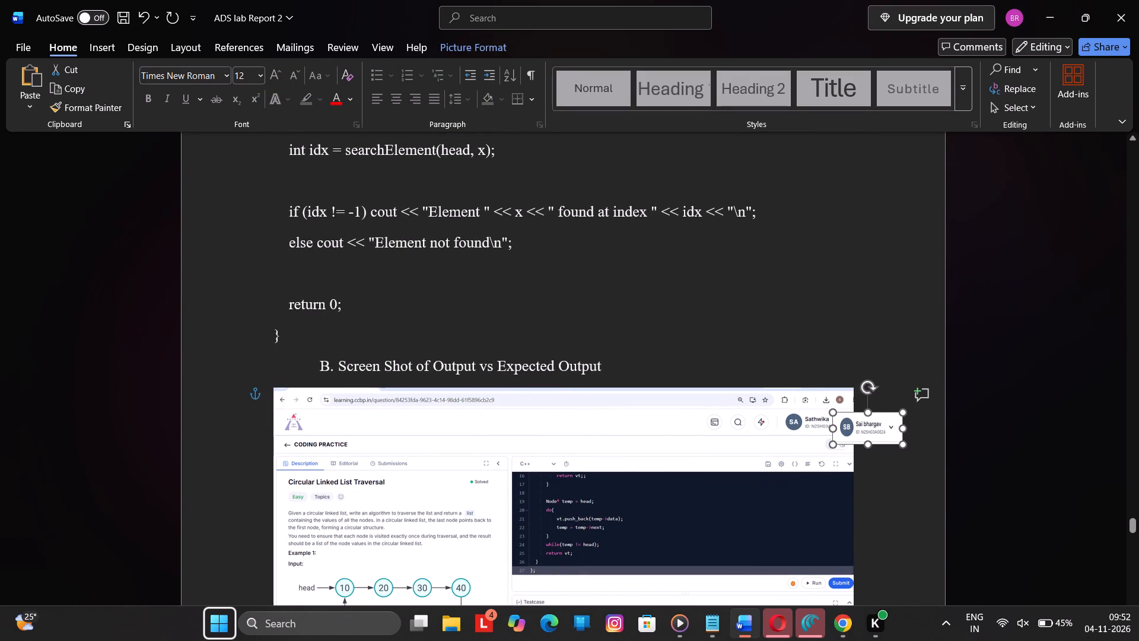
drag(841, 423, 791, 417)
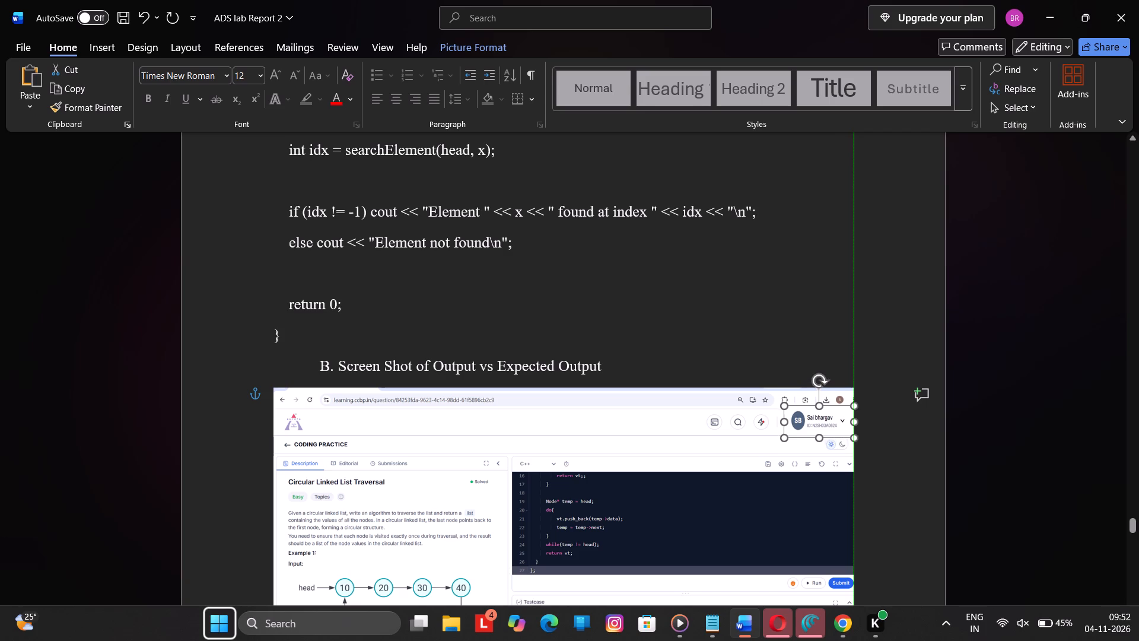
drag(791, 417, 806, 417)
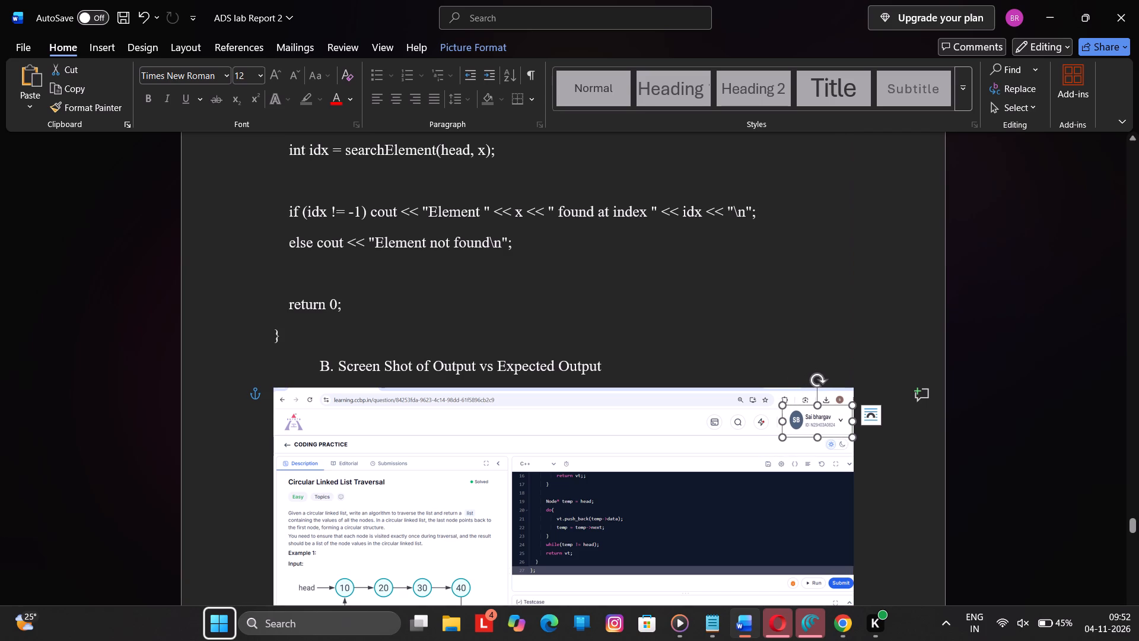
Enlarge the Circular Linked List Traversal badge picture slightly from its top-left corner and trim its bottom edge.
drag(785, 407, 784, 407)
drag(784, 407, 779, 407)
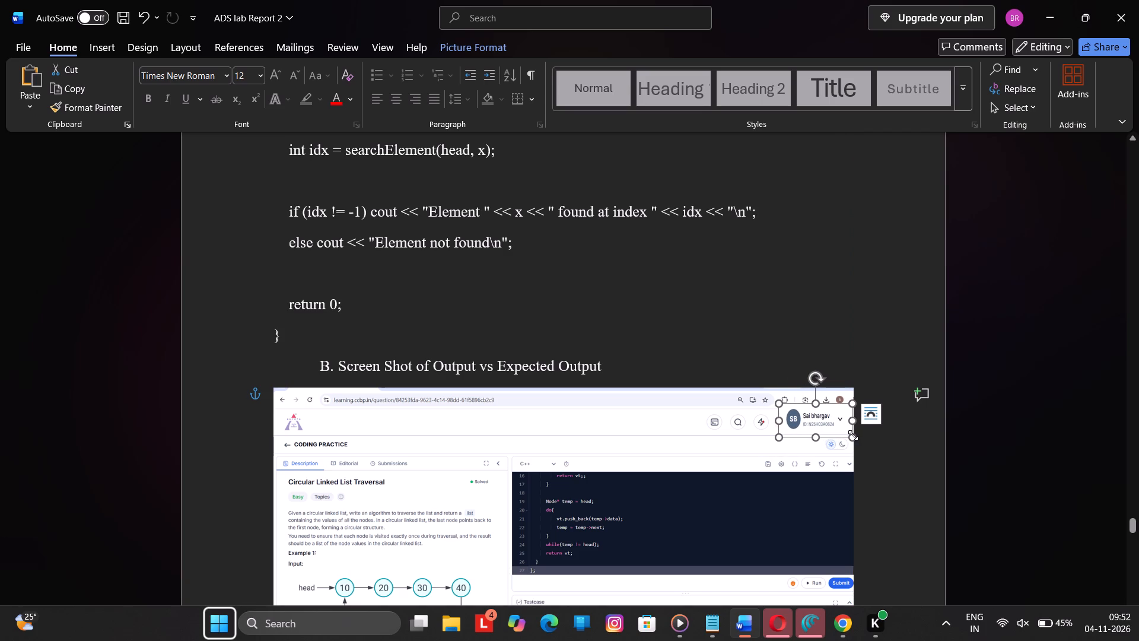
click(817, 435)
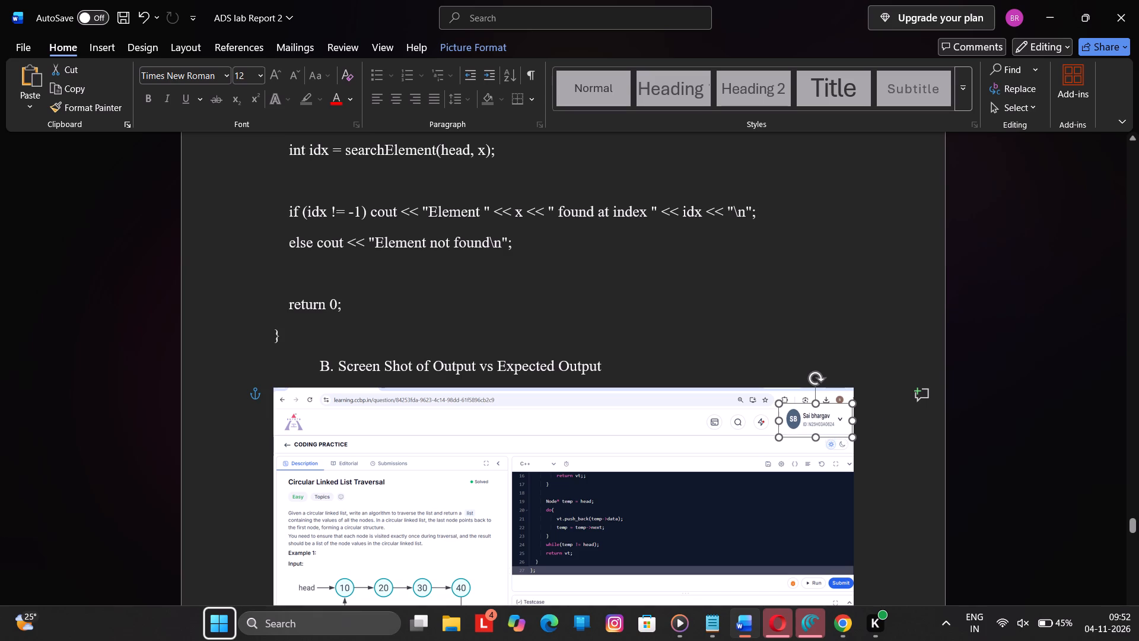
right_click(894, 462)
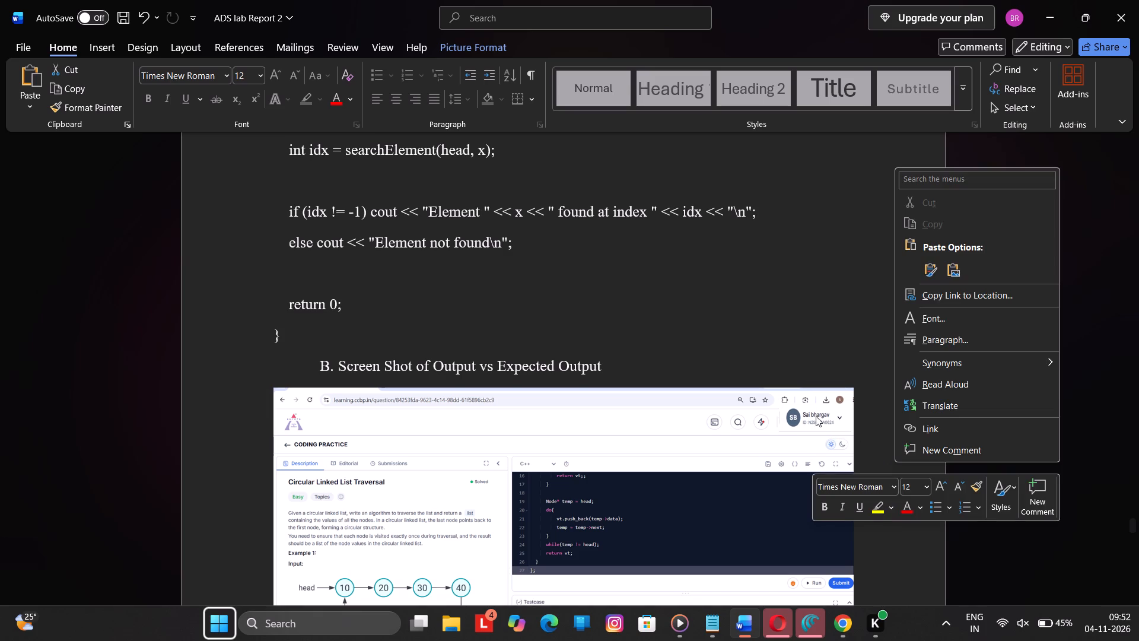
click(816, 416)
click(802, 335)
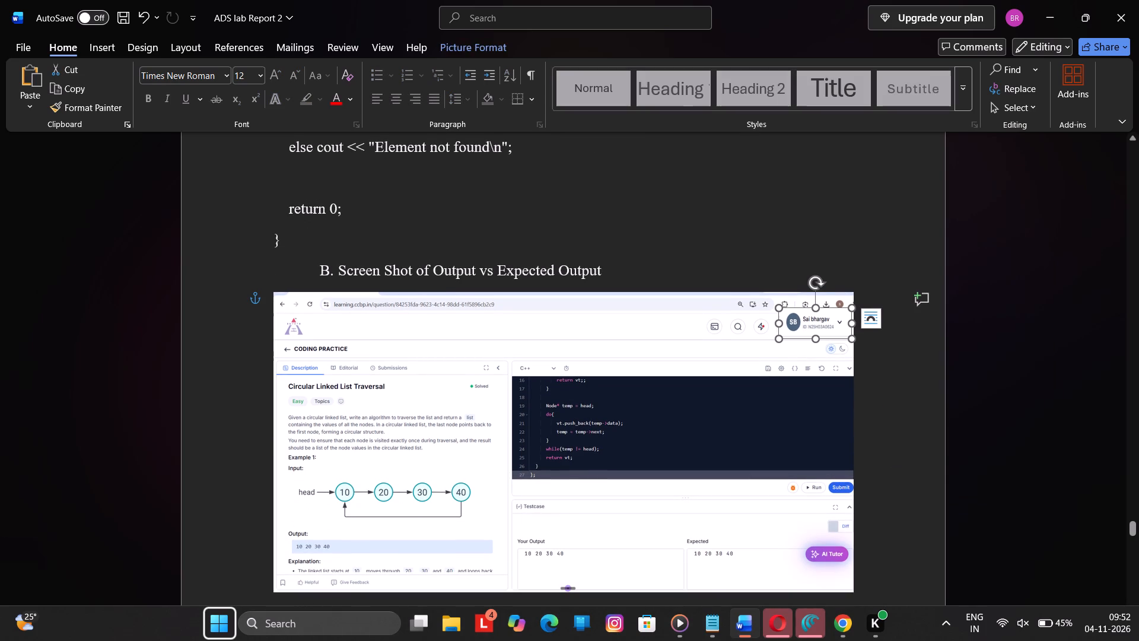
Enlarge the Circular Linked List Traversal badge picture from its top-left and bottom-left corners toward the header icons.
click(779, 309)
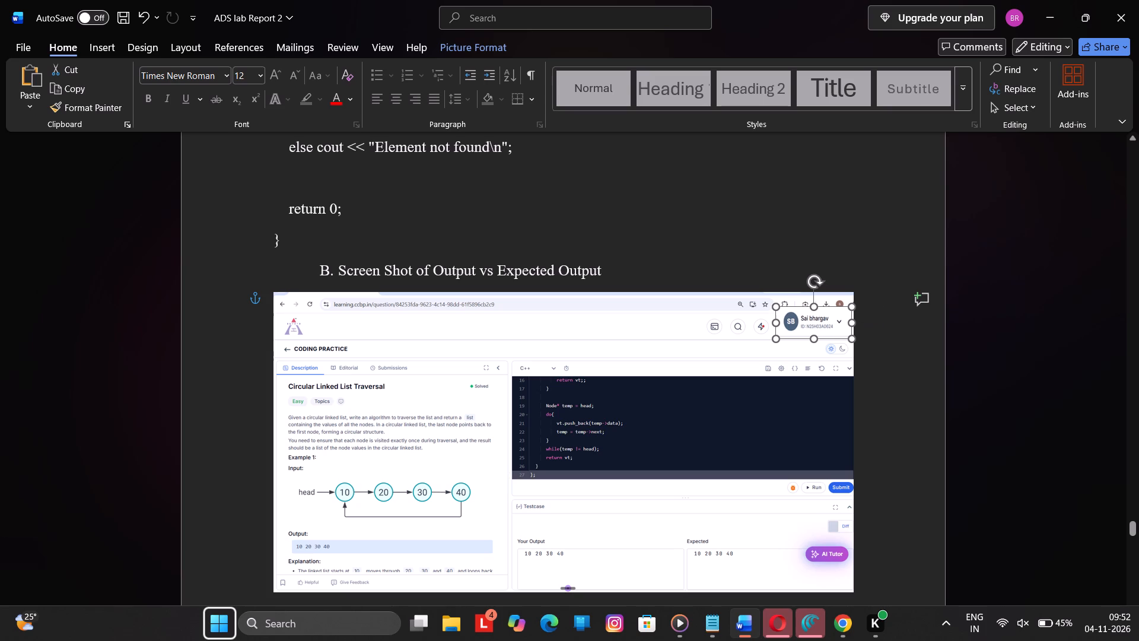
click(775, 339)
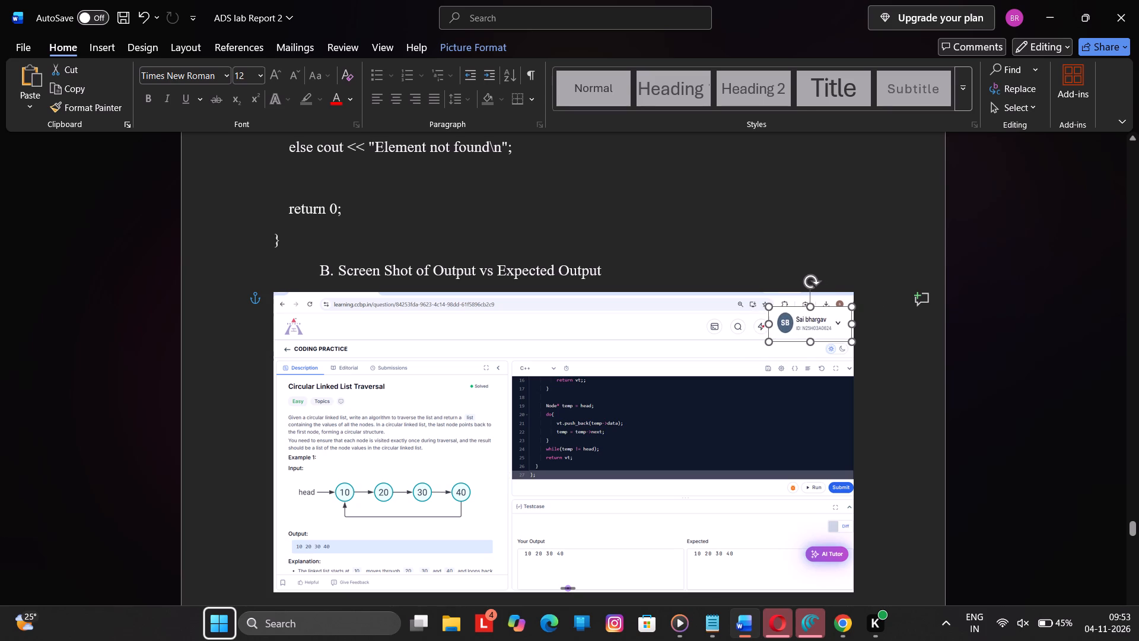
click(916, 369)
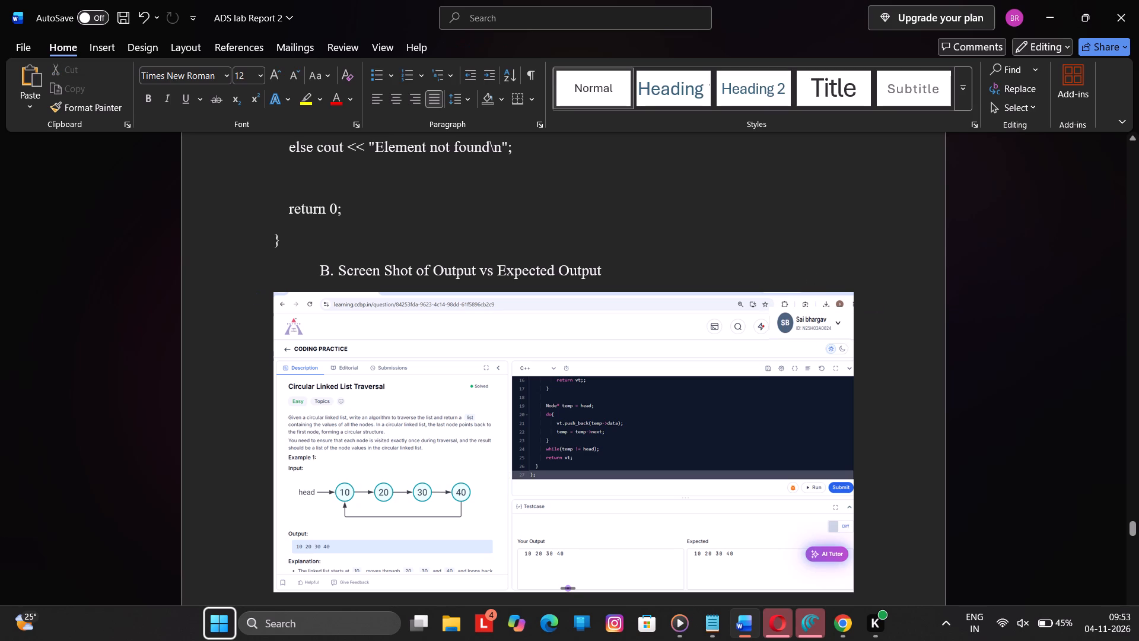
Shrink the Circular Linked List Traversal badge picture slightly from its bottom-left corner, away from the header icons.
click(802, 321)
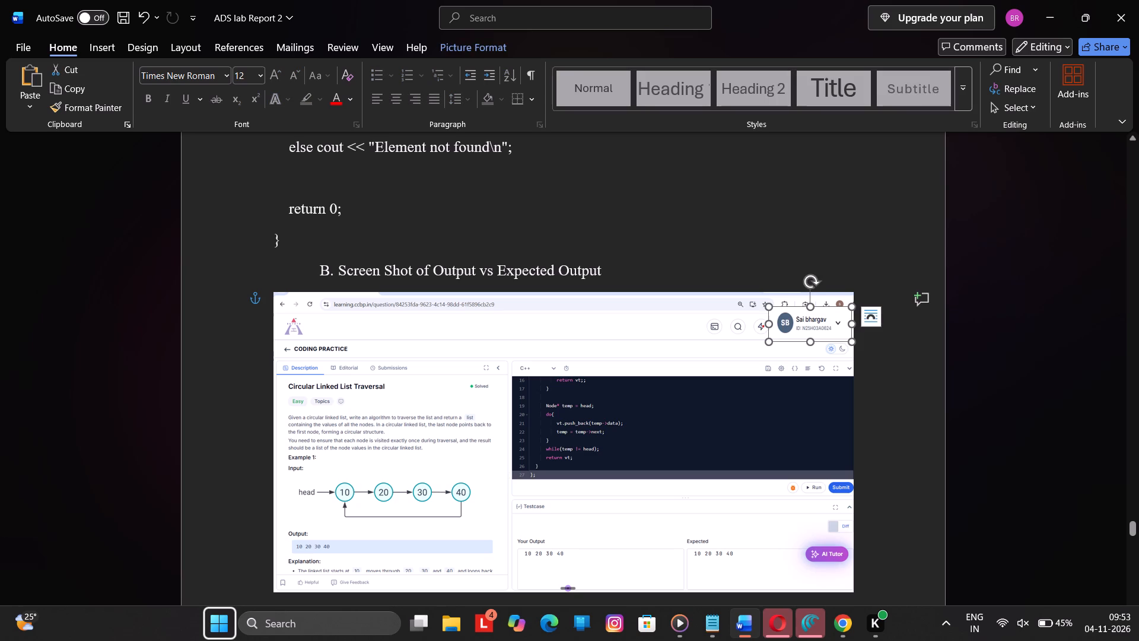
click(811, 342)
click(894, 366)
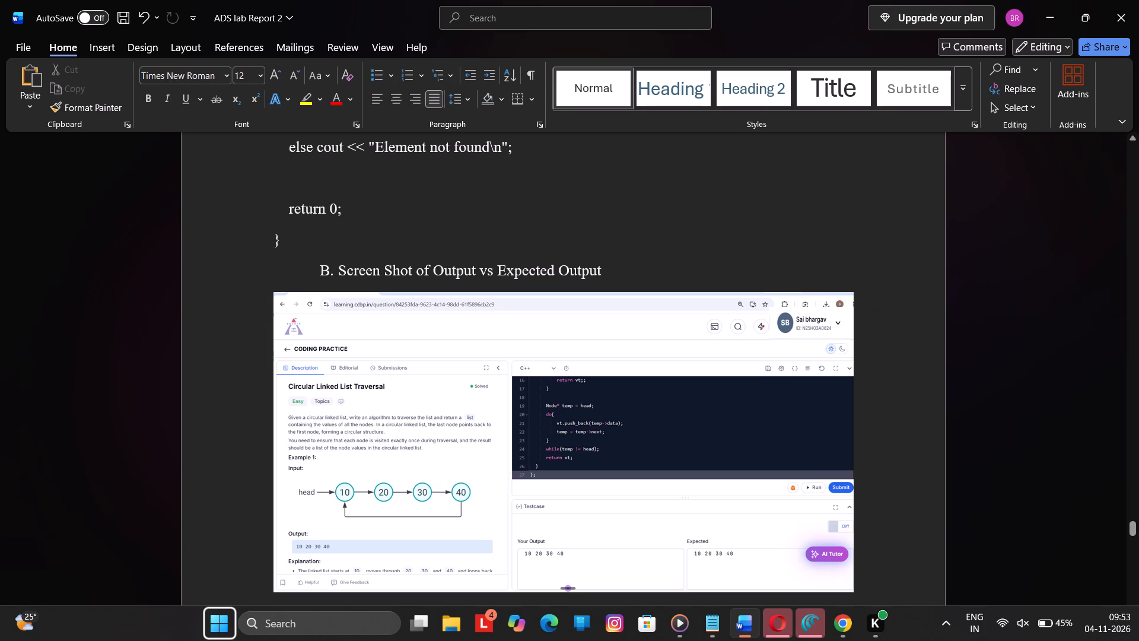
click(818, 321)
drag(768, 345, 800, 340)
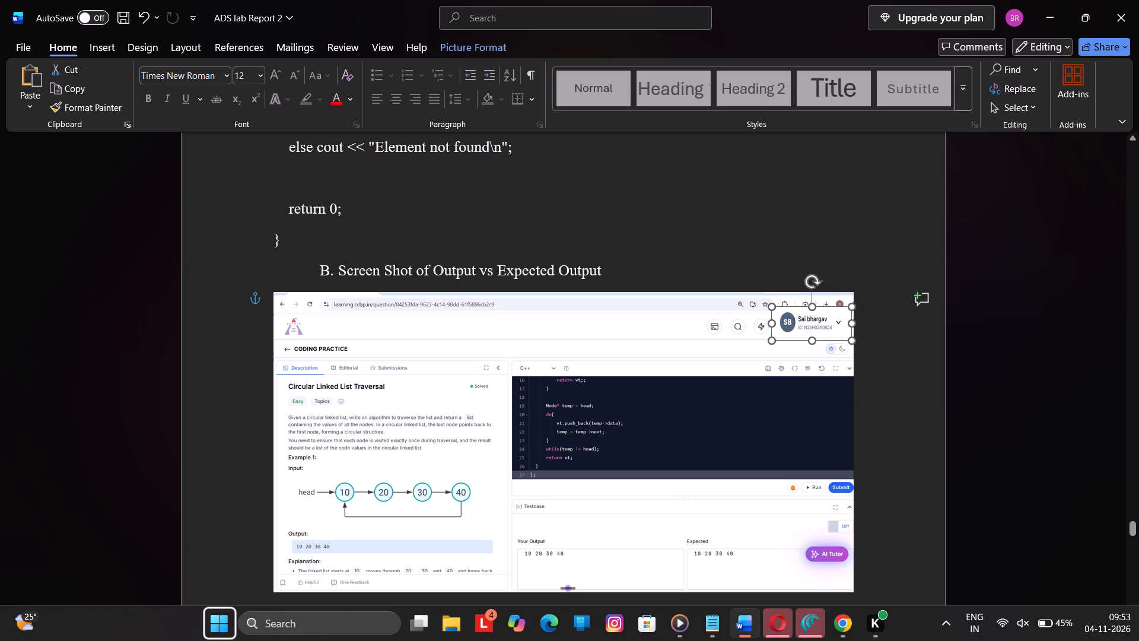
Shift the Circular Linked List Traversal badge picture slightly toward the screenshot's right edge, away from the header icons.
drag(800, 340, 815, 338)
click(810, 325)
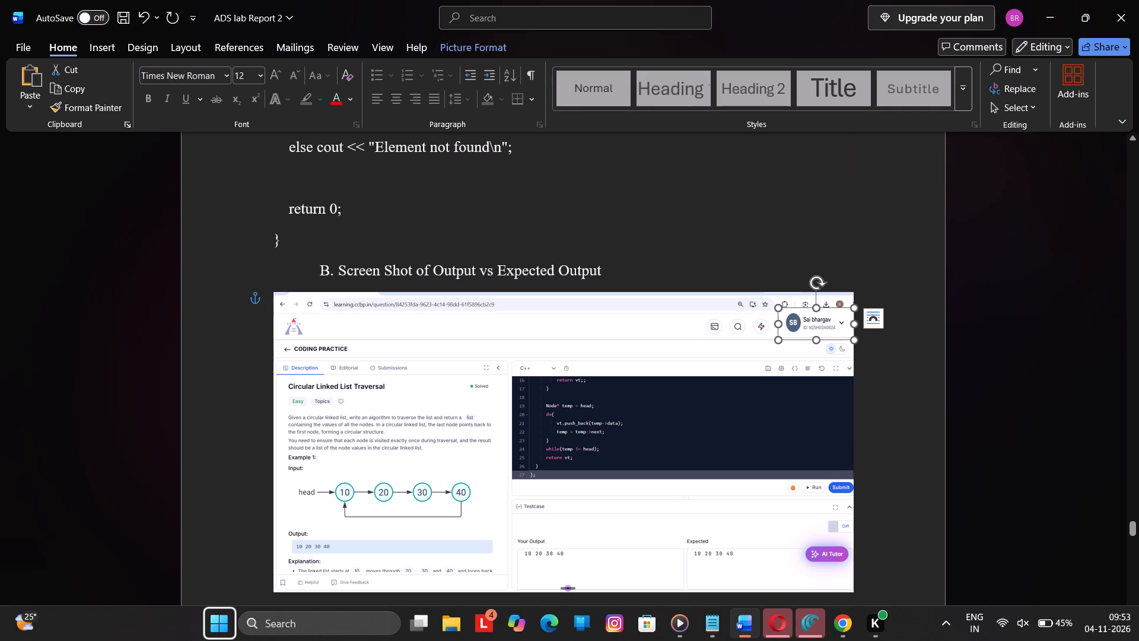
click(892, 364)
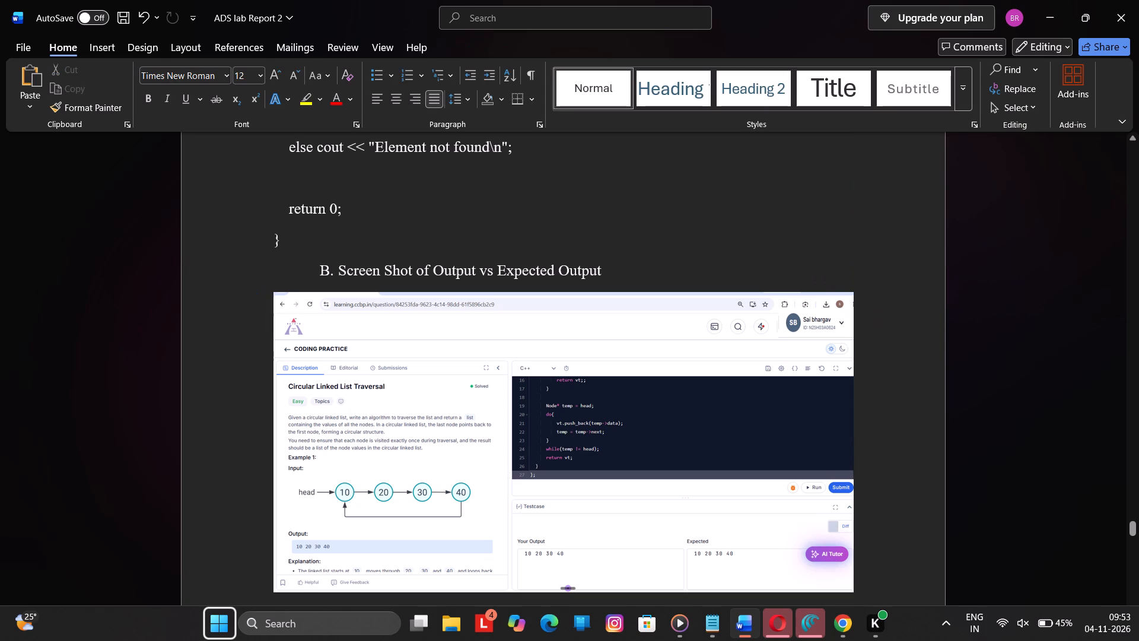
Stretch the Circular Linked List Traversal badge picture slightly downward from its bottom edge.
click(812, 322)
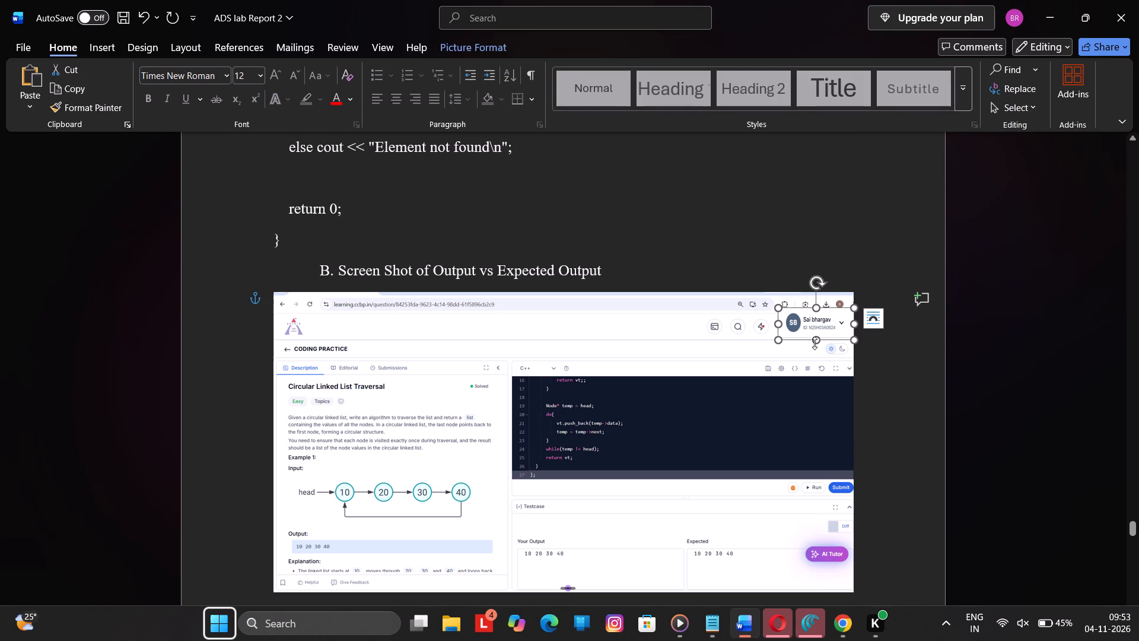
drag(819, 337, 819, 343)
click(911, 370)
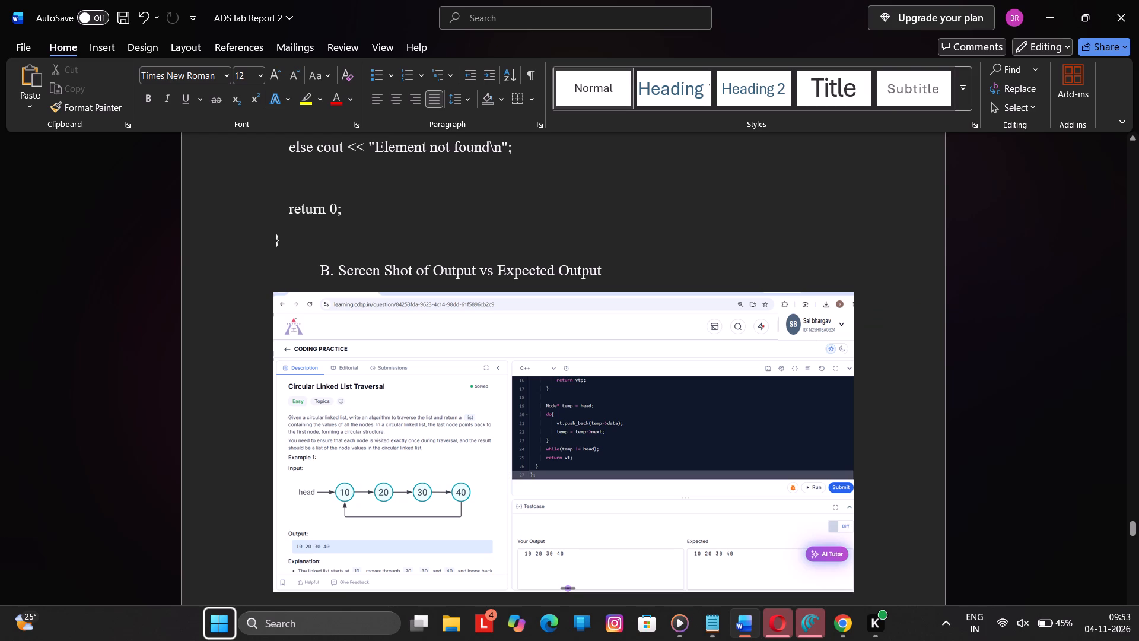
Adjust the Circular Linked List Traversal badge picture from its top-left corner, leaving it slightly larger toward the header icons.
click(851, 329)
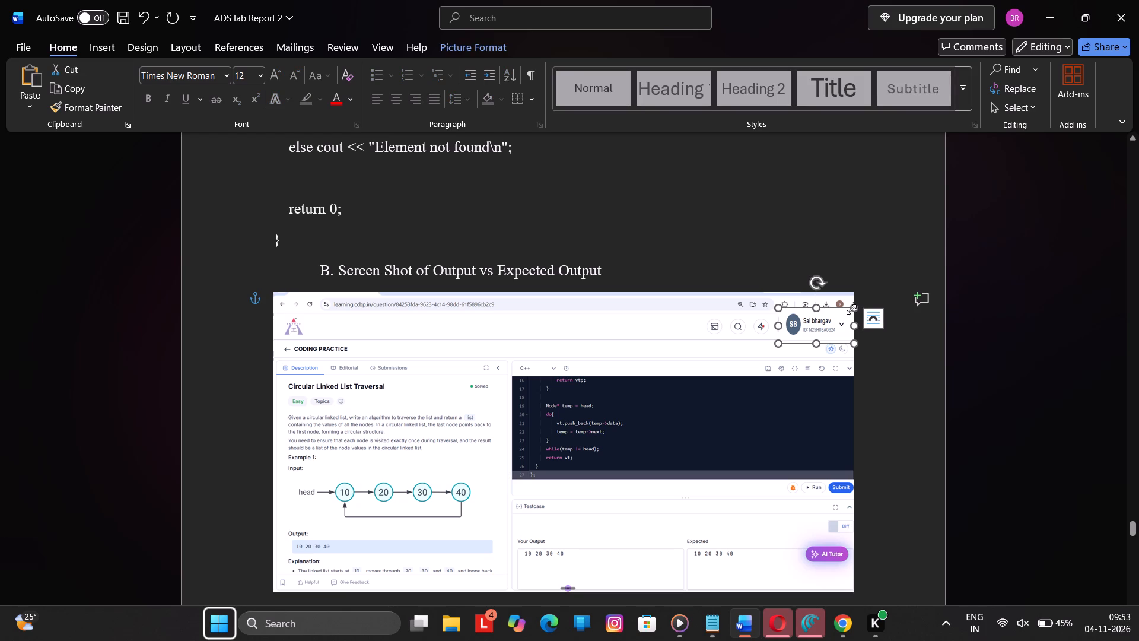
click(848, 309)
drag(777, 307, 781, 316)
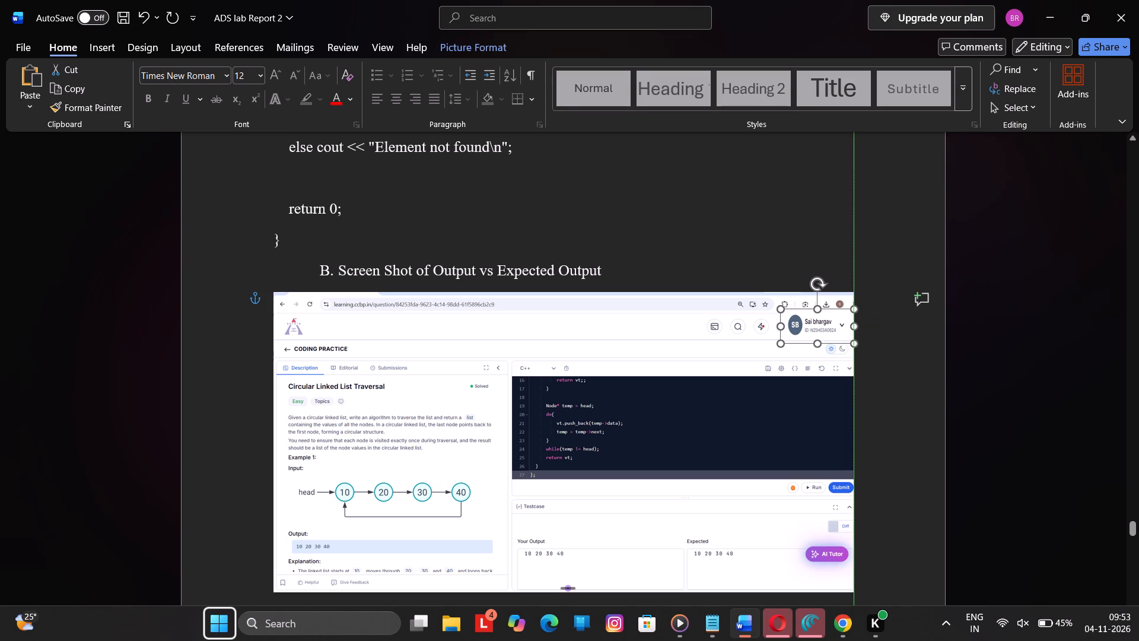
drag(781, 316, 775, 320)
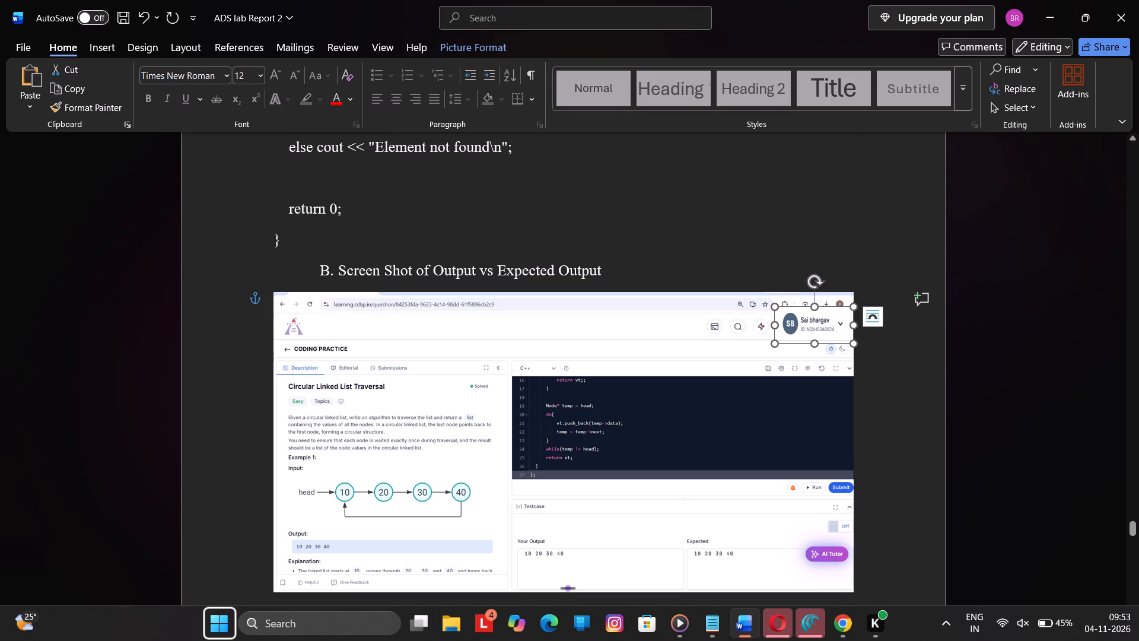
click(911, 388)
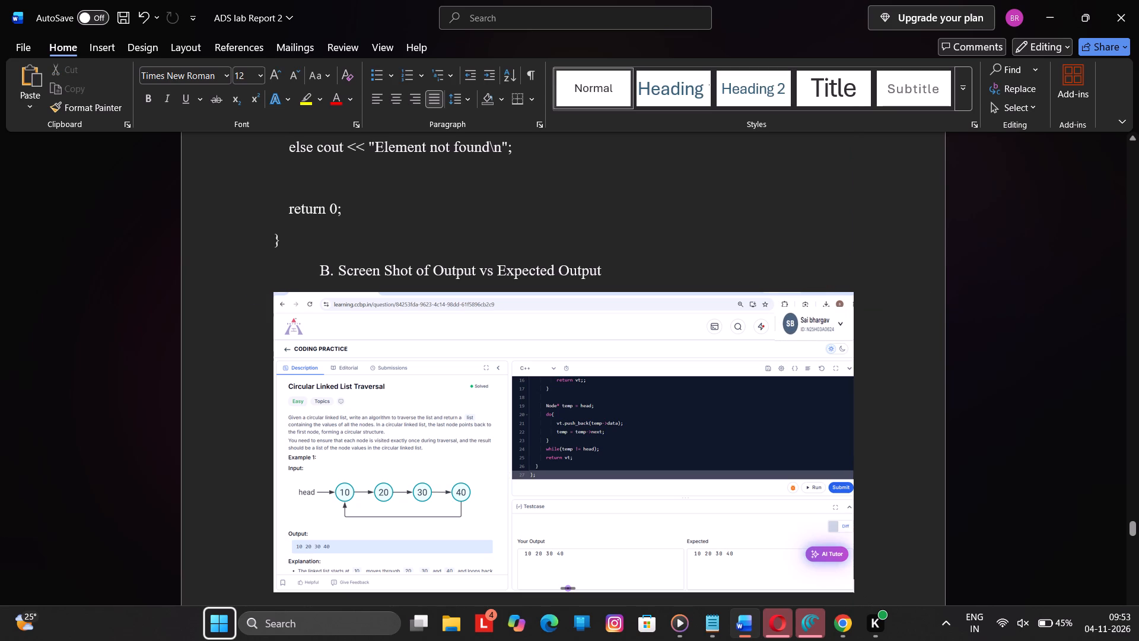
Lower the top edge of the Circular Linked List Traversal badge picture so it clears the browser toolbar icons in the screenshot.
click(822, 325)
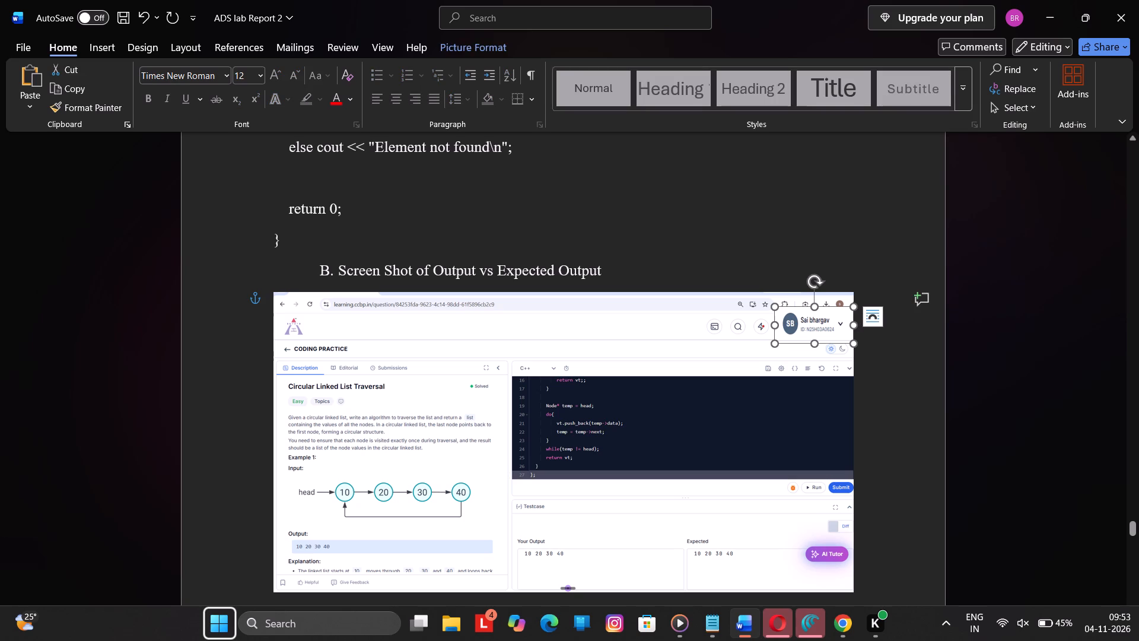
click(817, 311)
drag(816, 307, 816, 315)
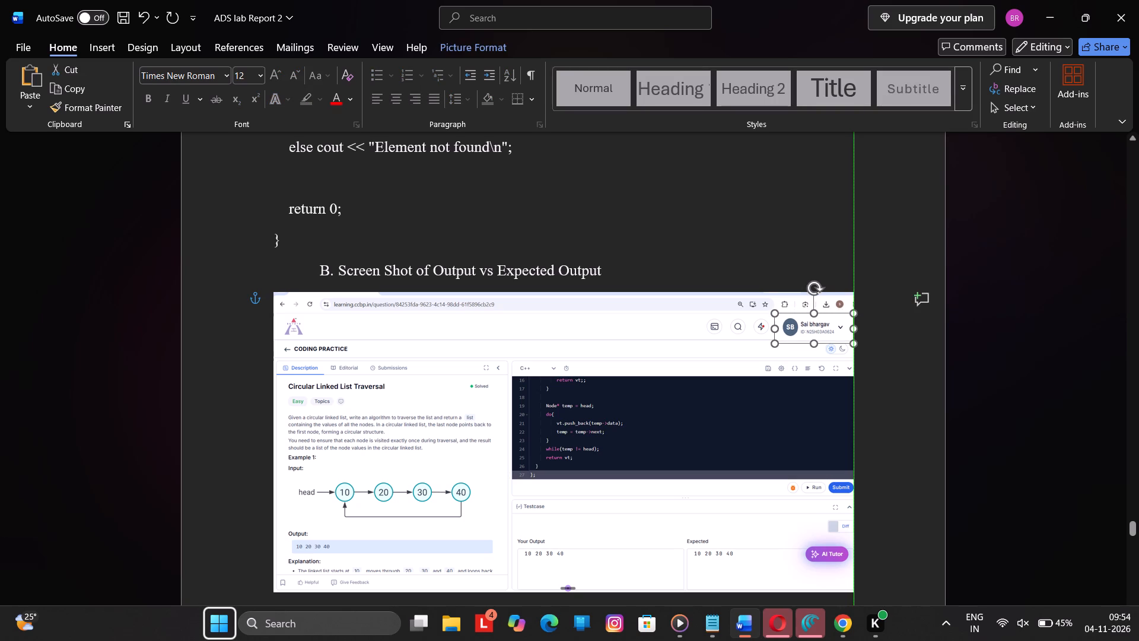
drag(816, 315, 817, 314)
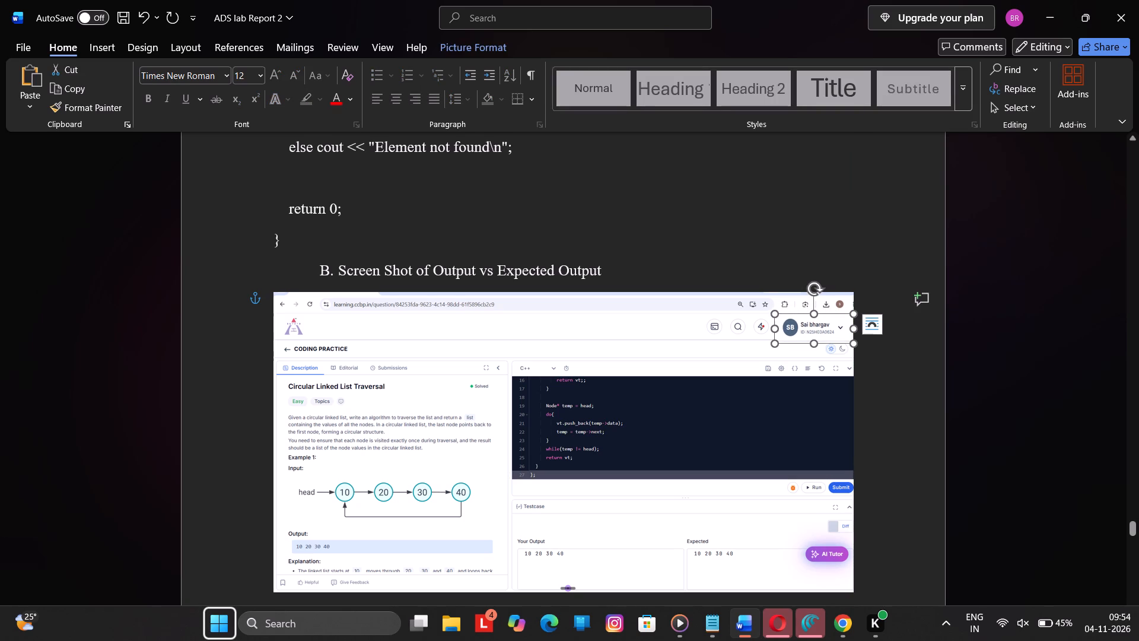
click(905, 370)
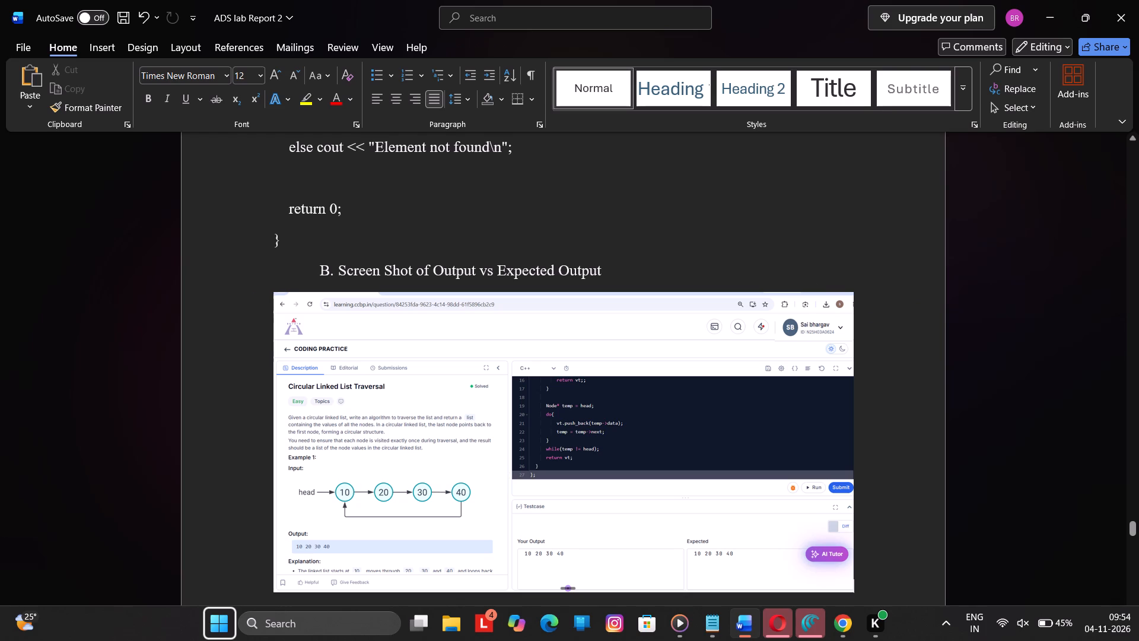
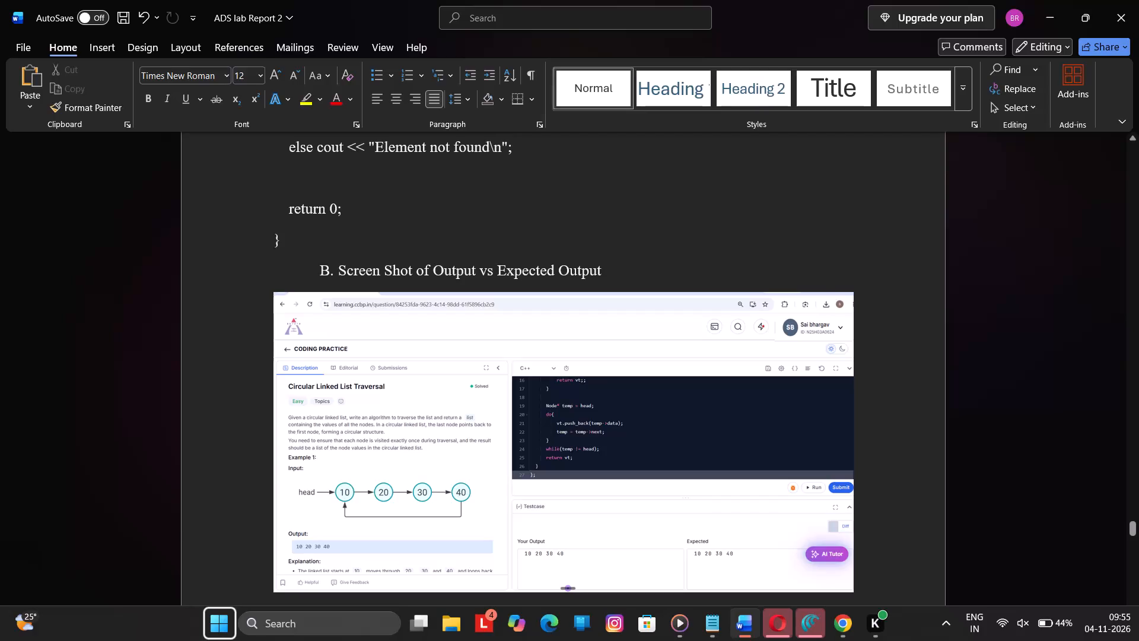
Trim the Circular Linked List Traversal badge picture slightly from its bottom edge and shift it up toward the browser toolbar icons.
click(808, 325)
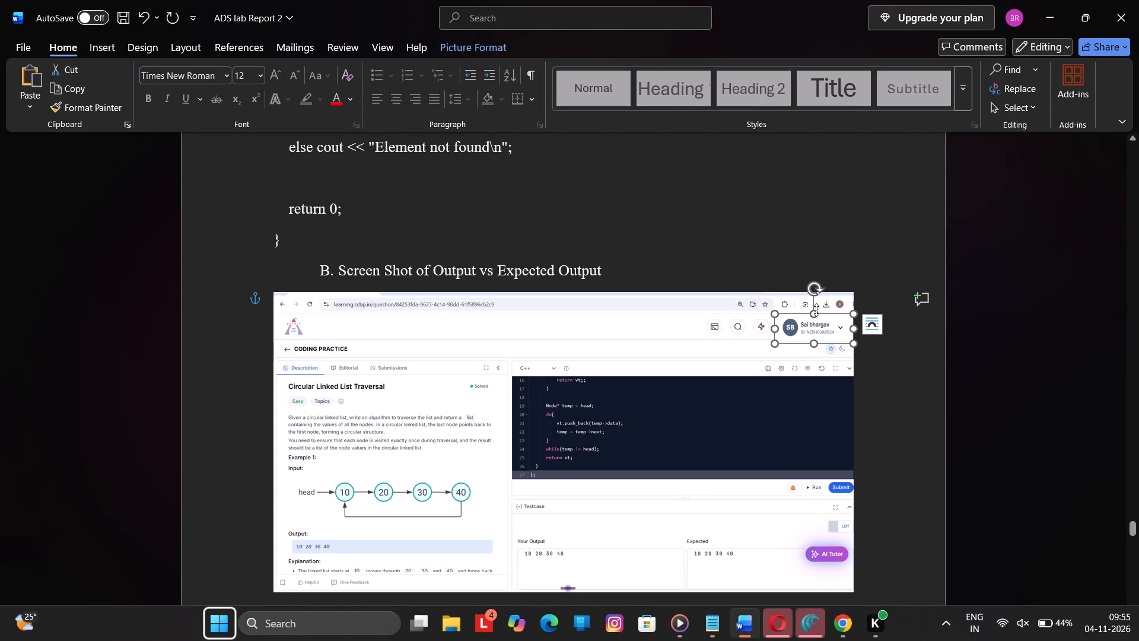
click(896, 378)
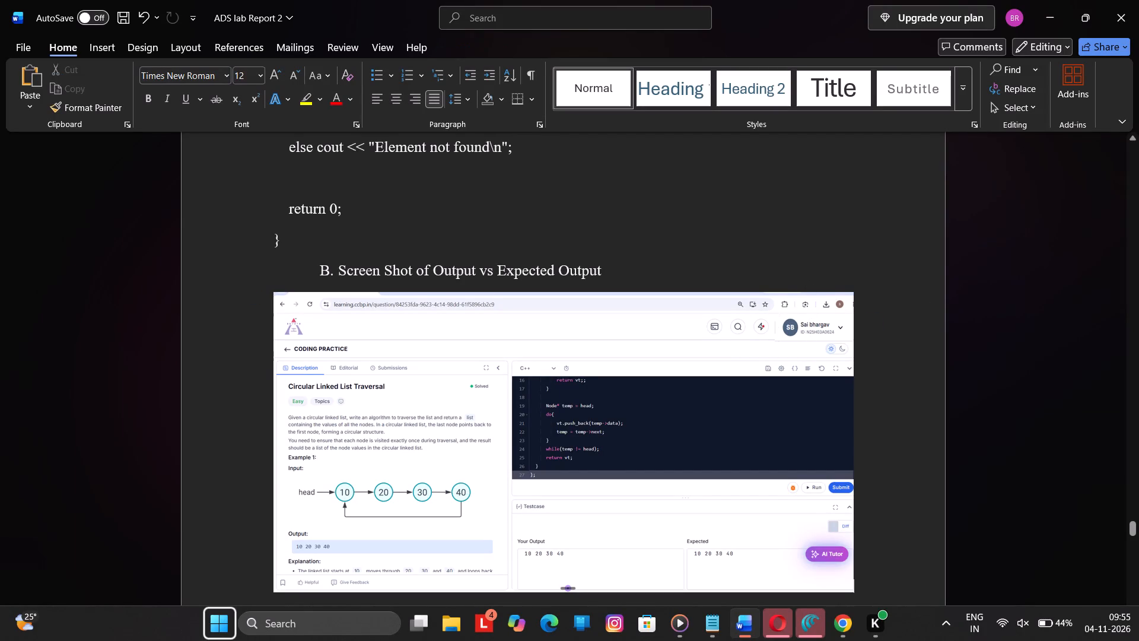
click(810, 323)
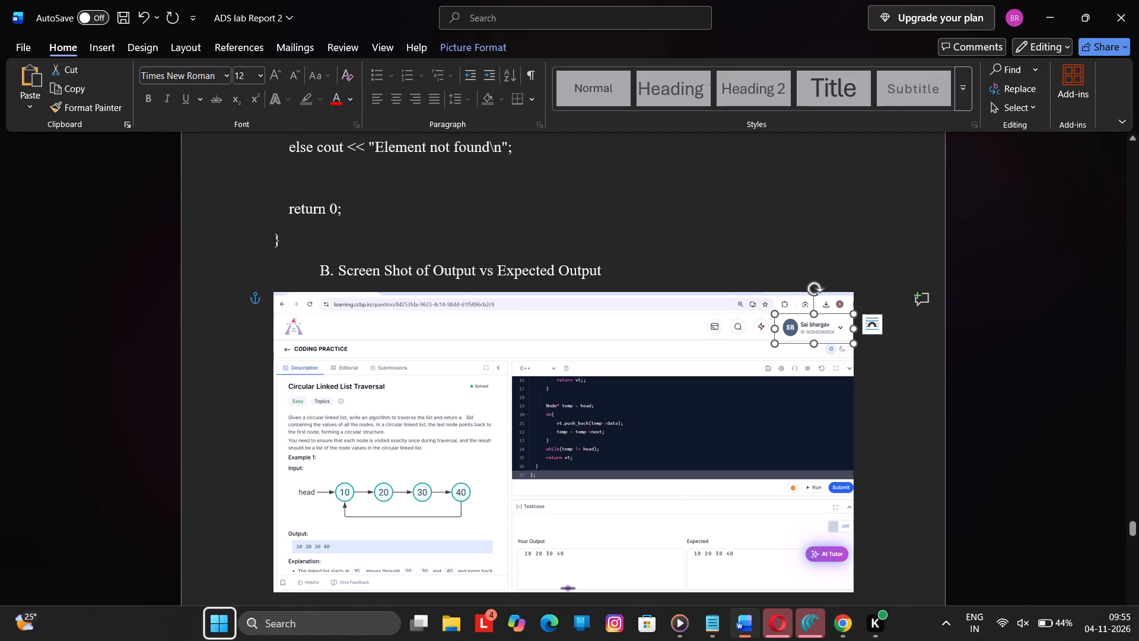
click(816, 341)
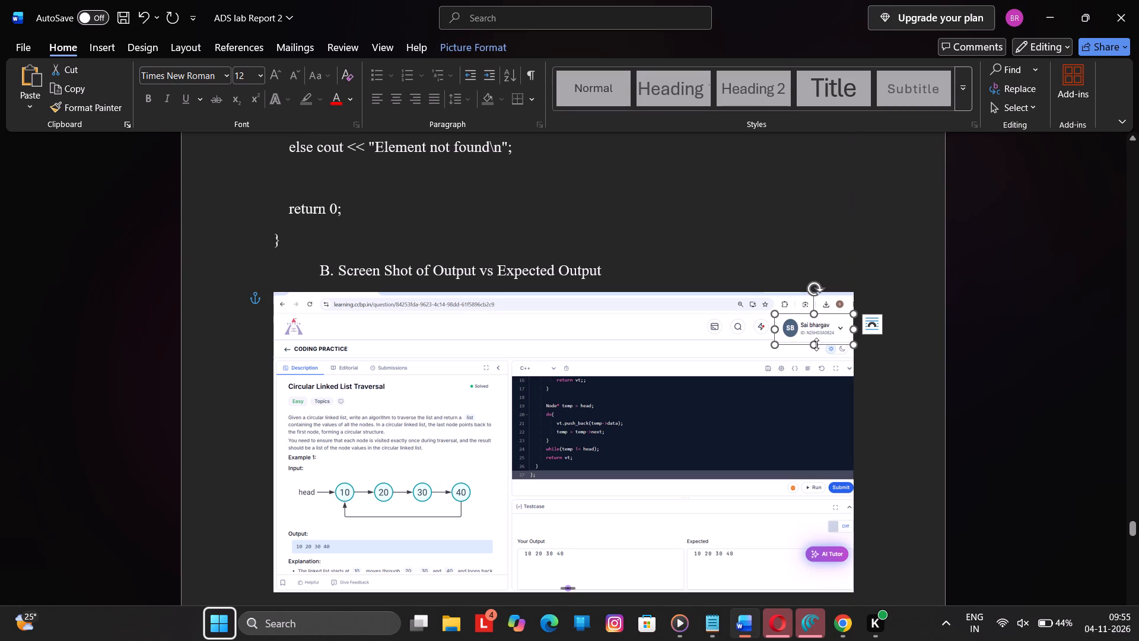
drag(816, 344, 816, 342)
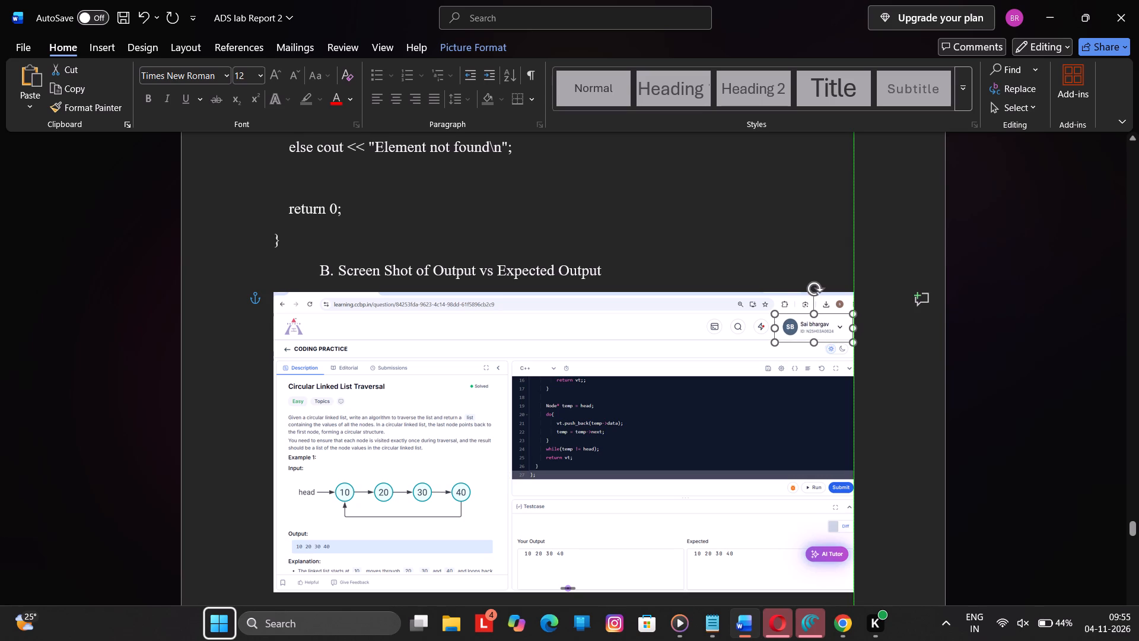
drag(816, 342, 822, 341)
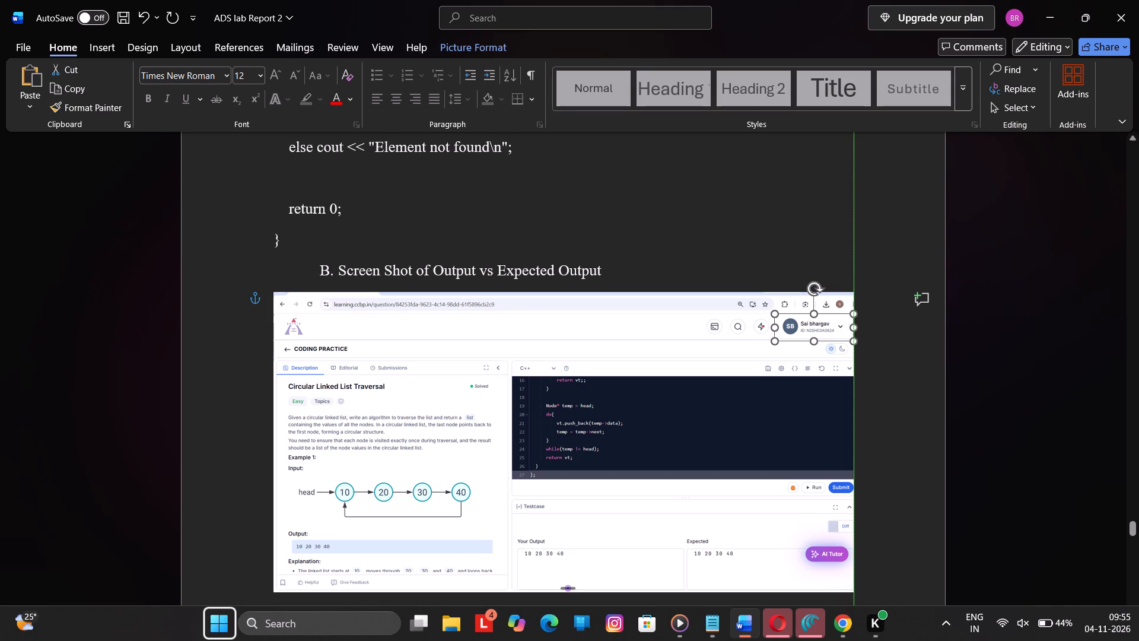
drag(822, 341, 822, 343)
click(822, 343)
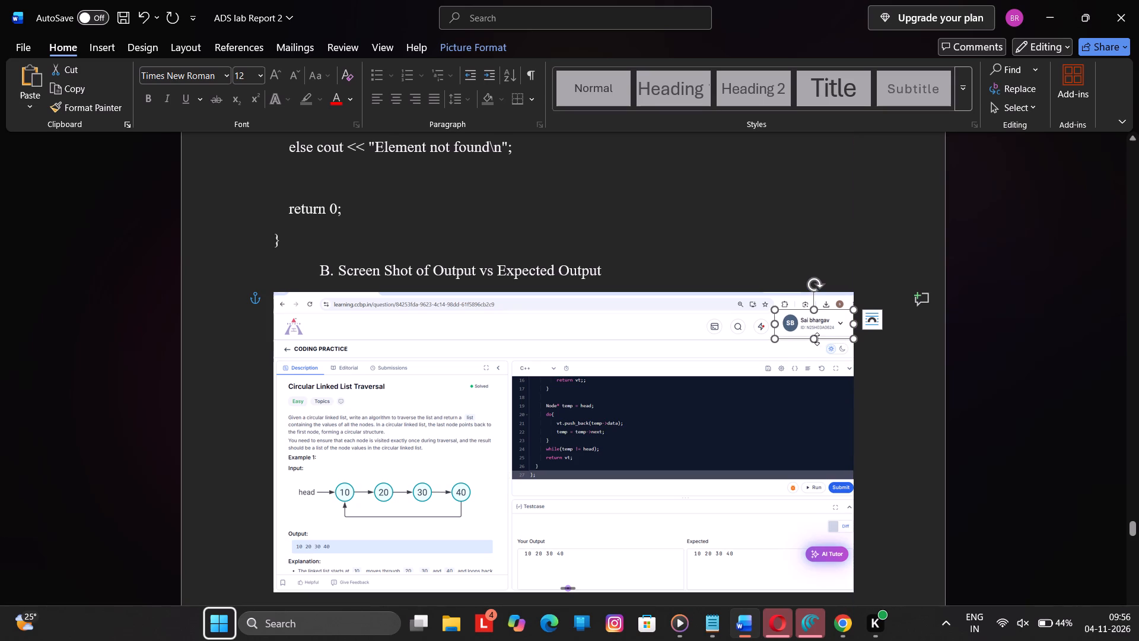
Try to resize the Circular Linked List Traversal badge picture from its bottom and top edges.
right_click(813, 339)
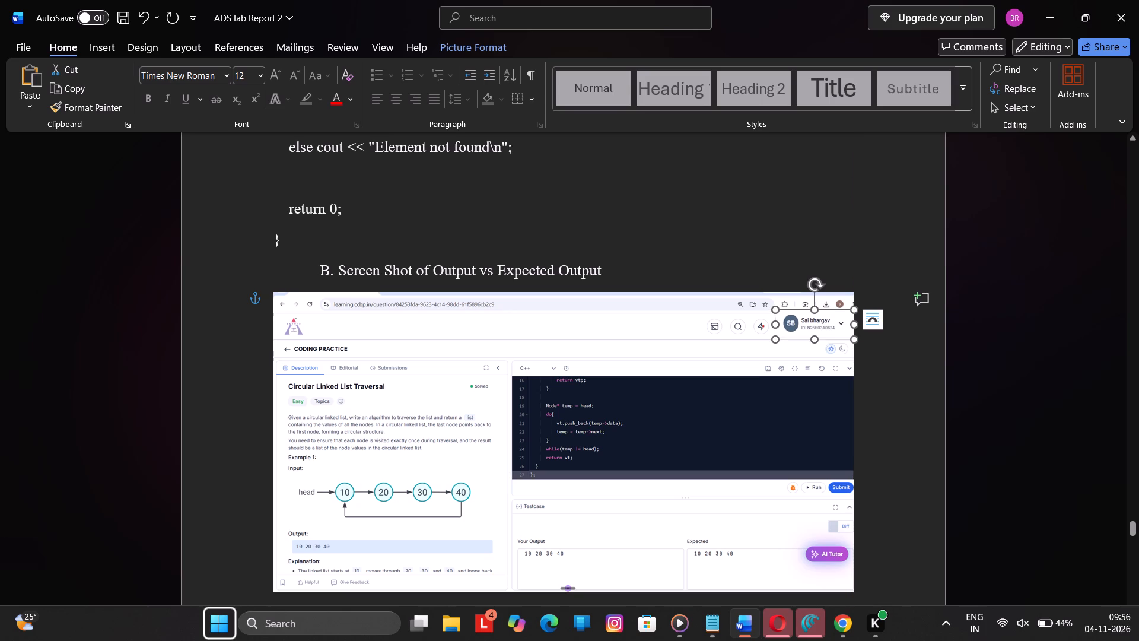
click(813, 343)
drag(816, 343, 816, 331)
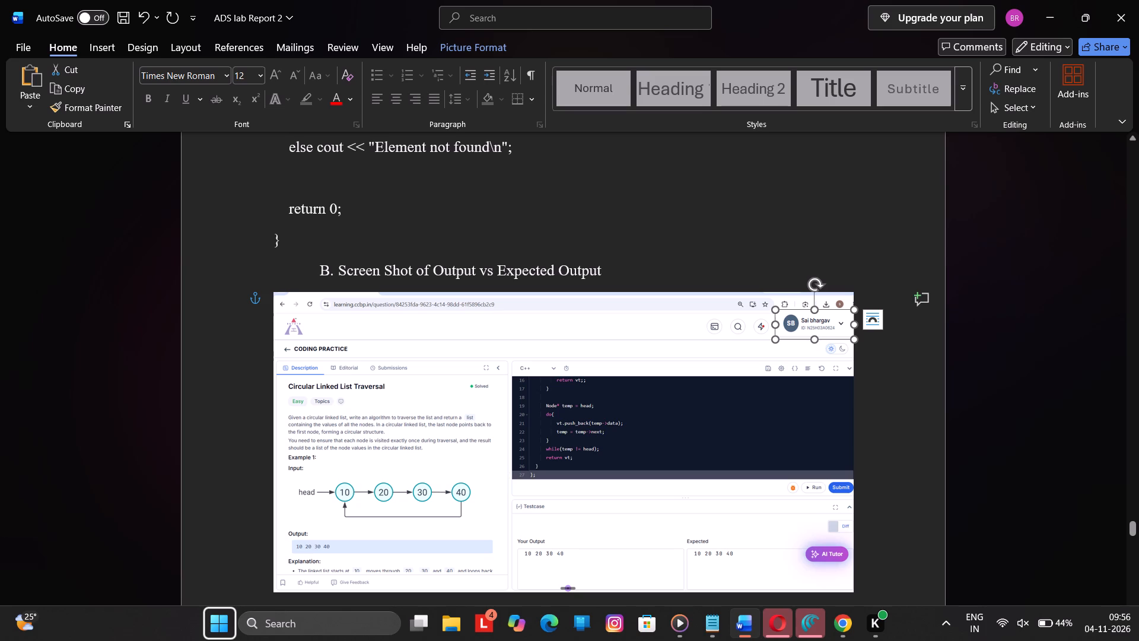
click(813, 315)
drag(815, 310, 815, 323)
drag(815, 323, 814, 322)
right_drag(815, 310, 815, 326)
Resize the Circular Linked List Traversal badge picture from its bottom-right corner and right side, lining it up with the screenshot's right edge.
drag(854, 340, 848, 340)
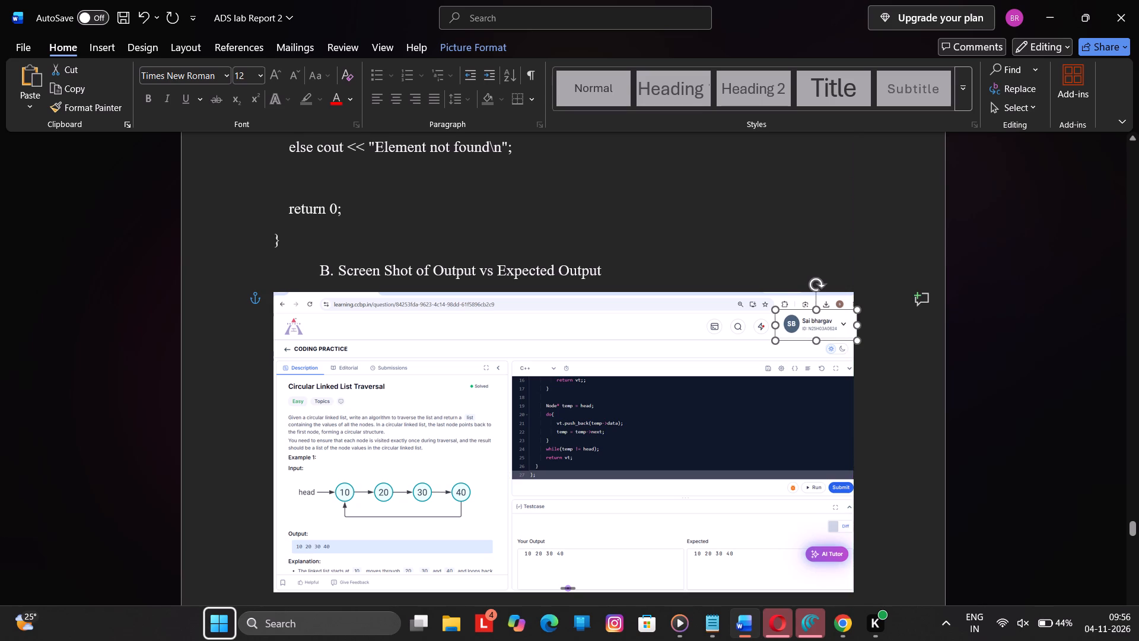
drag(848, 340, 848, 339)
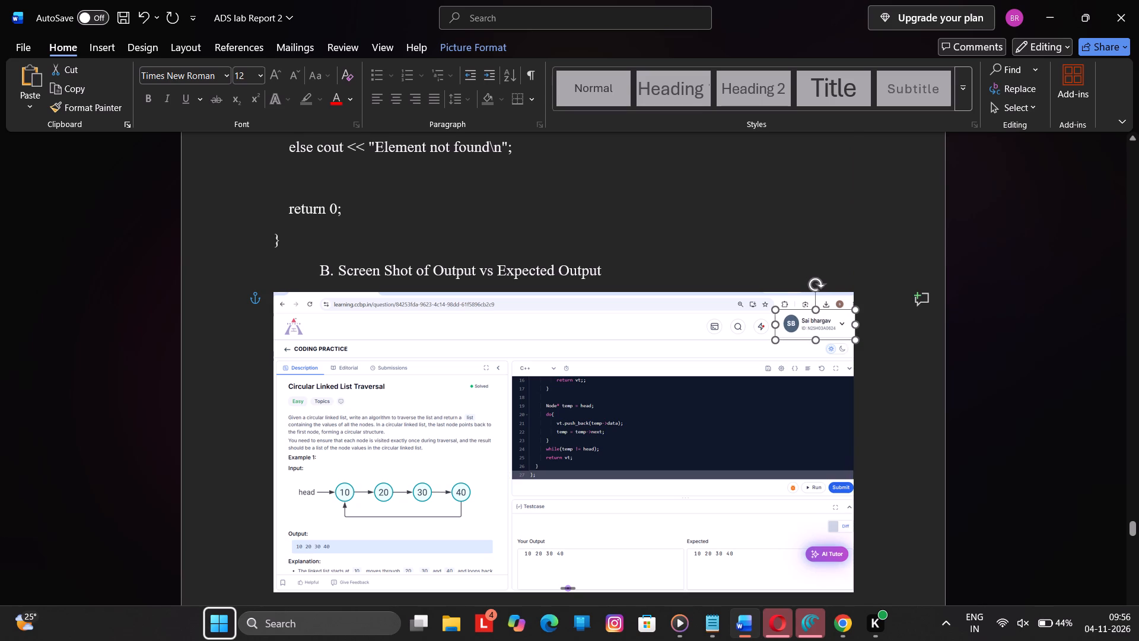
drag(848, 339, 848, 340)
click(815, 341)
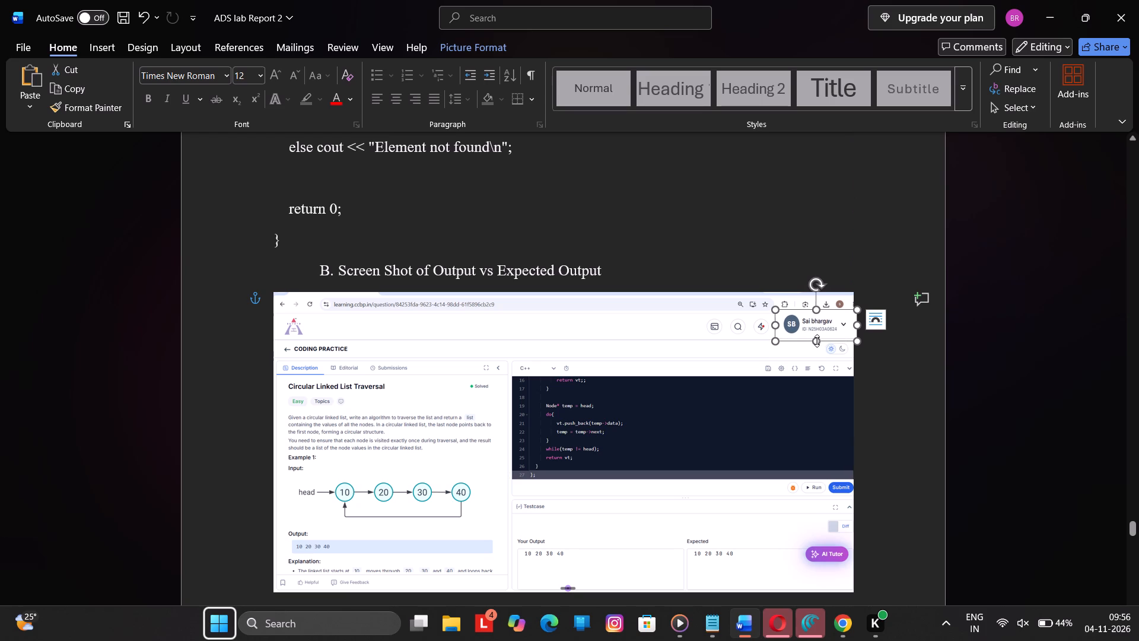
click(899, 372)
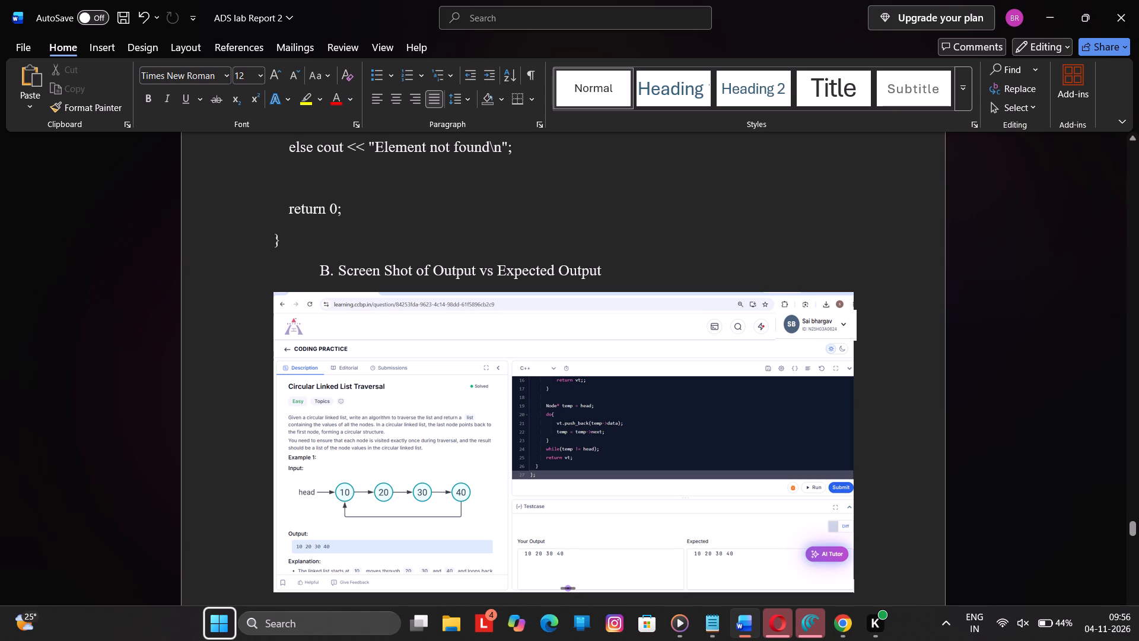
click(815, 323)
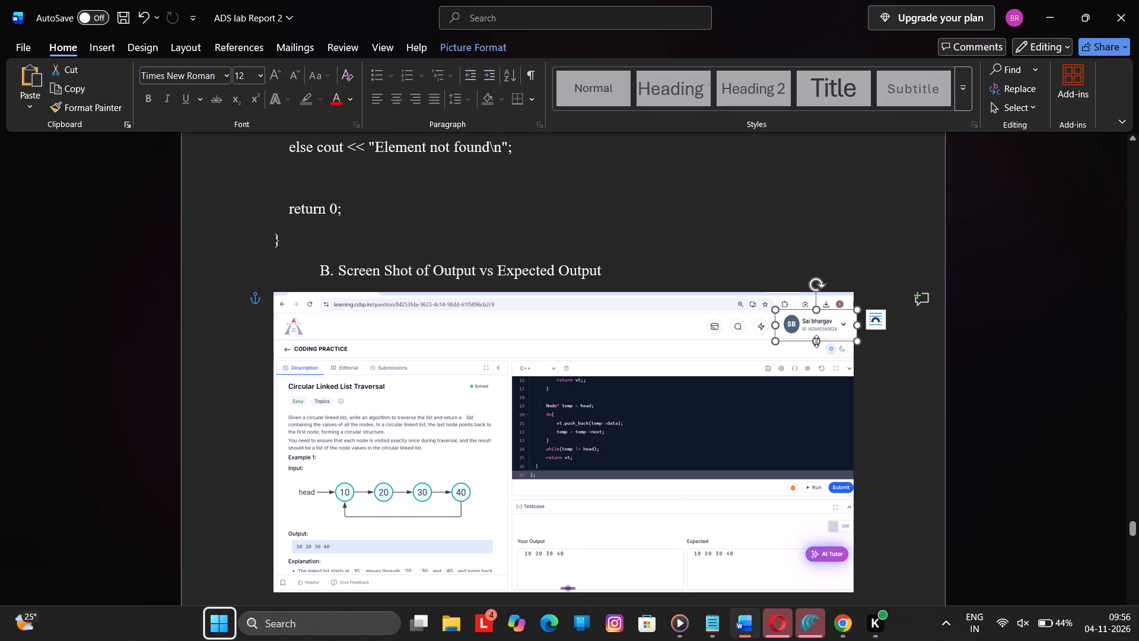
click(816, 342)
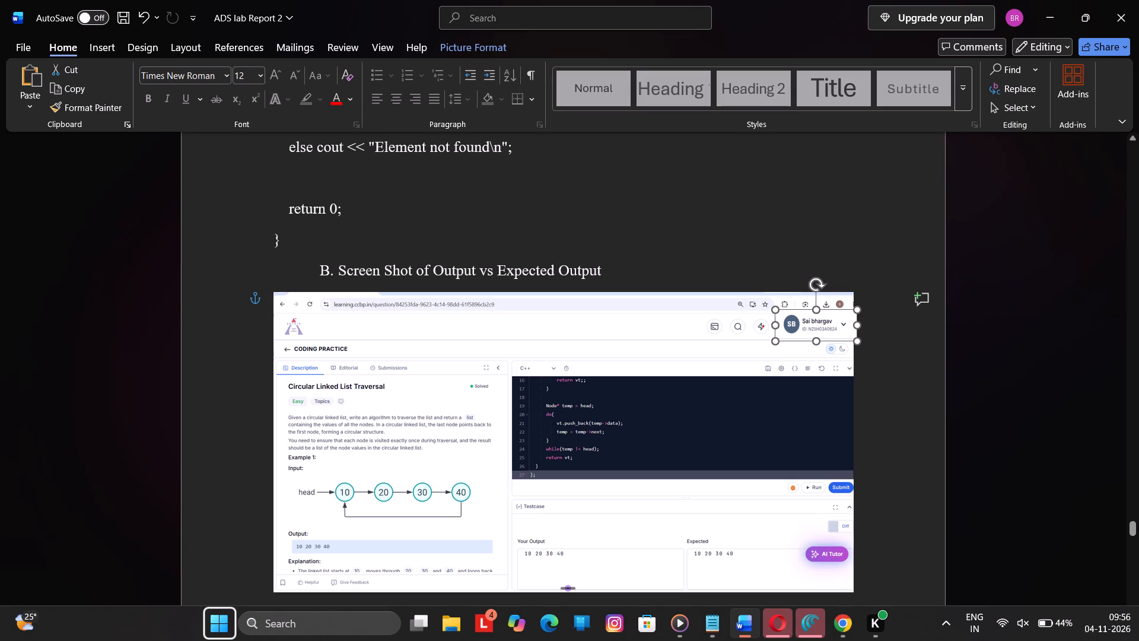
click(855, 328)
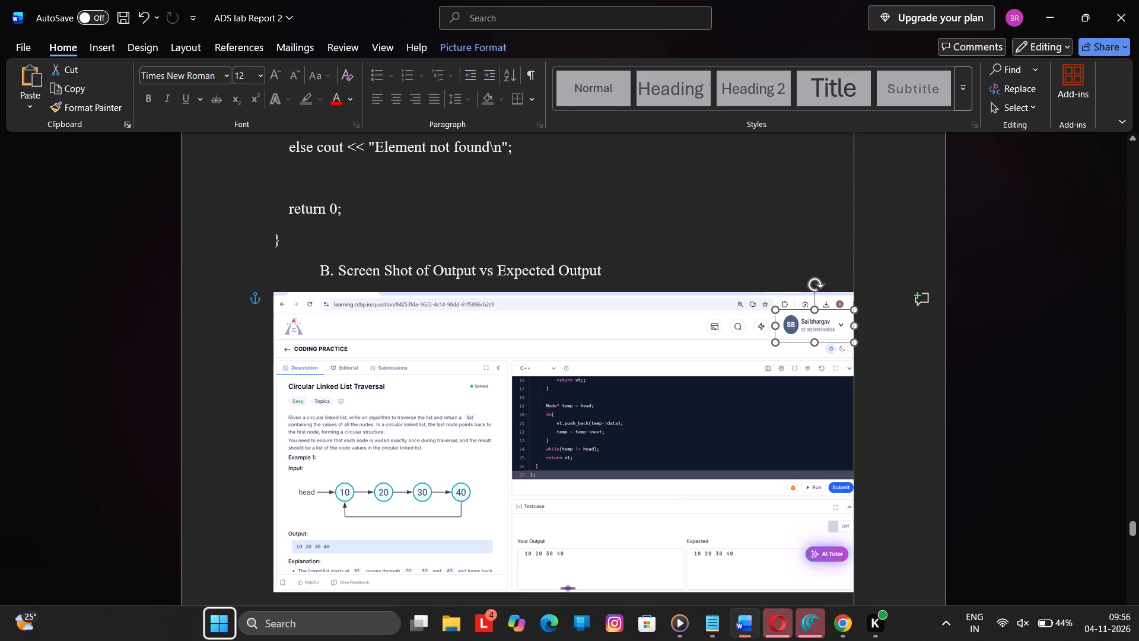
Lower the top edge of the Circular Linked List Traversal badge picture to clear the browser toolbar icons in the screenshot.
click(817, 310)
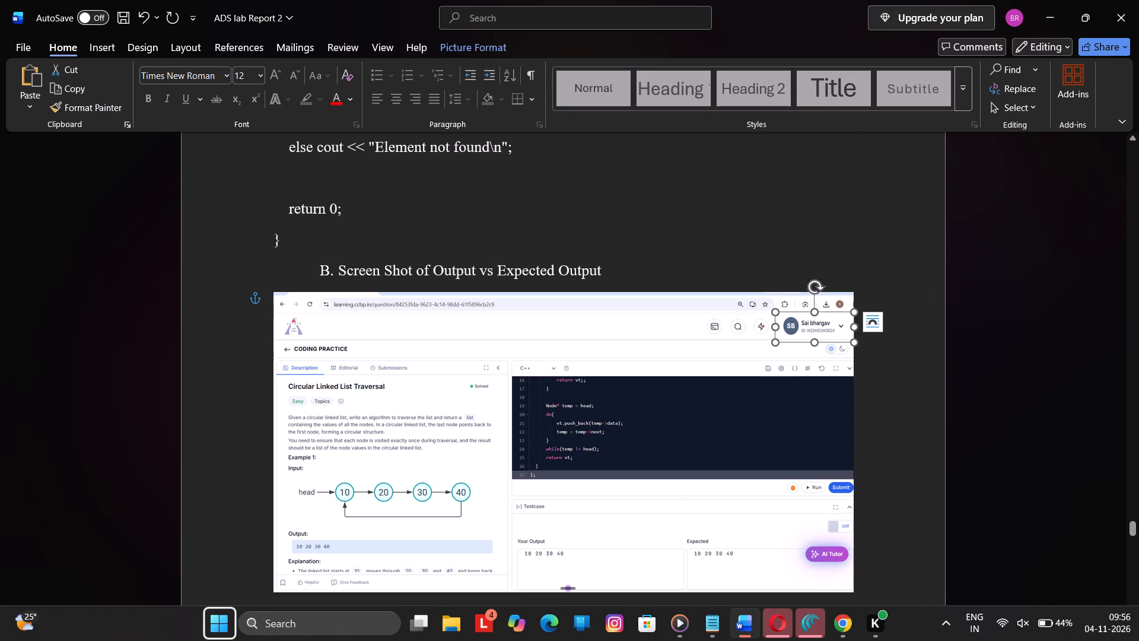
click(819, 312)
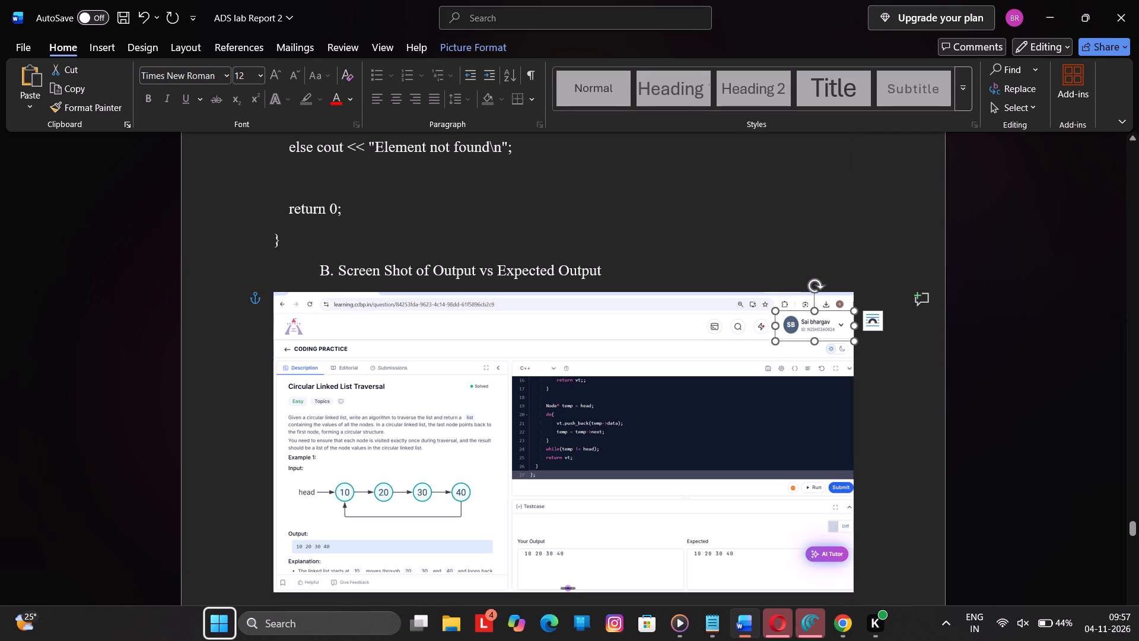
click(814, 312)
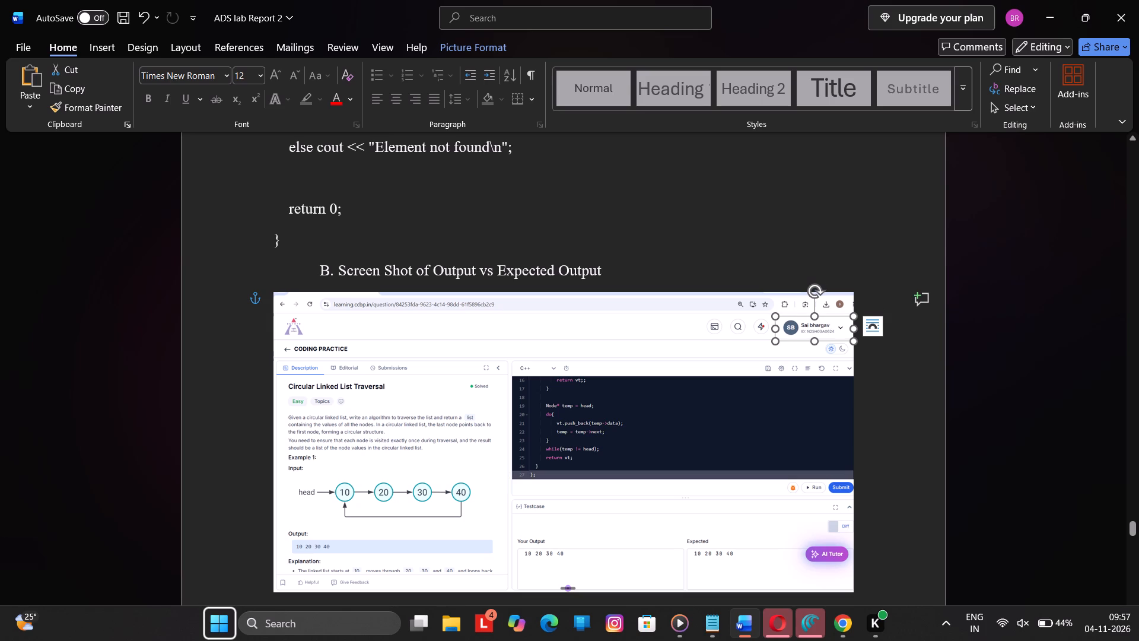
click(896, 368)
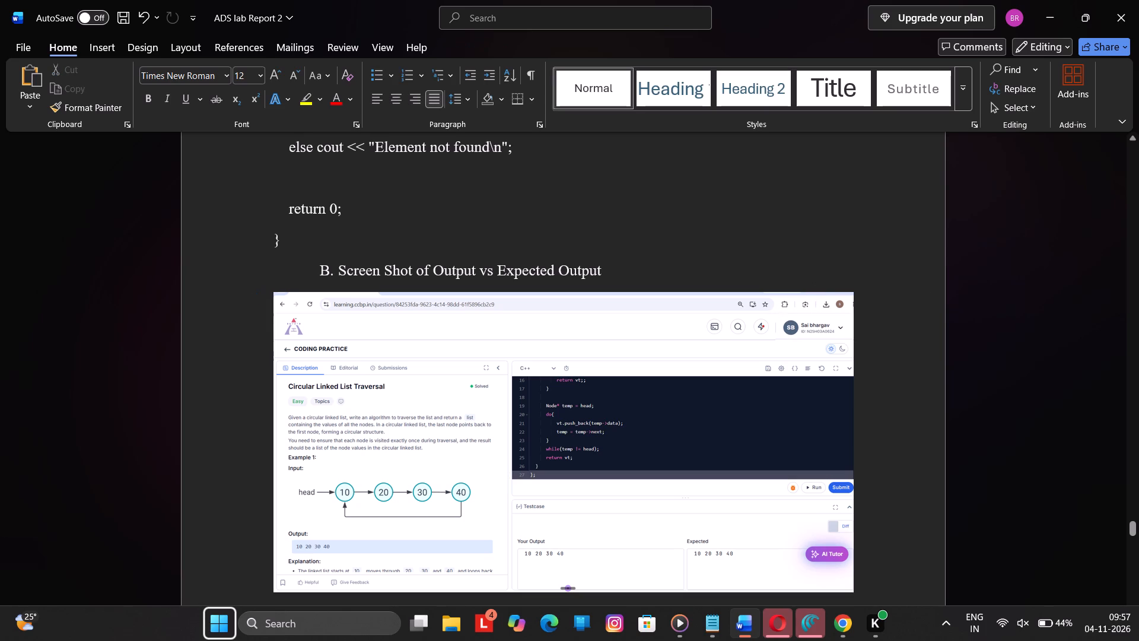
Fine-tune the bottom edge of the Circular Linked List Traversal badge picture, leaving it stretched slightly downward toward the Coding Practice row.
click(805, 334)
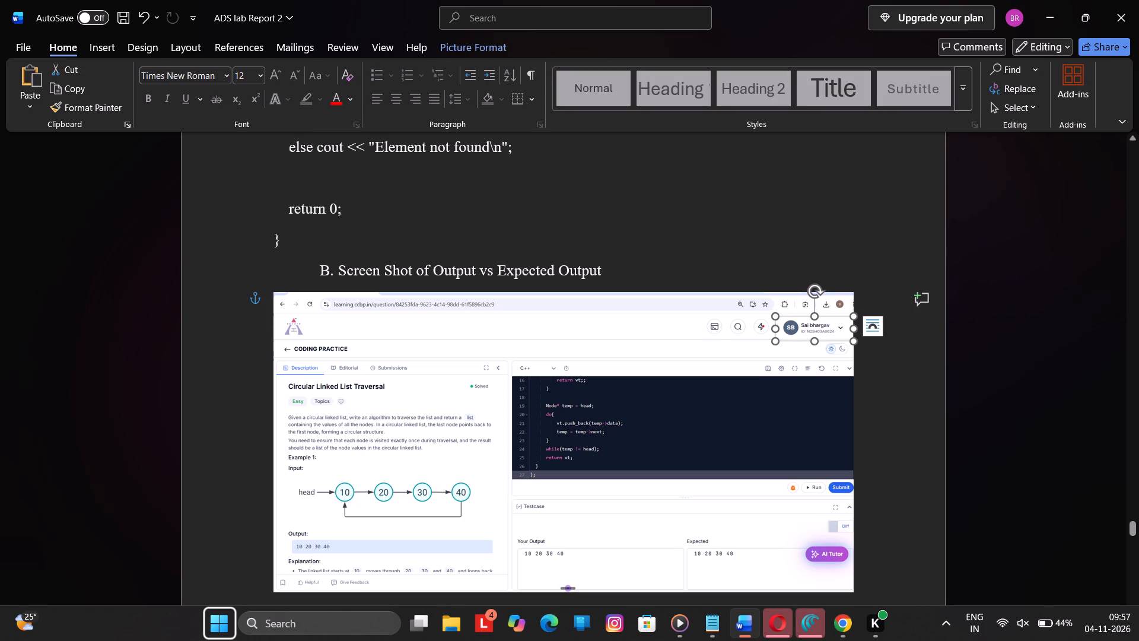
click(813, 342)
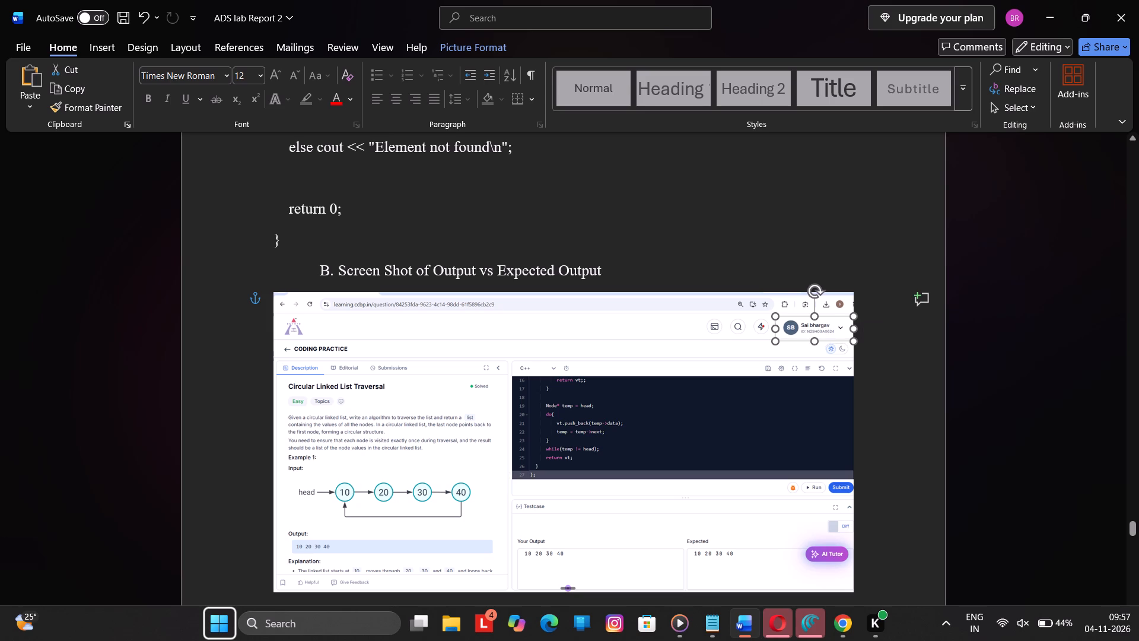
click(887, 371)
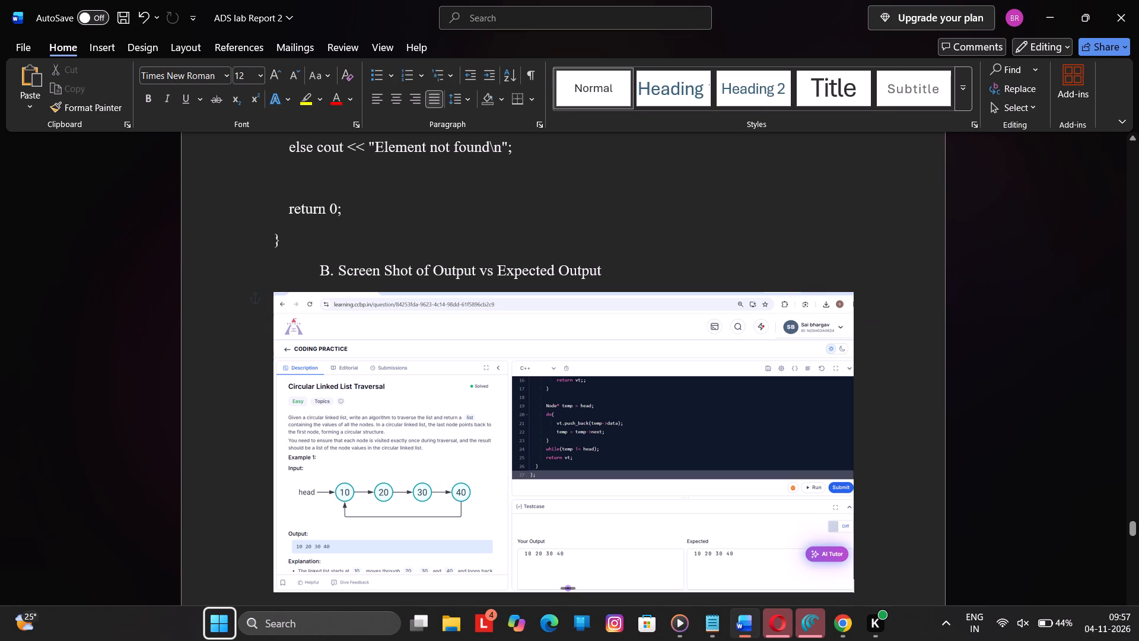
click(798, 322)
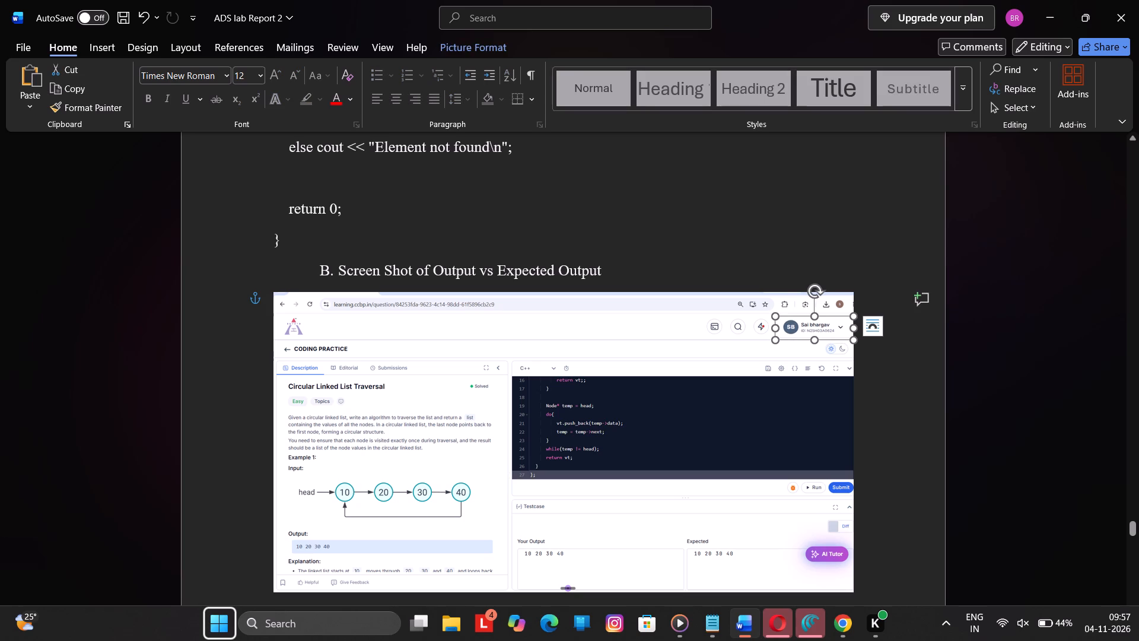
click(815, 340)
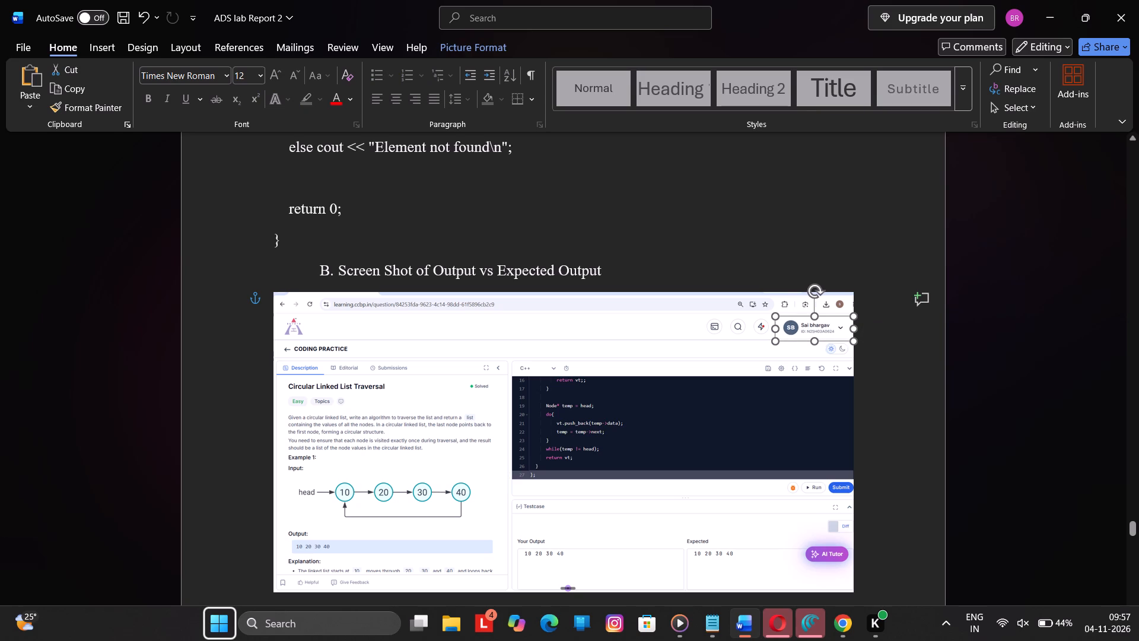
click(907, 372)
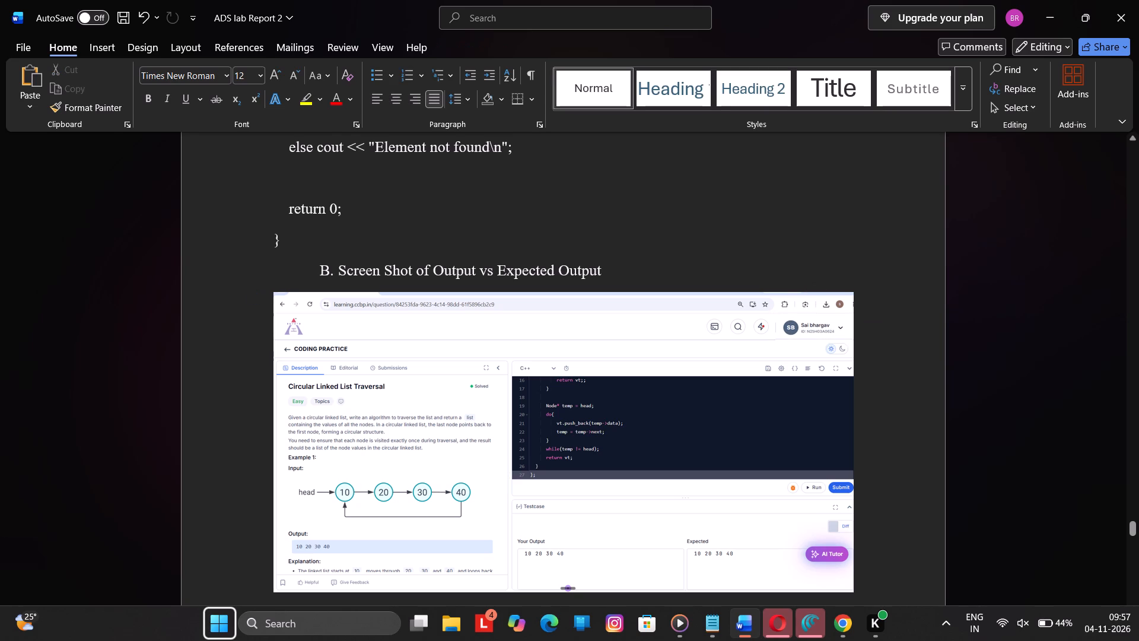
click(811, 332)
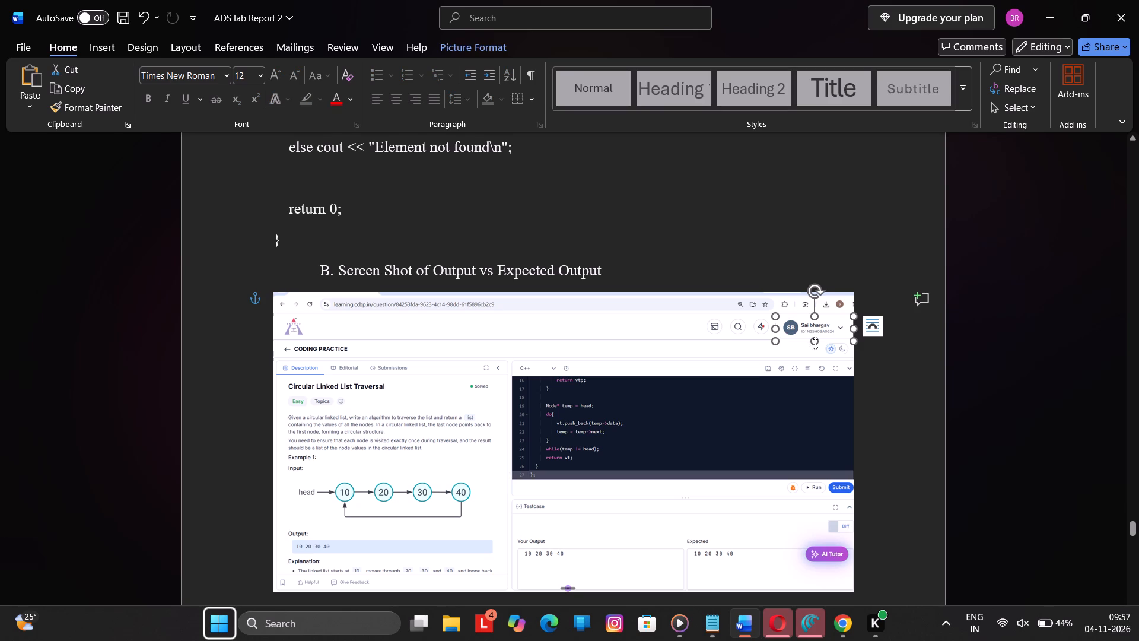
click(815, 343)
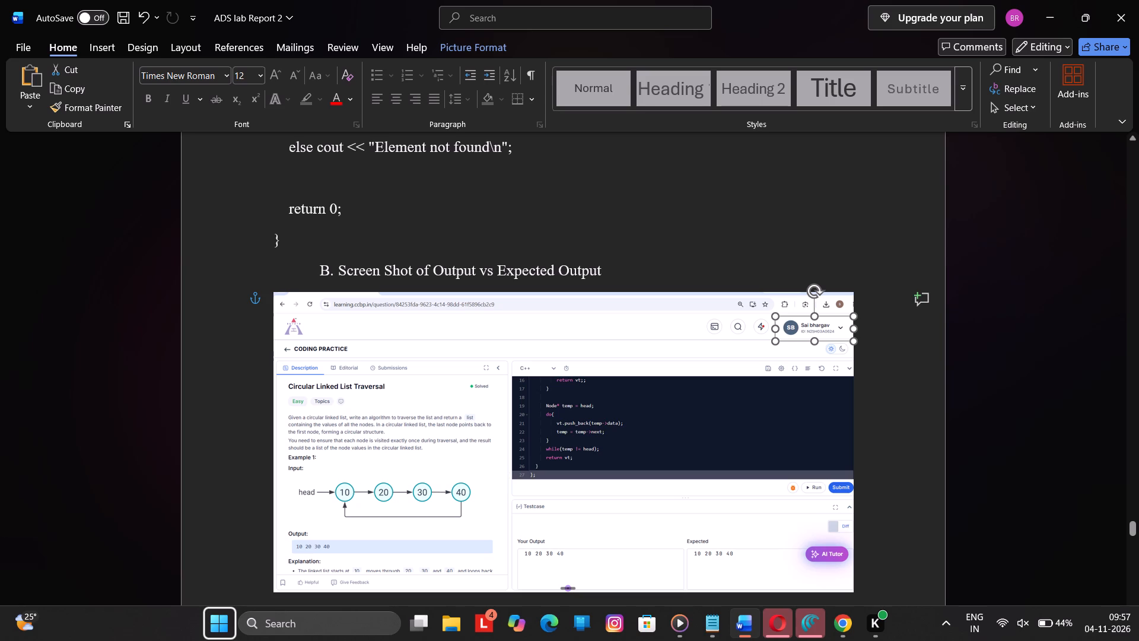
click(919, 354)
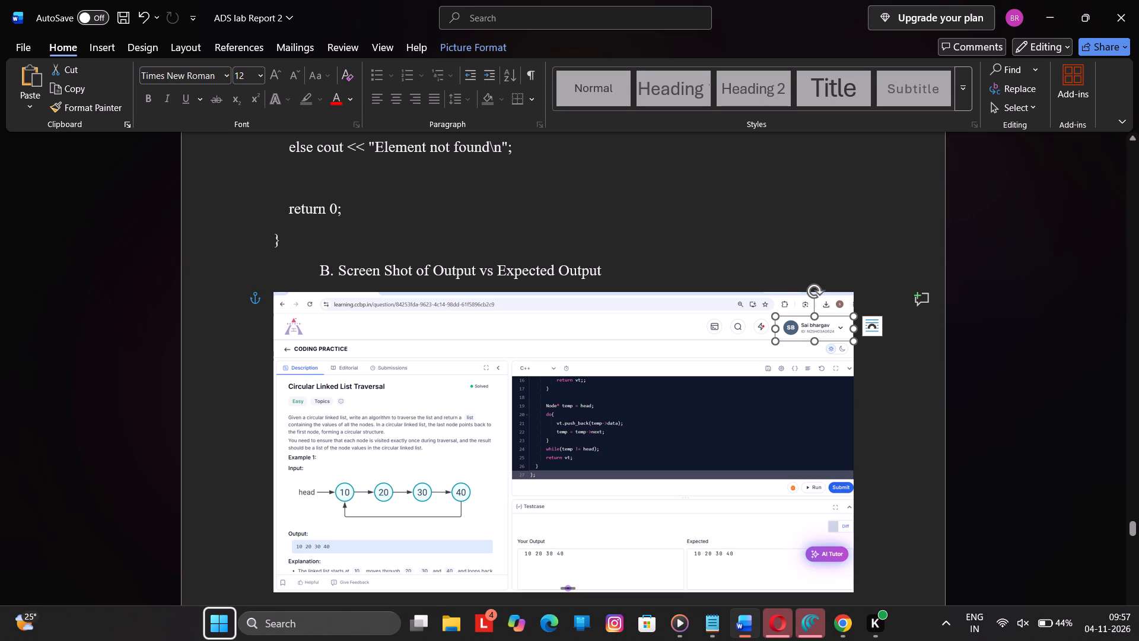
click(797, 327)
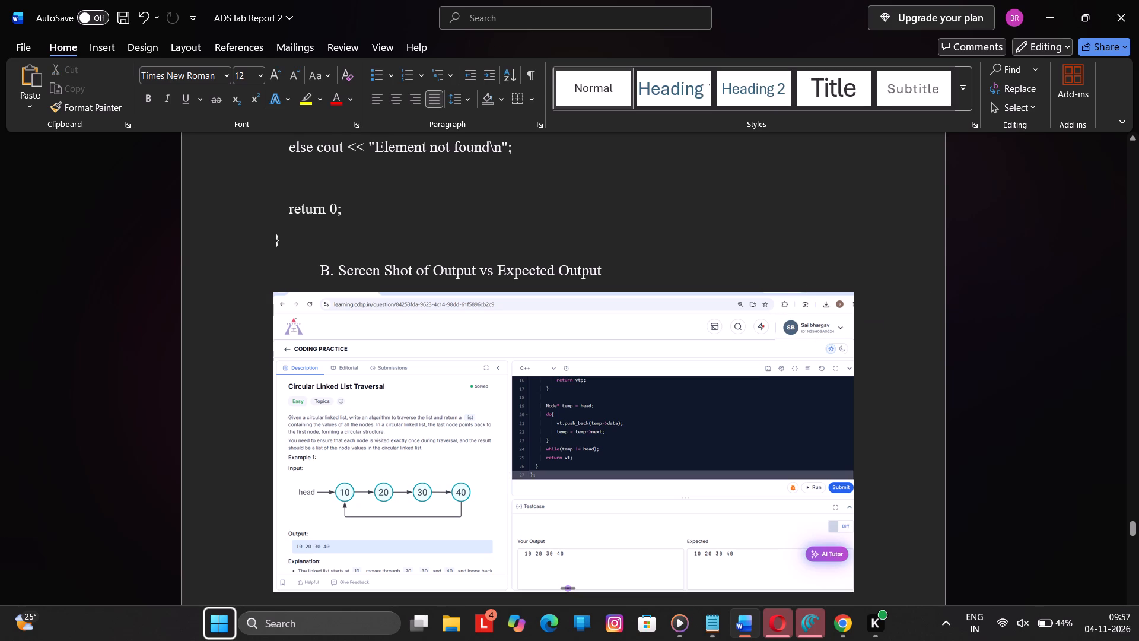
click(815, 345)
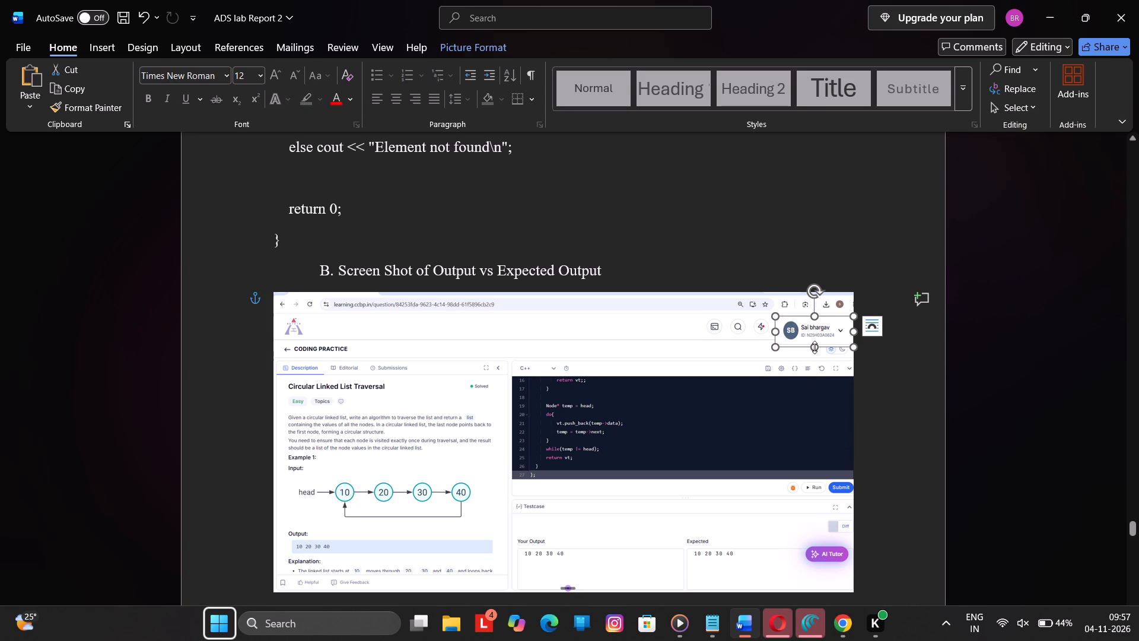
Raise the bottom edge of the Circular Linked List Traversal badge picture so it clears the Coding Practice row.
right_click(815, 347)
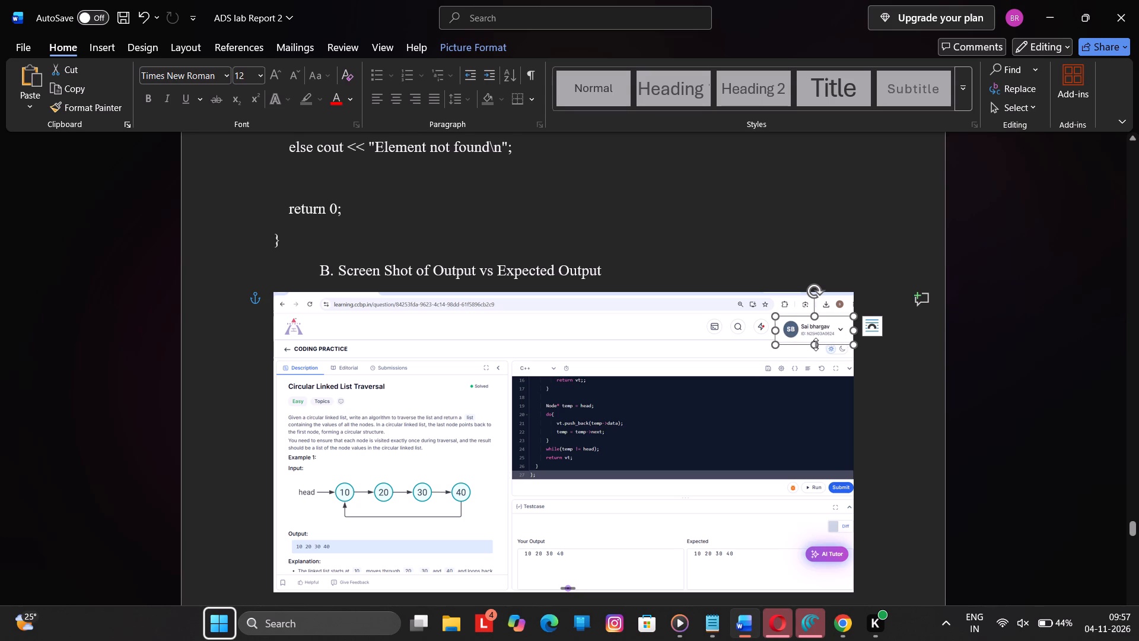
right_click(816, 344)
right_drag(815, 348, 815, 347)
right_drag(815, 347, 813, 339)
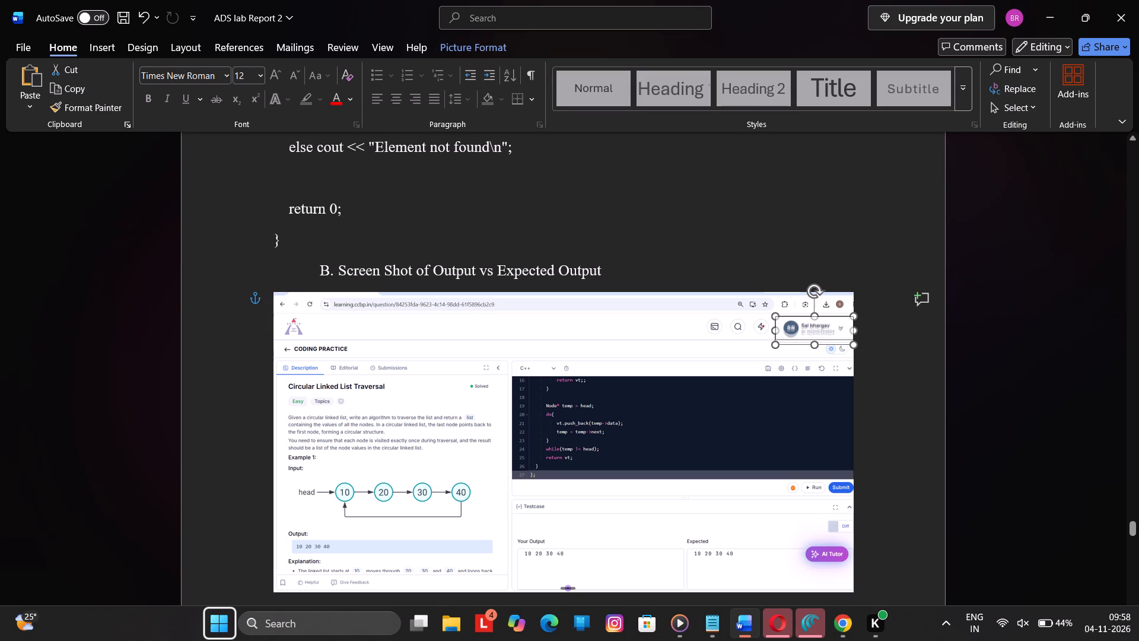
right_drag(813, 339, 813, 341)
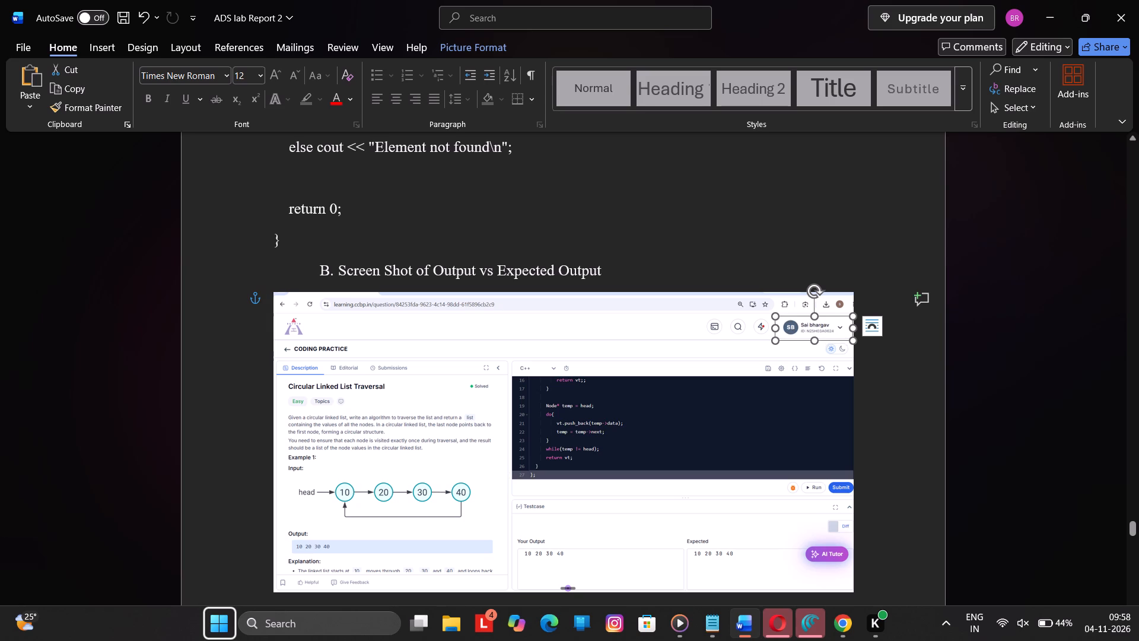
click(912, 374)
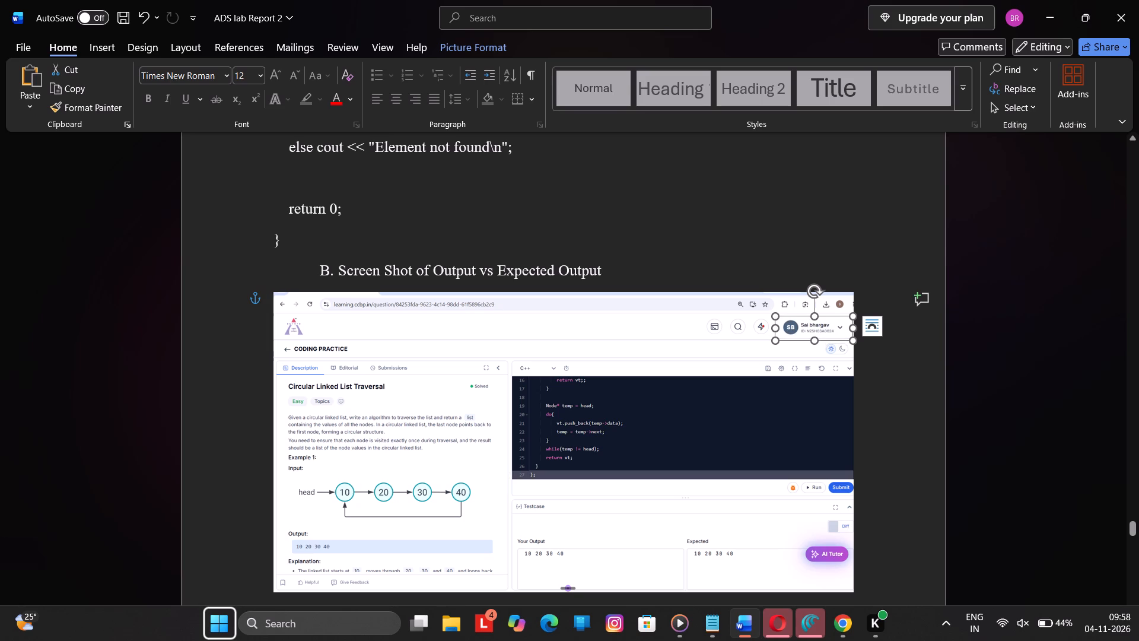
click(917, 385)
click(894, 386)
click(871, 263)
click(814, 341)
double_click(883, 394)
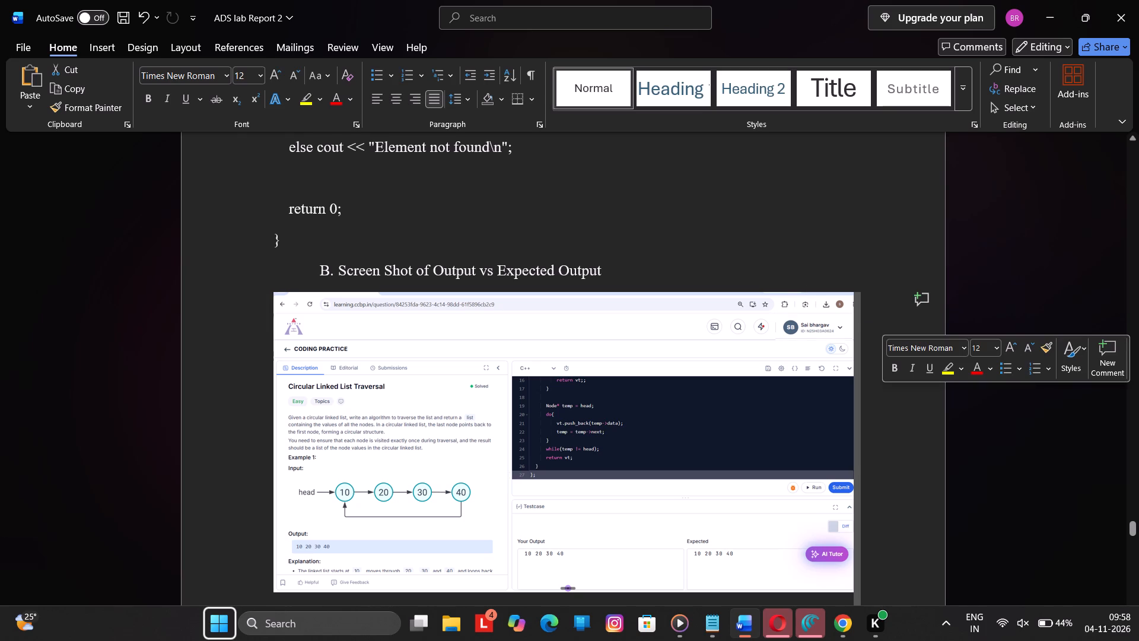
Fine-tune the bottom-left corner of the Circular Linked List Traversal badge picture to fit beside the header icons.
click(790, 337)
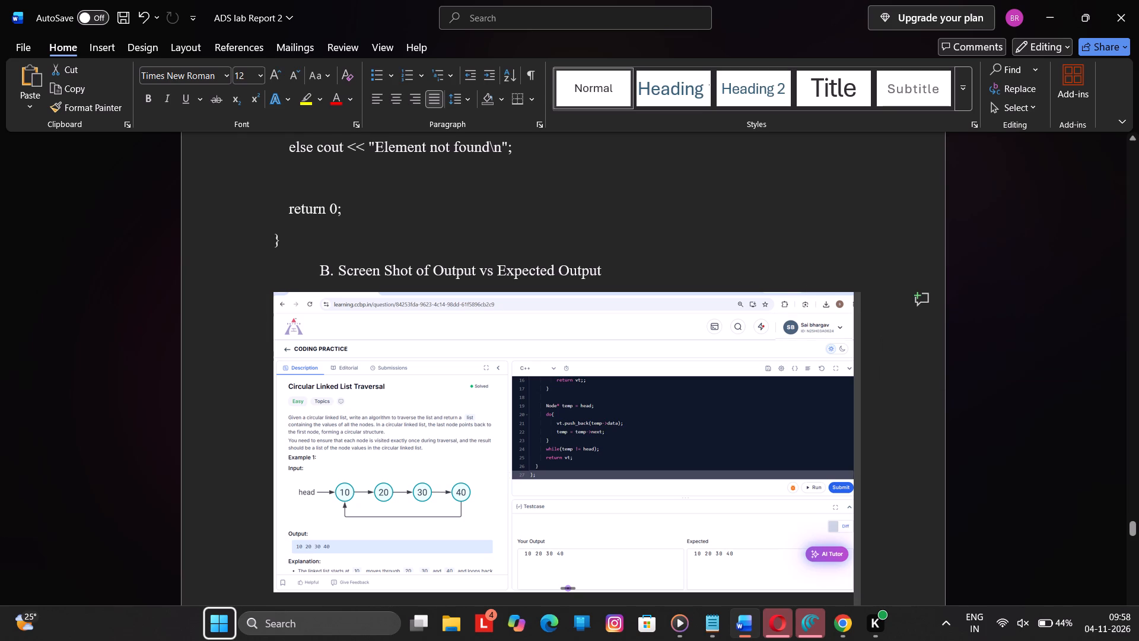
drag(775, 341, 775, 342)
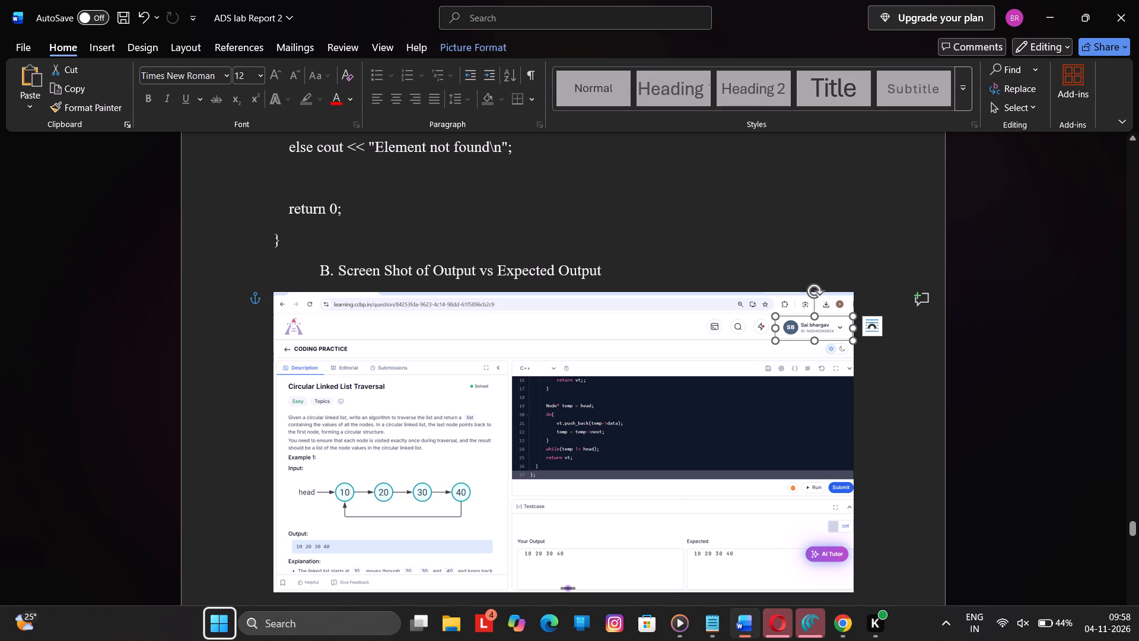
drag(775, 342, 791, 341)
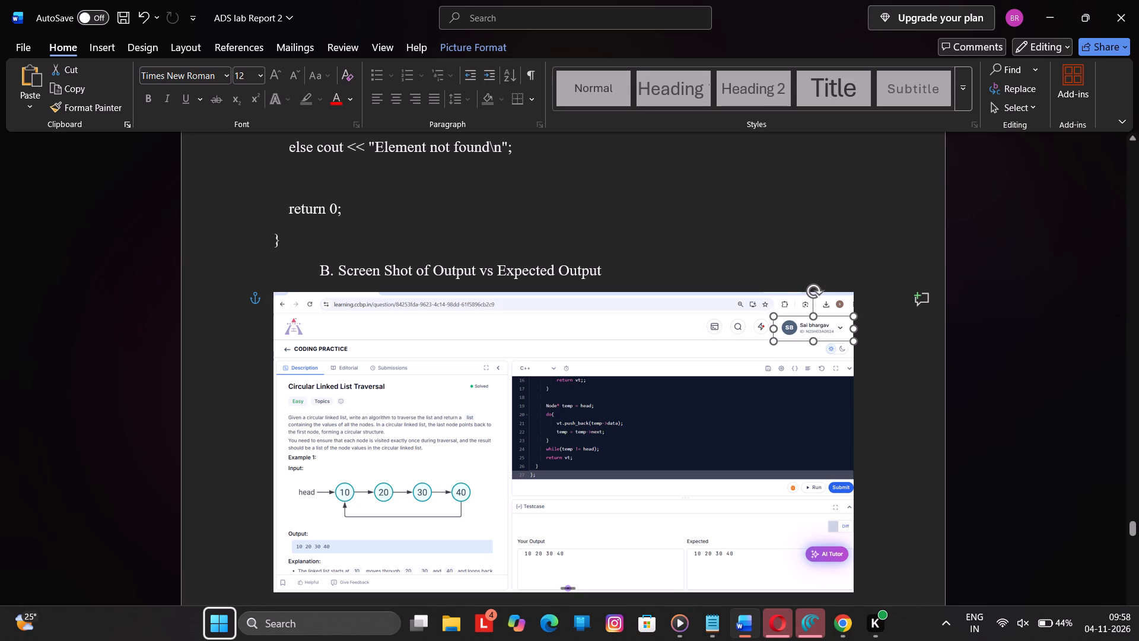
drag(791, 341, 798, 340)
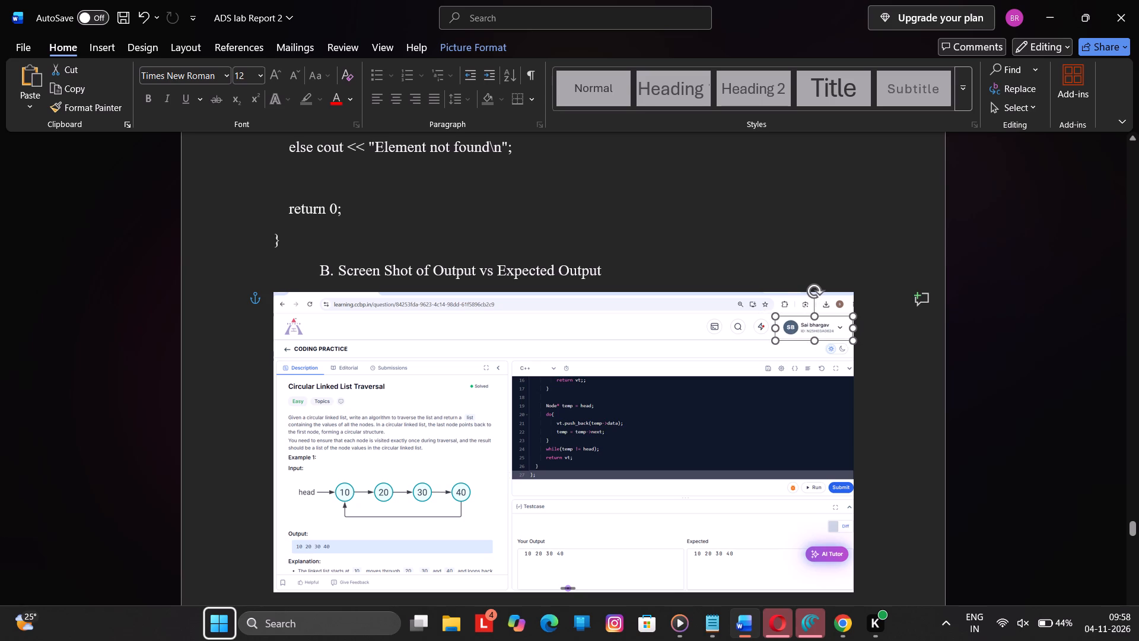
drag(798, 340, 796, 339)
click(914, 359)
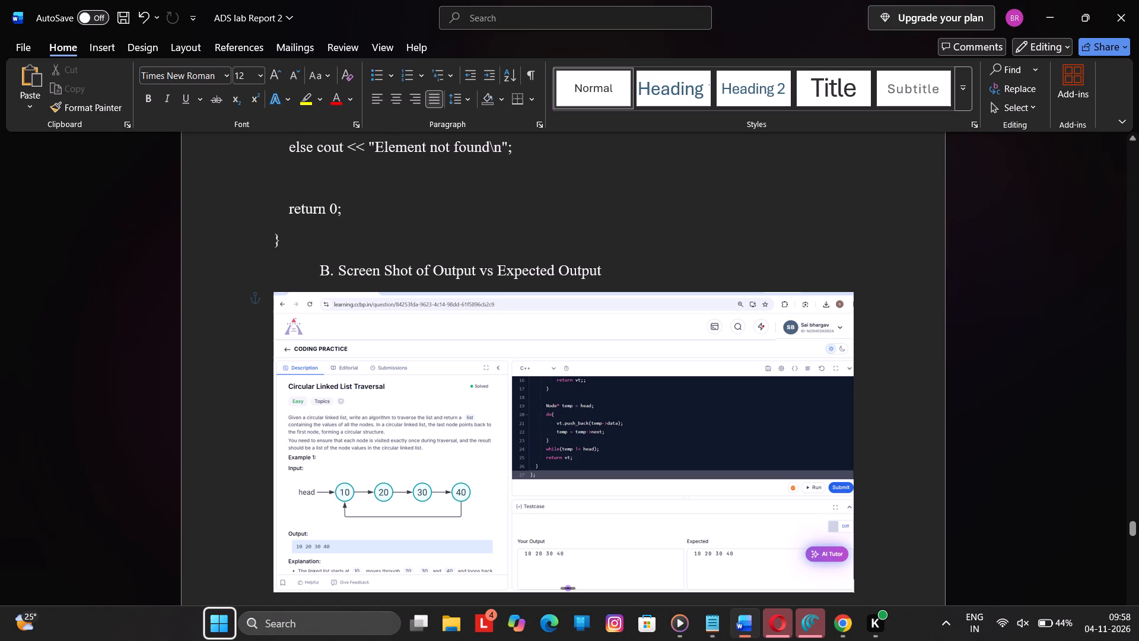
Adjust the bottom edge of the Circular Linked List Traversal badge picture in tiny amounts to match the header's divider line.
click(792, 338)
click(815, 339)
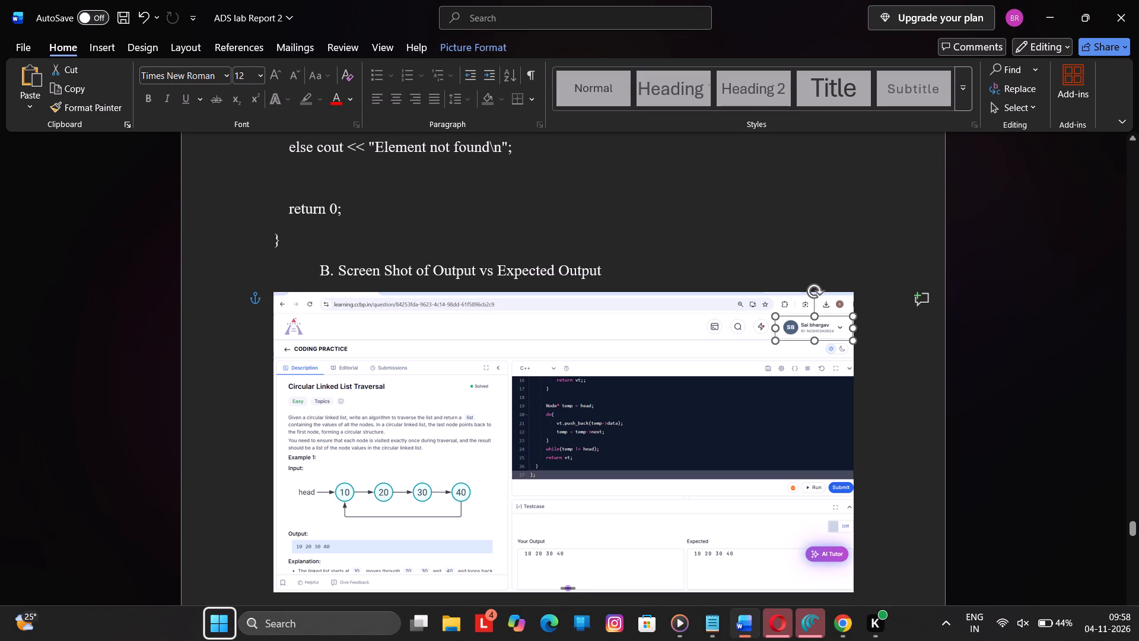
click(908, 363)
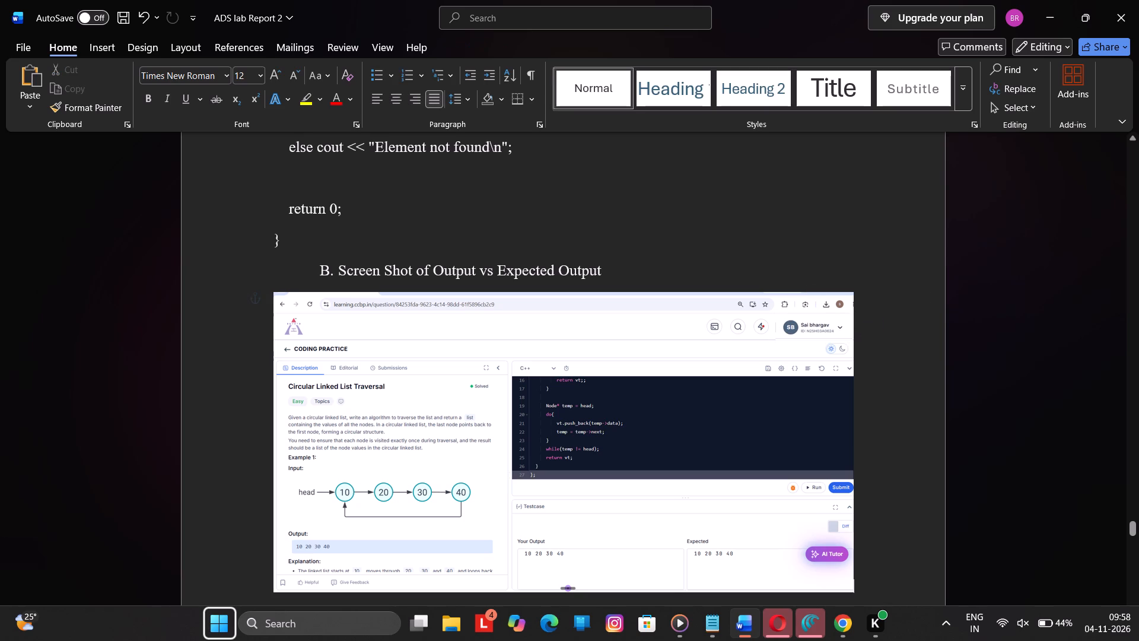
click(817, 322)
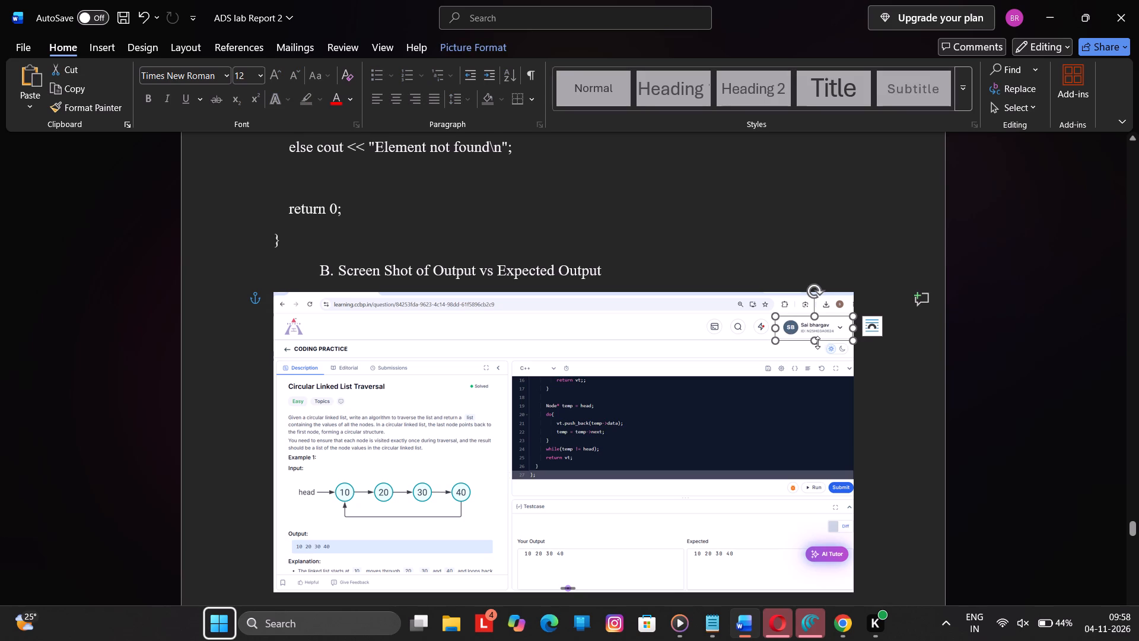
click(815, 344)
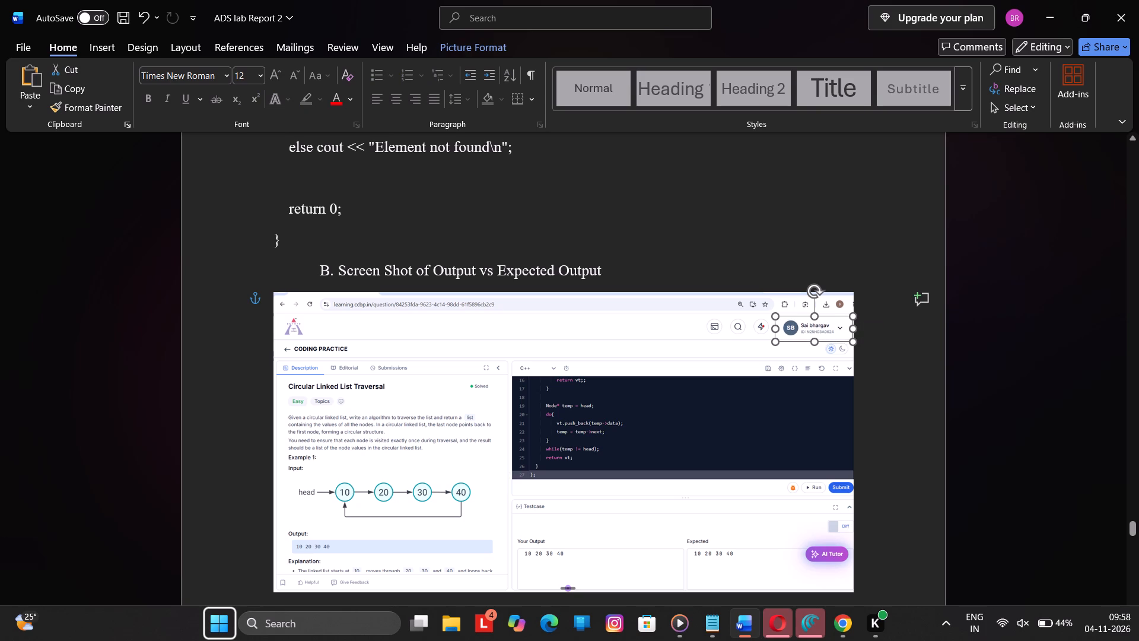
click(899, 366)
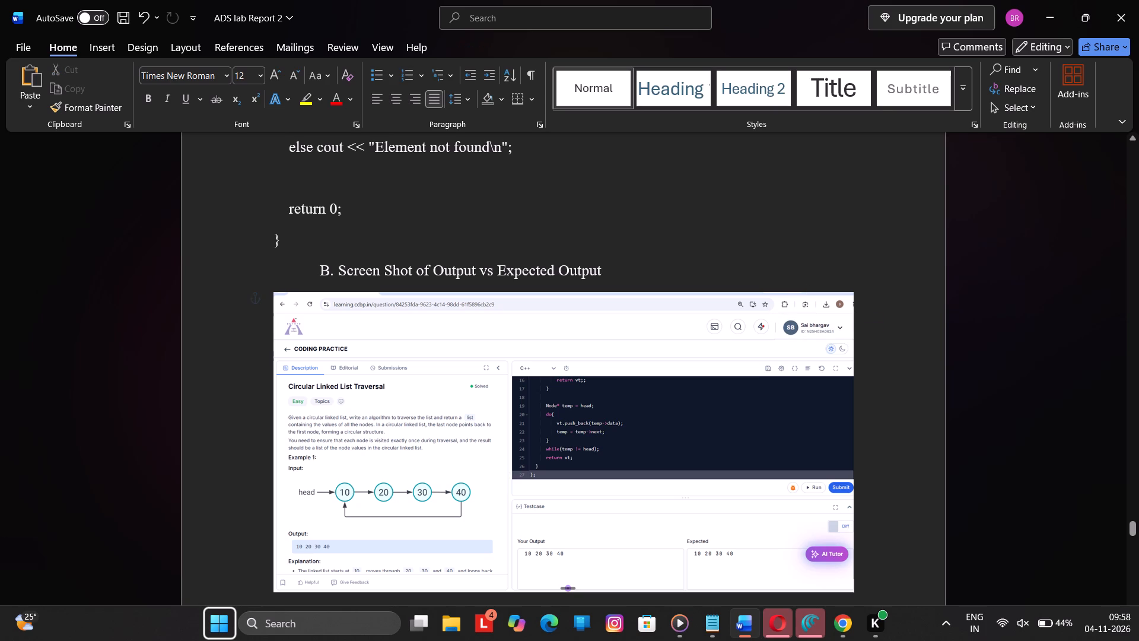
click(793, 318)
click(815, 341)
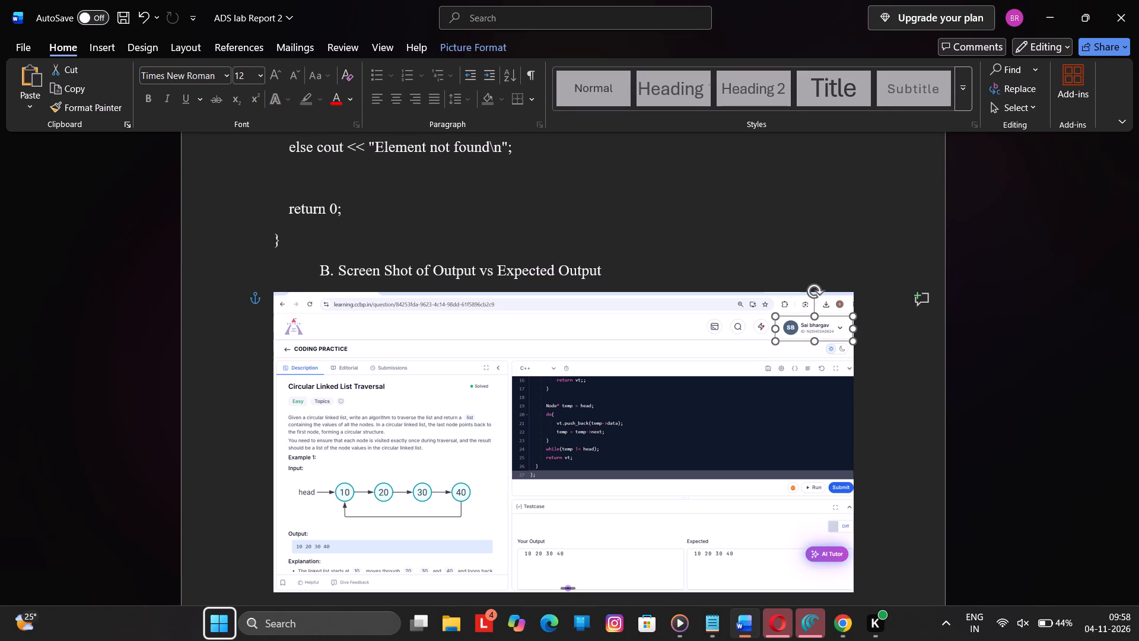
click(918, 374)
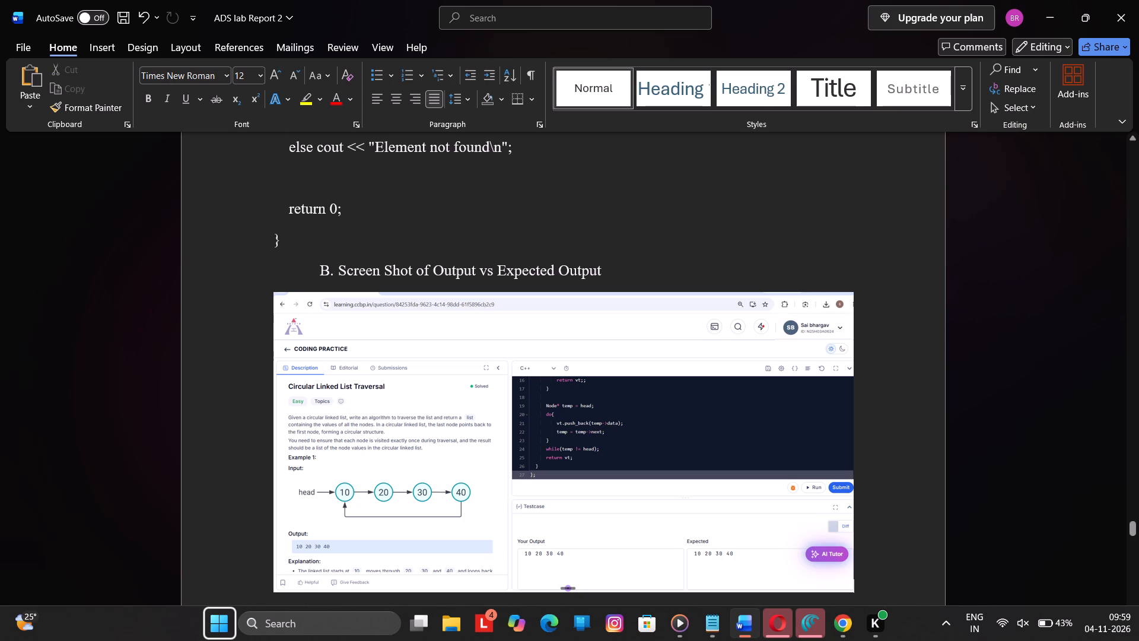
At a closer zoom, extend the bottom edge of the Circular Linked List Traversal badge picture slightly to meet the header divider.
ctrl+scroll(879, 356, up, 2)
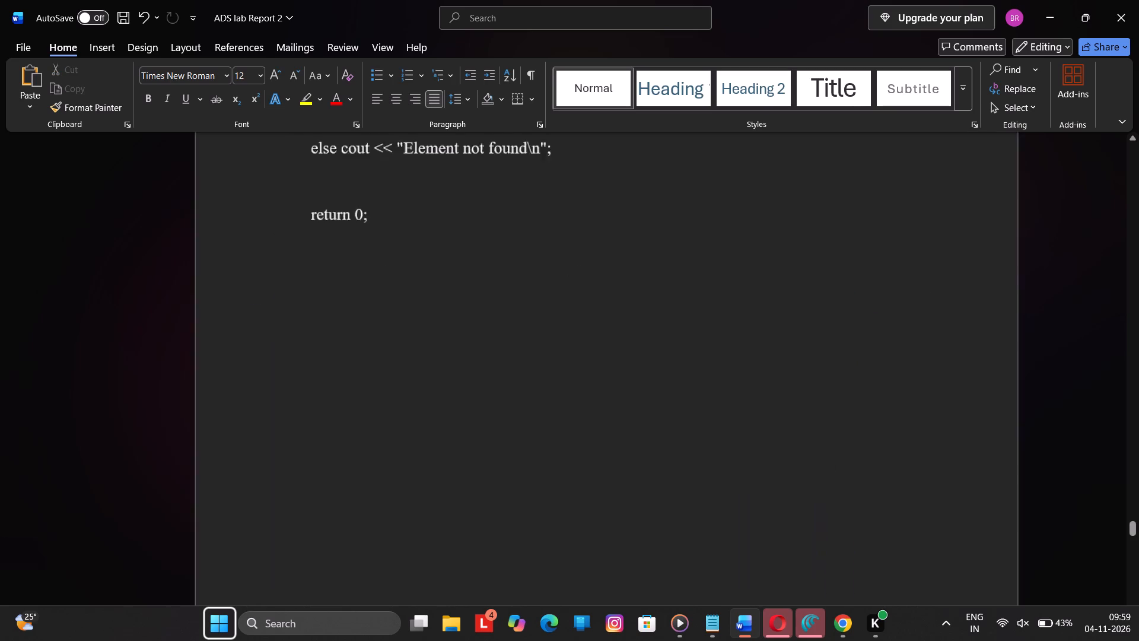
ctrl+scroll(879, 356, up, 12)
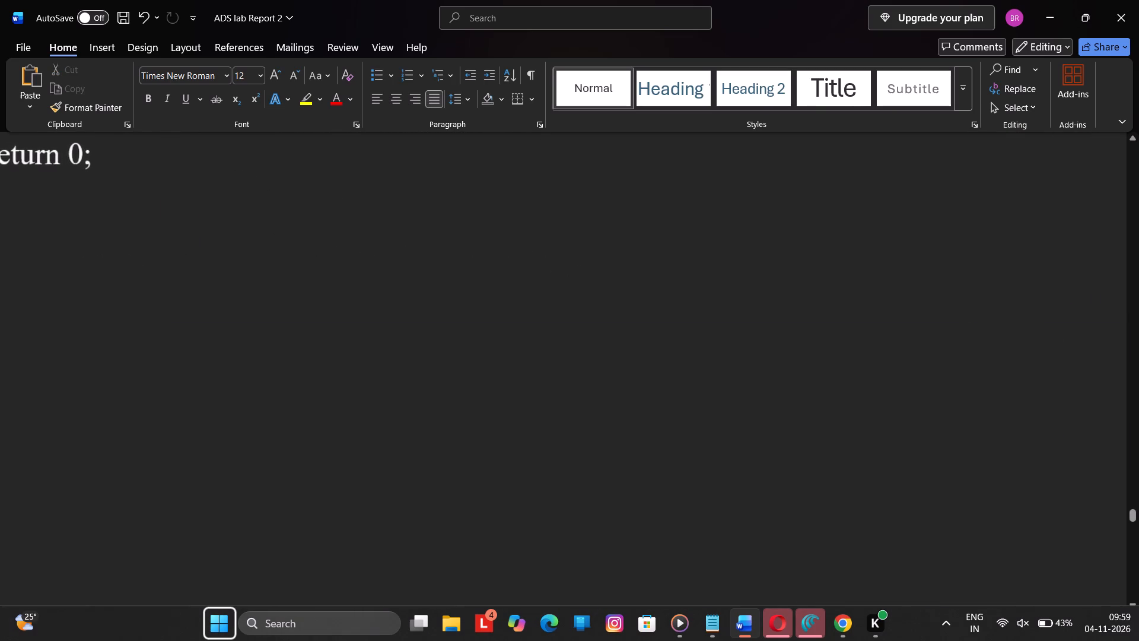
ctrl+scroll(879, 356, up, 1)
scroll(923, 380, left, 3)
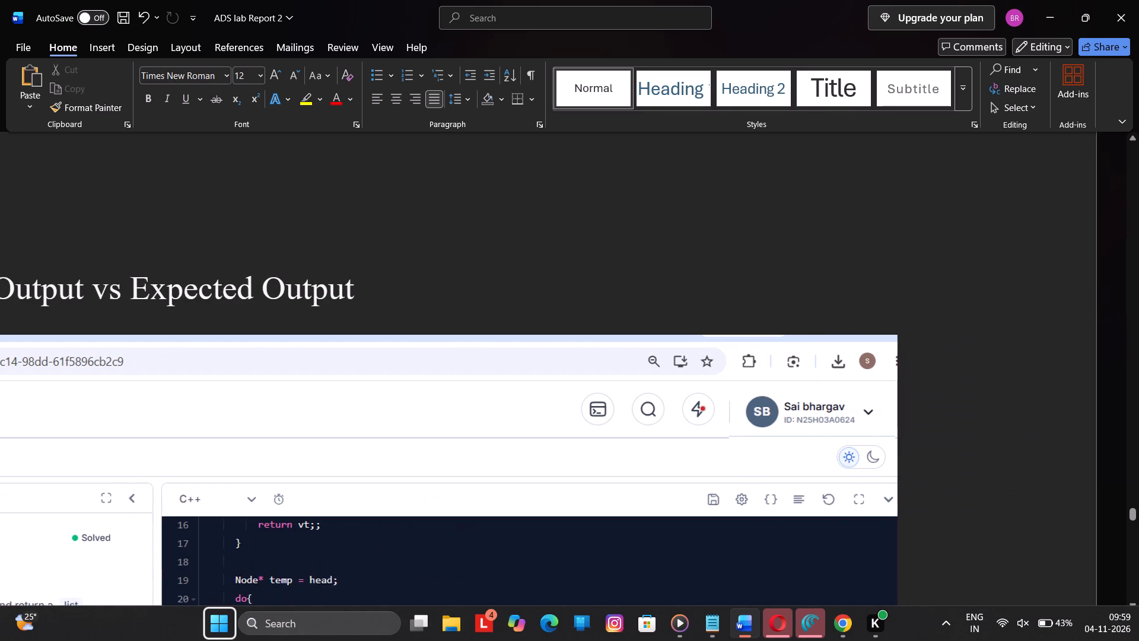
click(792, 424)
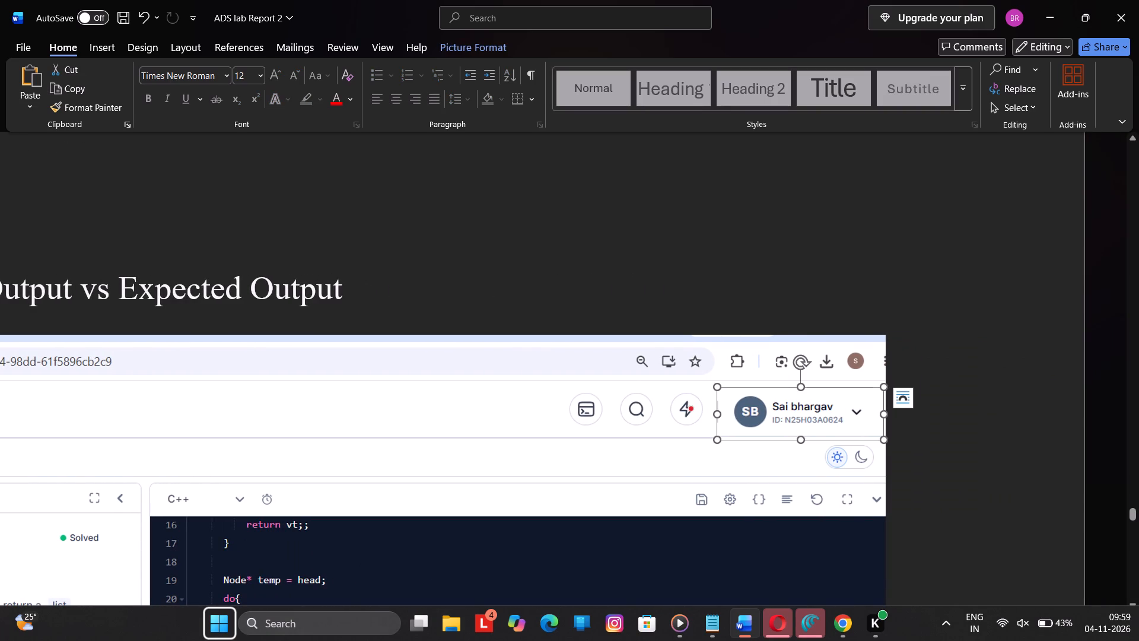
click(801, 440)
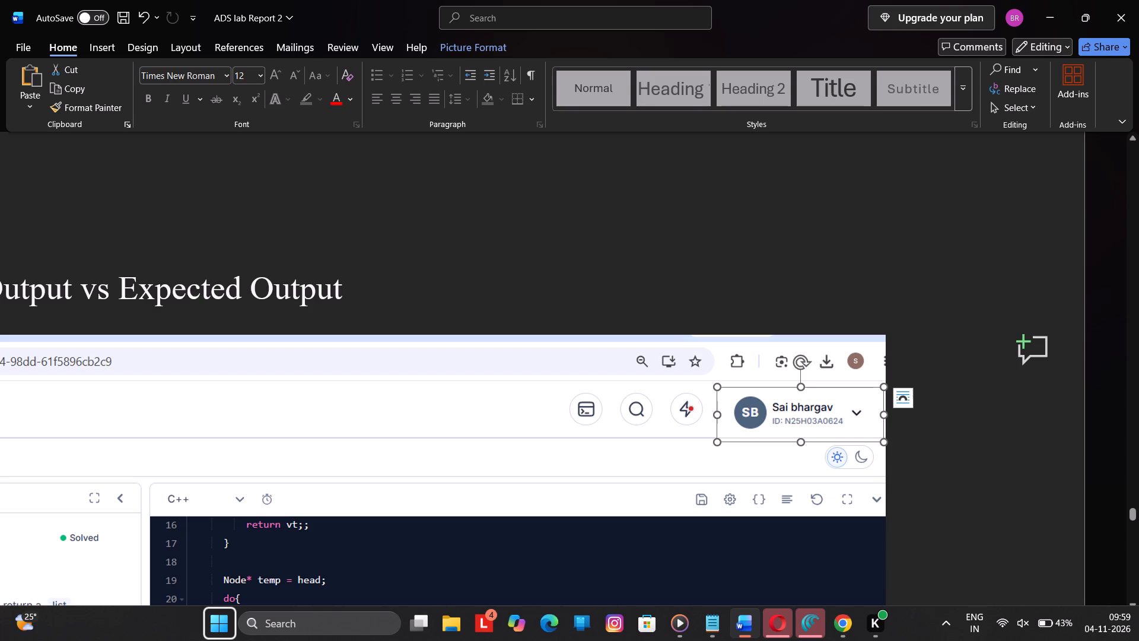
click(979, 445)
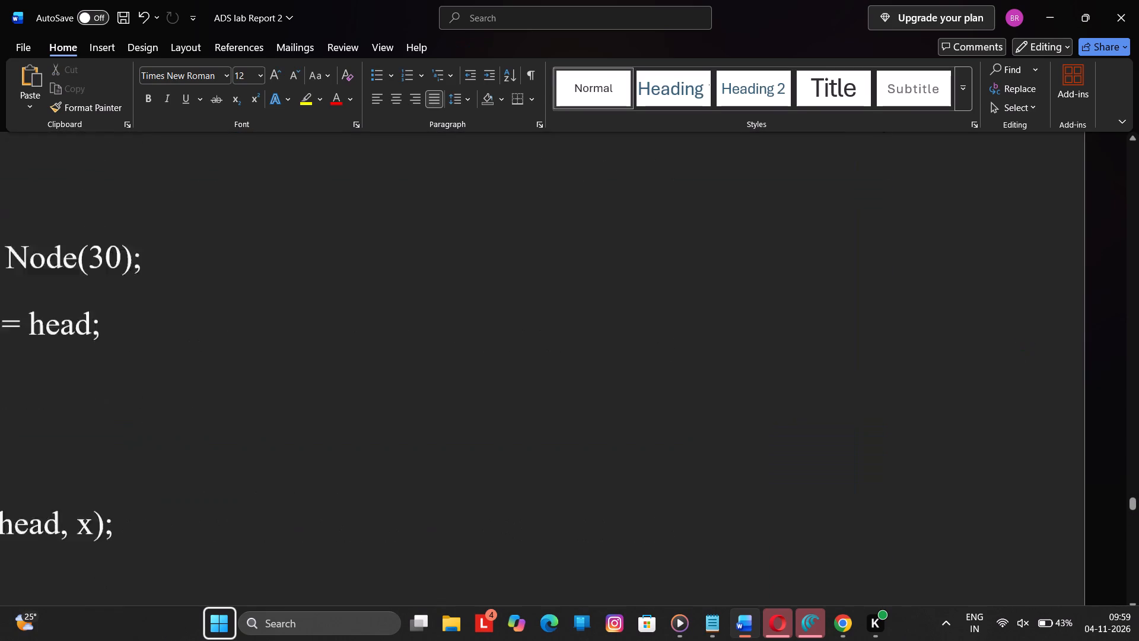
Paste a copy of the account badge picture and position it over the account area in the Search Element code-playground screenshot's header.
scroll(950, 420, down, 3)
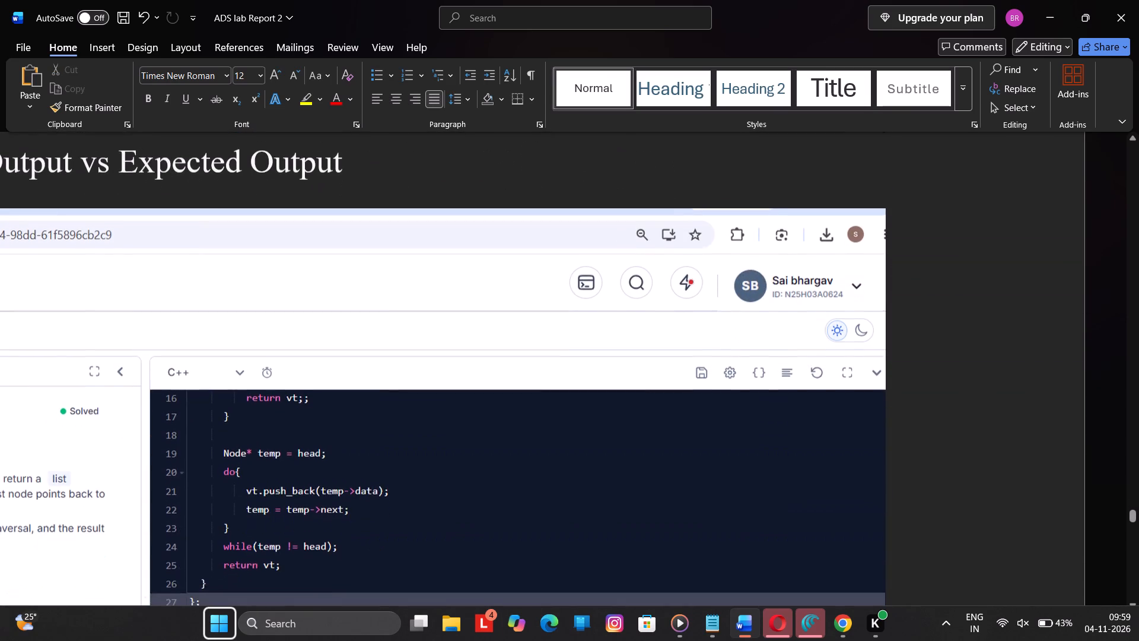
scroll(950, 420, down, 1)
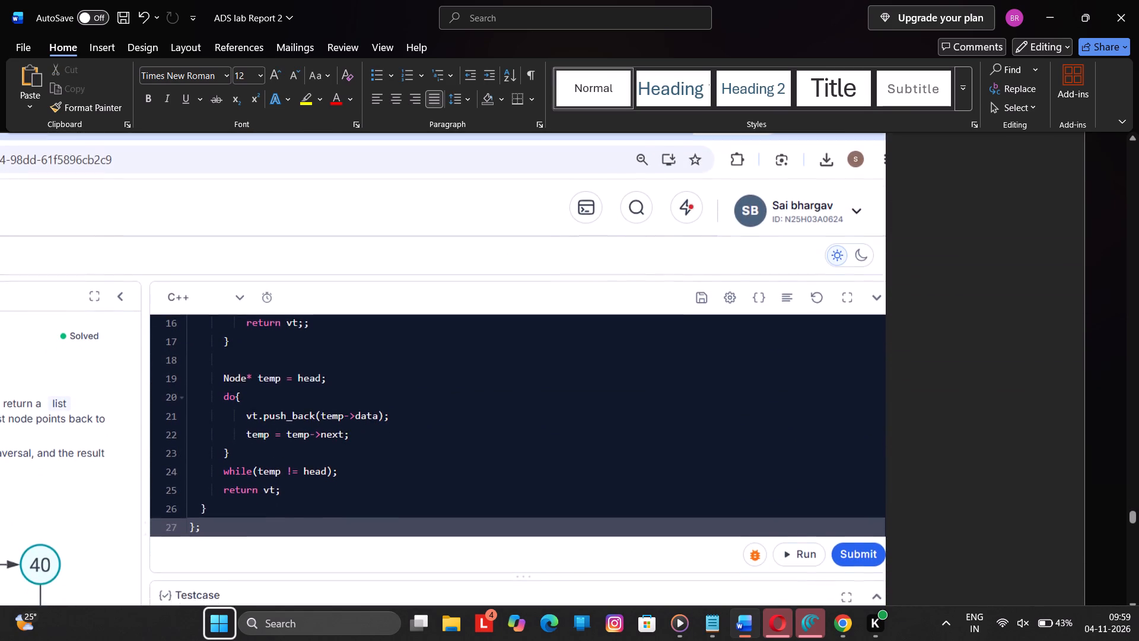
scroll(950, 420, down, 3)
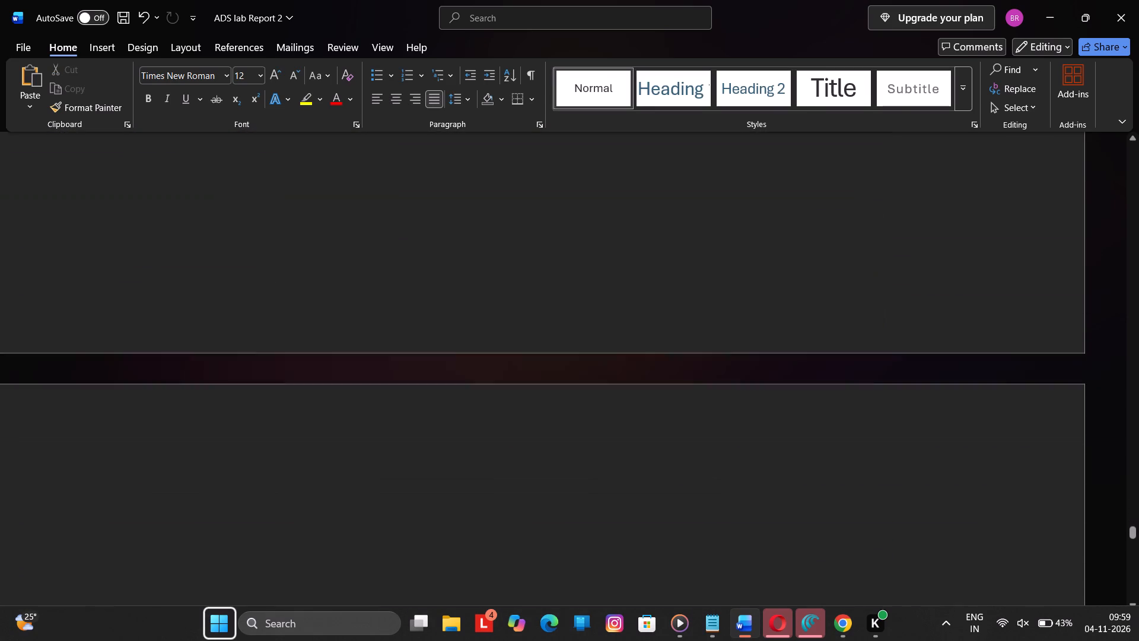
scroll(950, 420, down, 1)
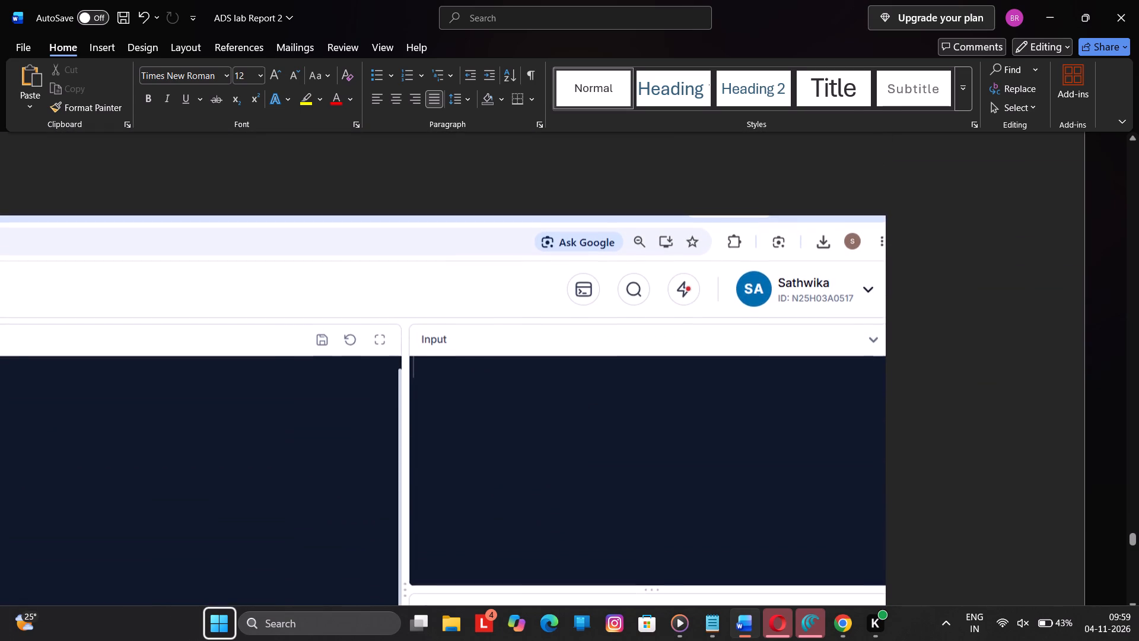
click(772, 303)
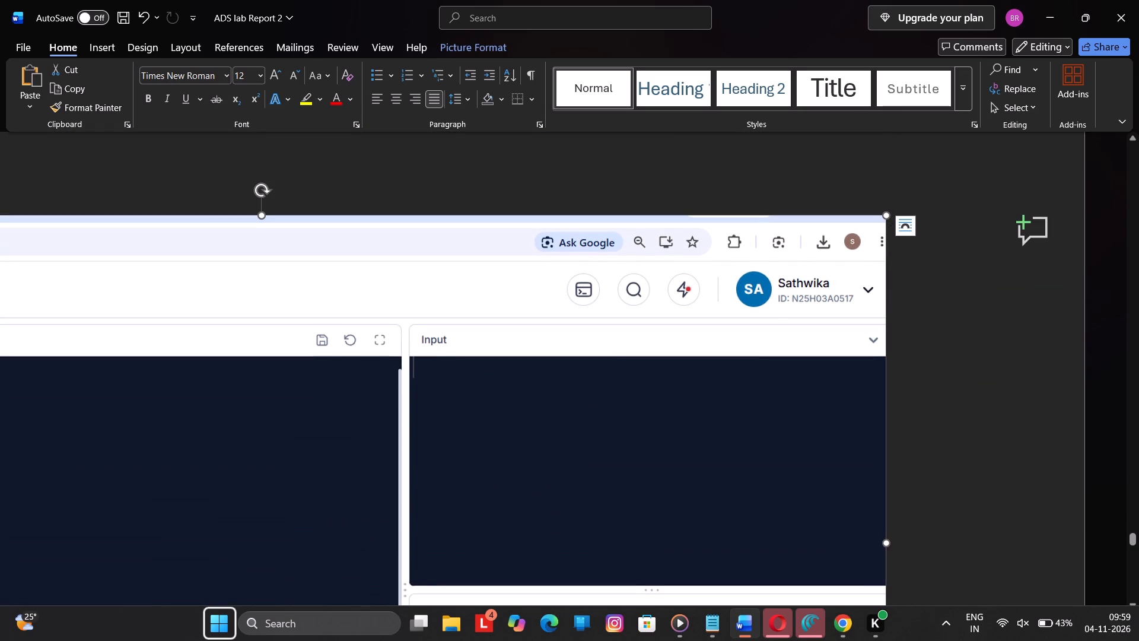
key(ctrl+v)
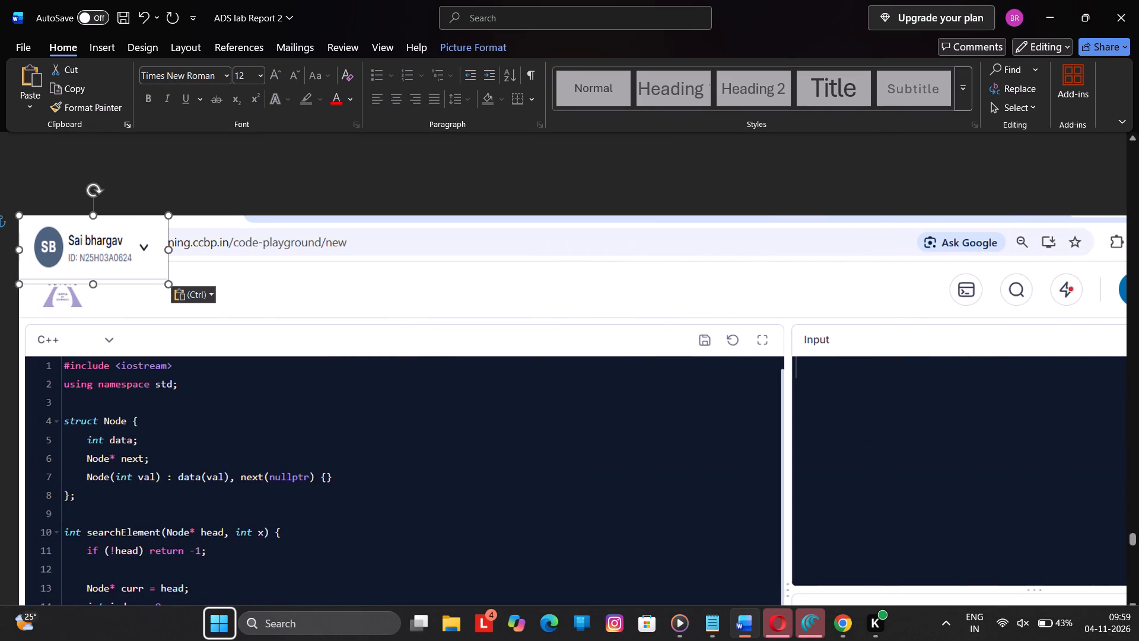
drag(86, 230, 935, 277)
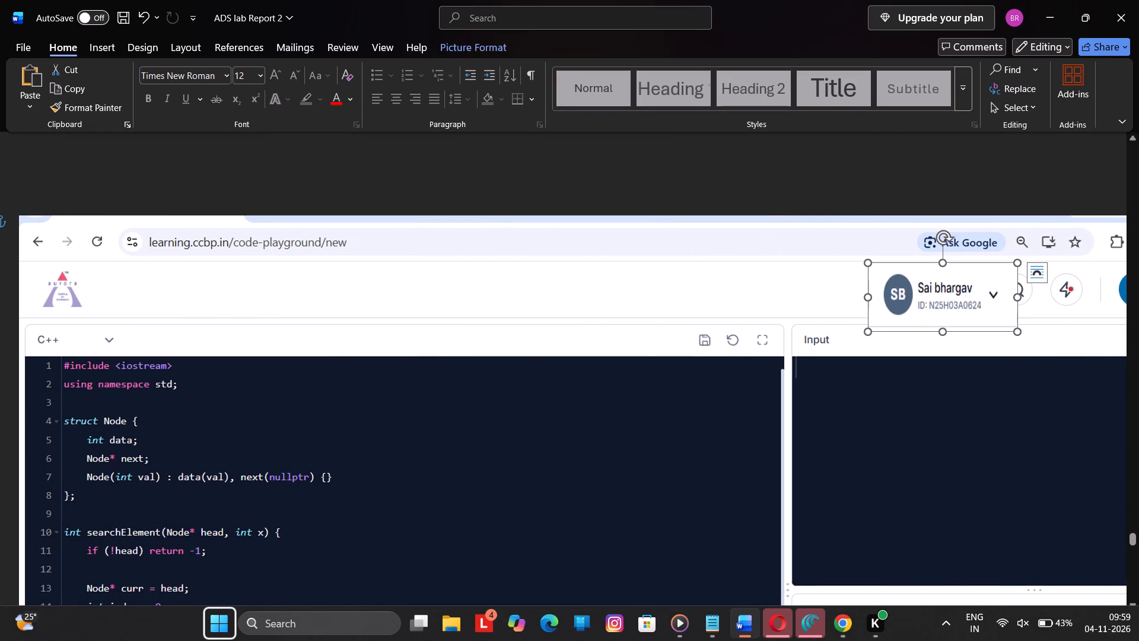
scroll(715, 303, left, 2)
drag(612, 277, 858, 307)
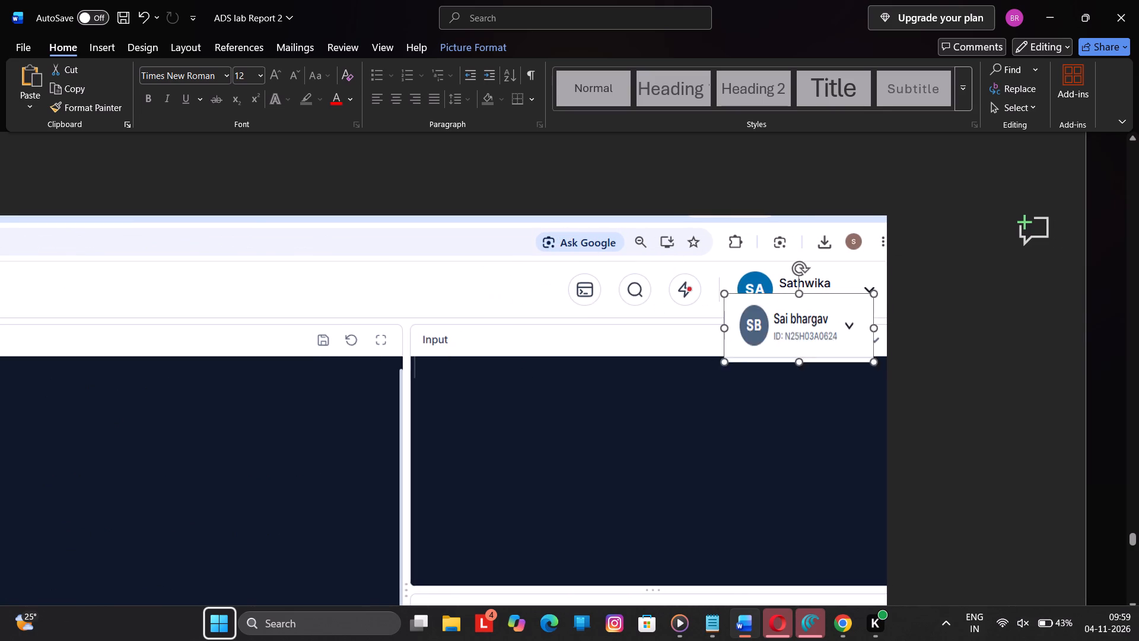
drag(858, 307, 861, 274)
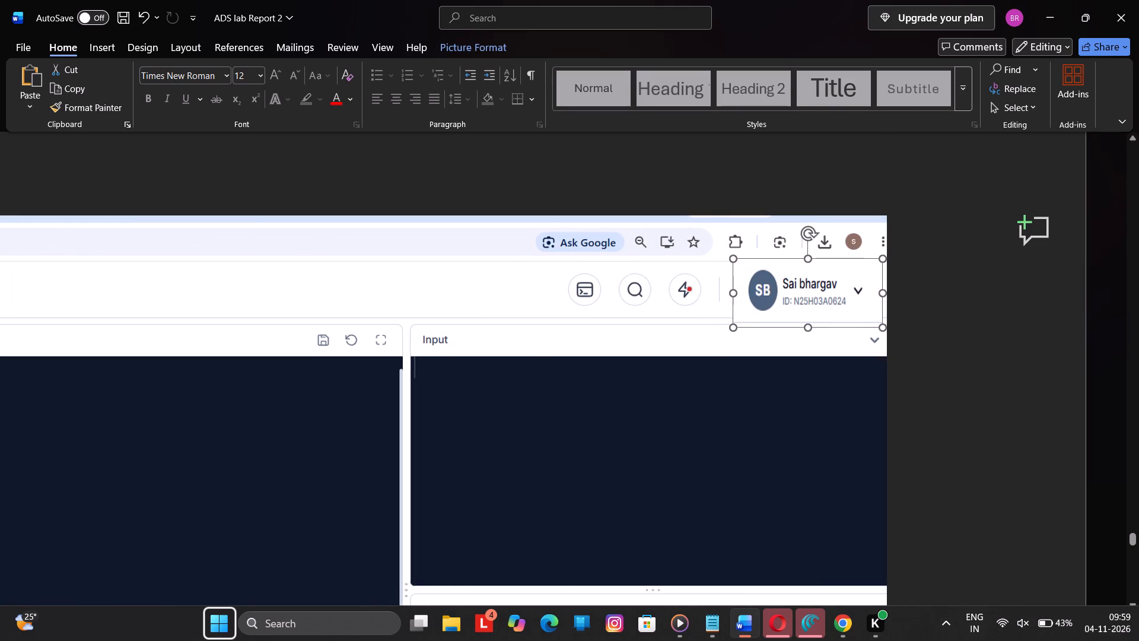
drag(861, 274, 854, 271)
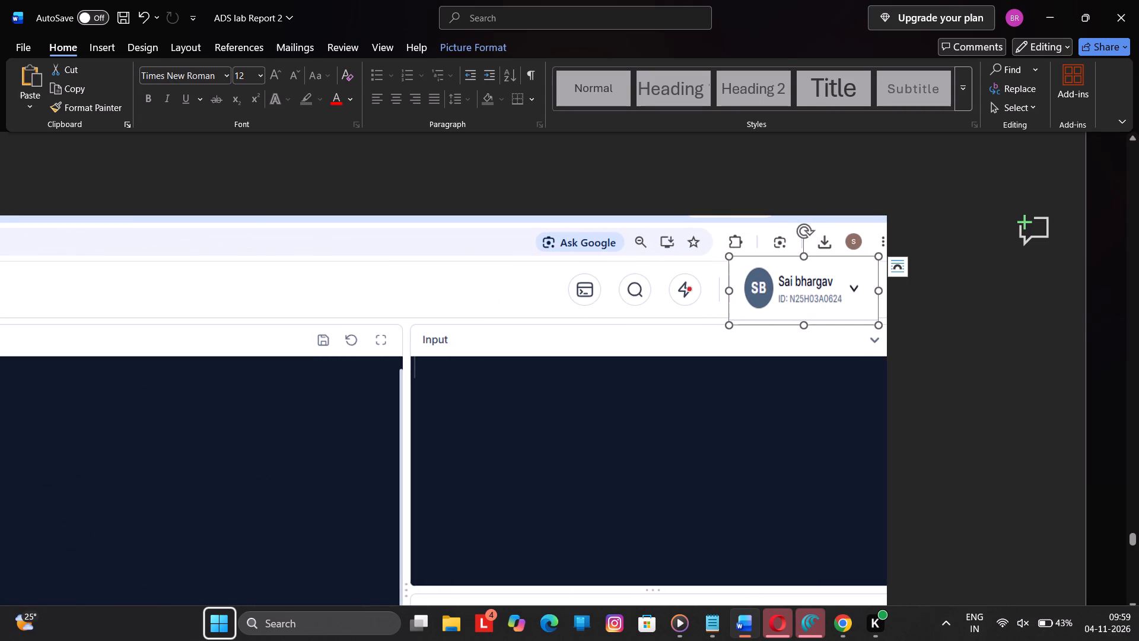
Trim the top and bottom edges of the Search Element badge picture to the header height and extend its left edge toward the header icons.
drag(801, 254, 804, 271)
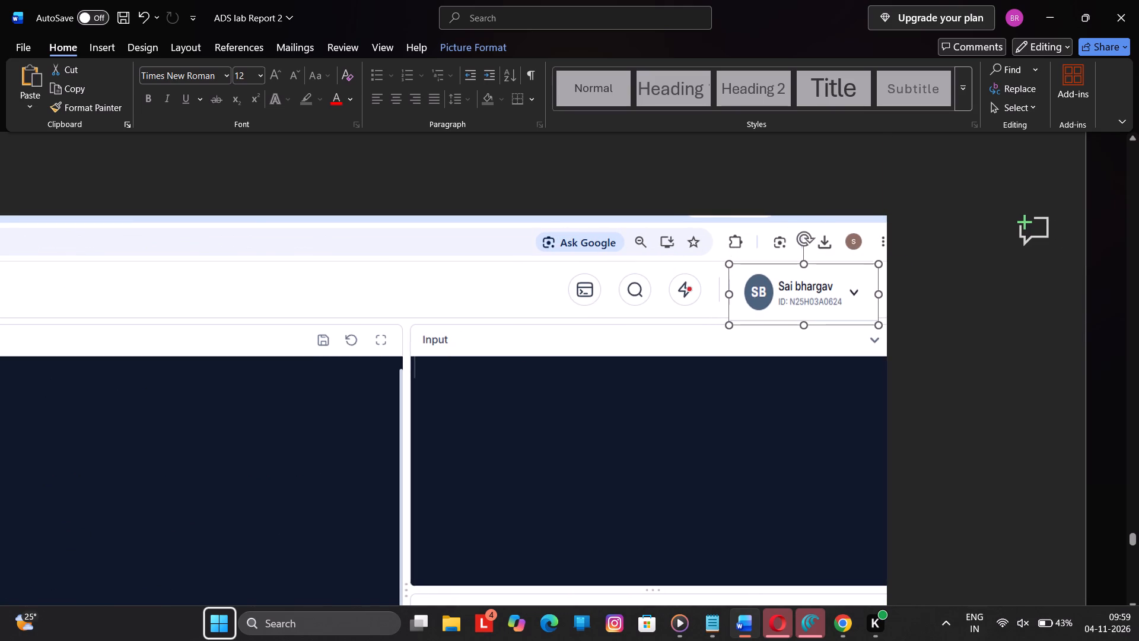
drag(804, 271, 805, 260)
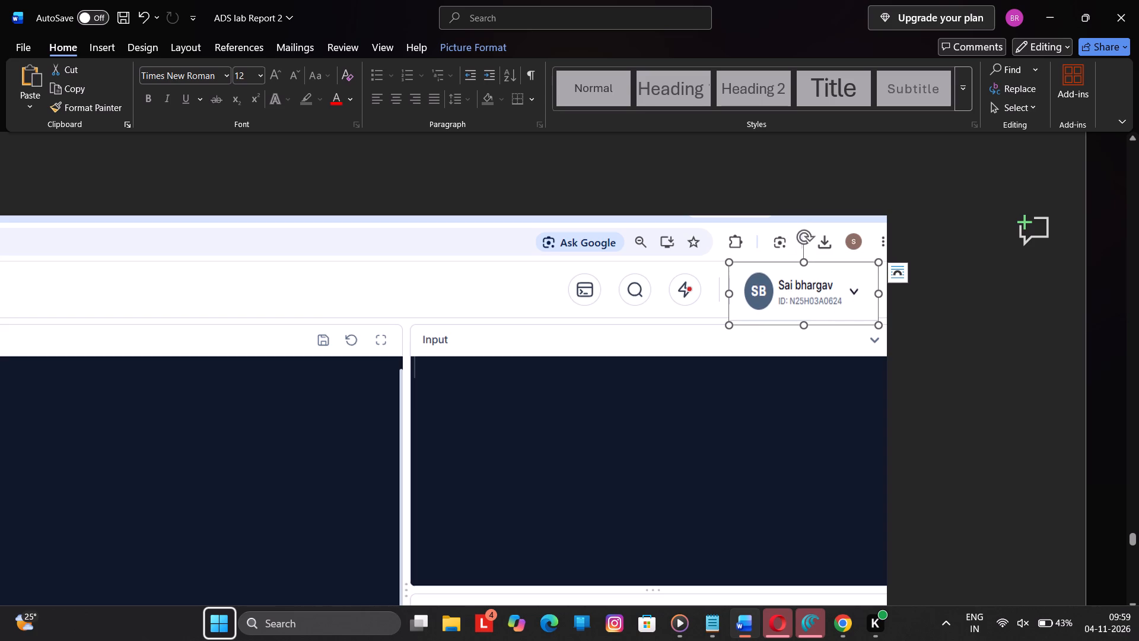
click(803, 323)
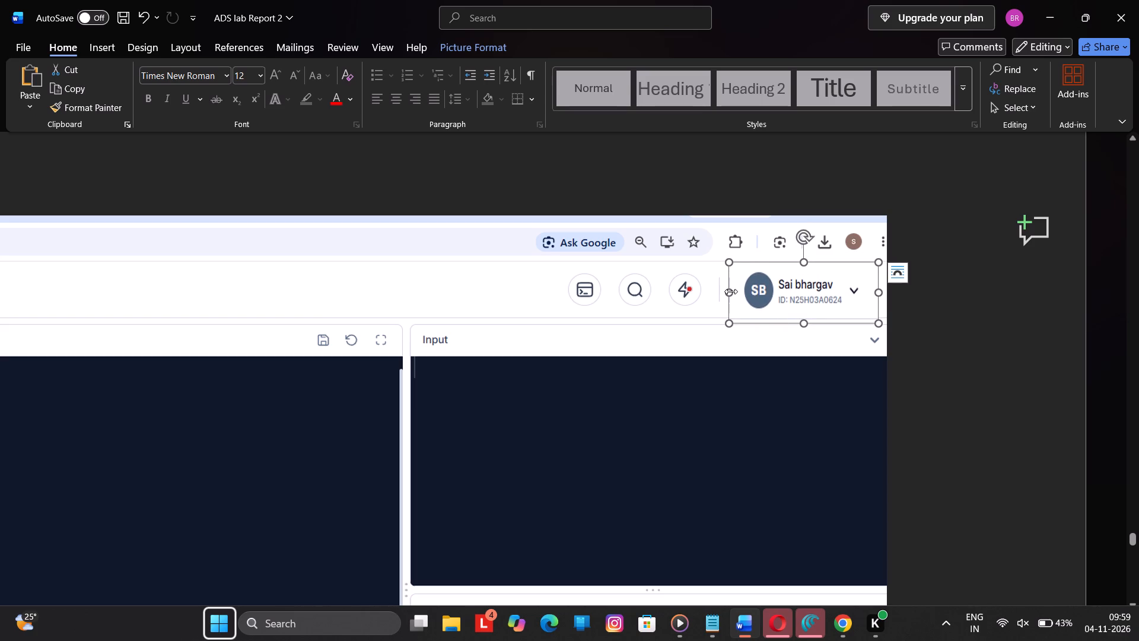
drag(731, 291, 723, 291)
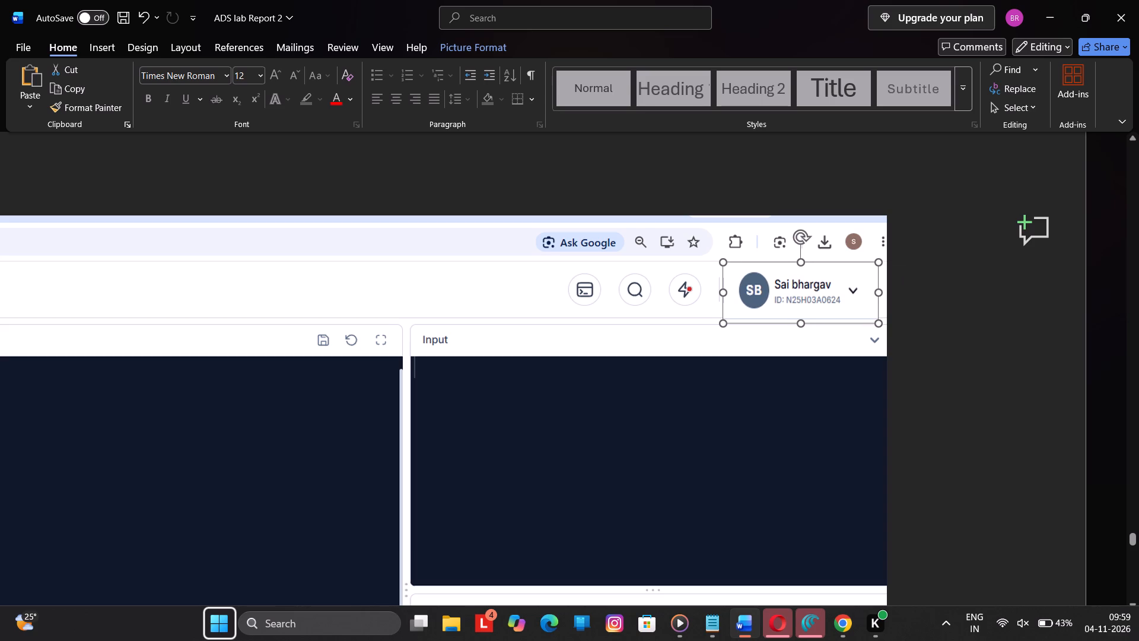
drag(723, 291, 722, 292)
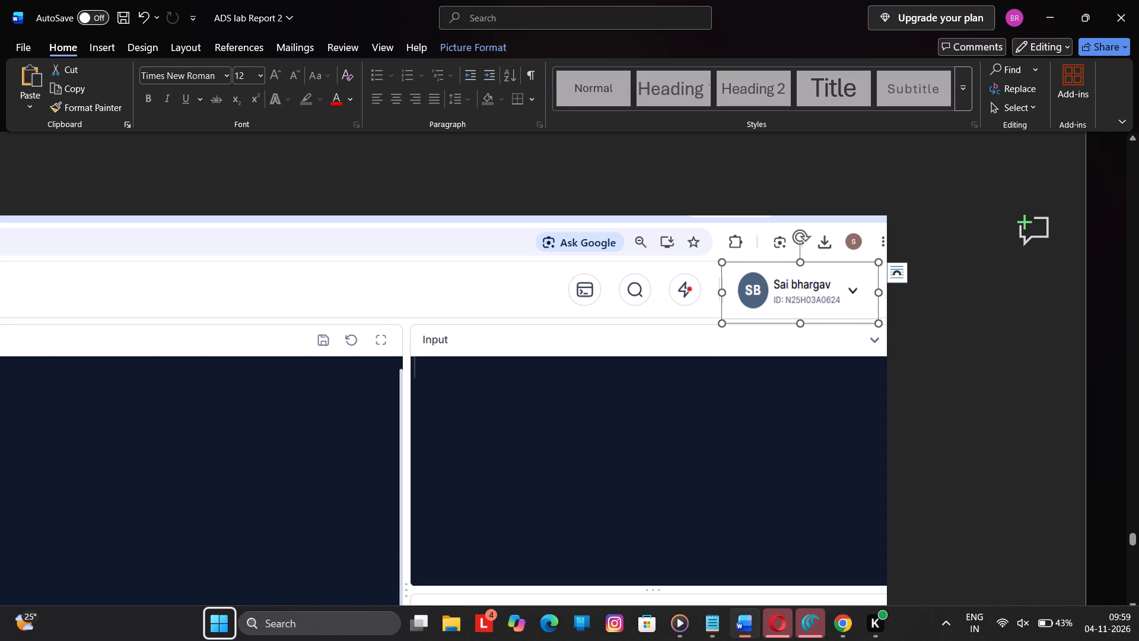
click(963, 325)
Shift the Search Element badge picture slightly left and widen it to reach the screenshot's right edge.
scroll(791, 302, up, 2)
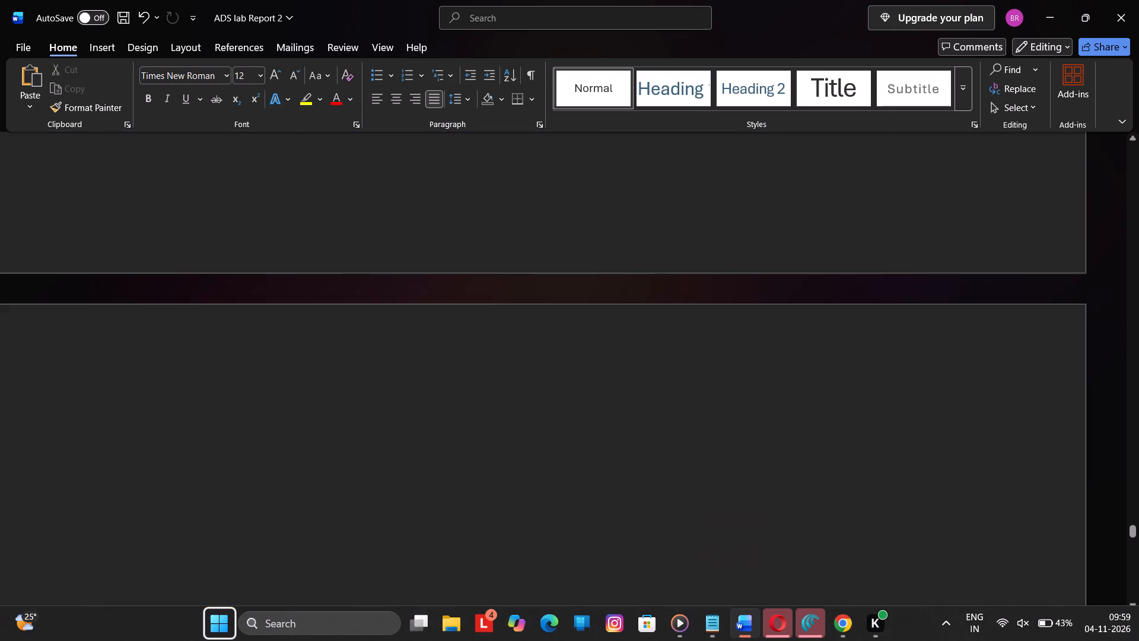
scroll(791, 302, up, 2)
scroll(791, 302, down, 3)
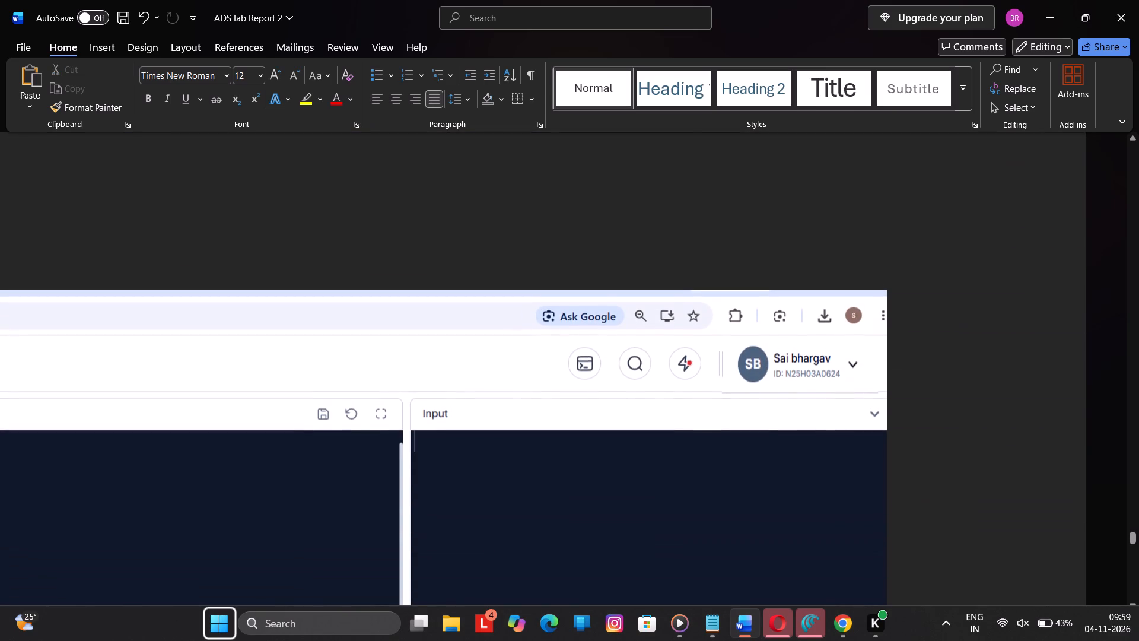
click(733, 385)
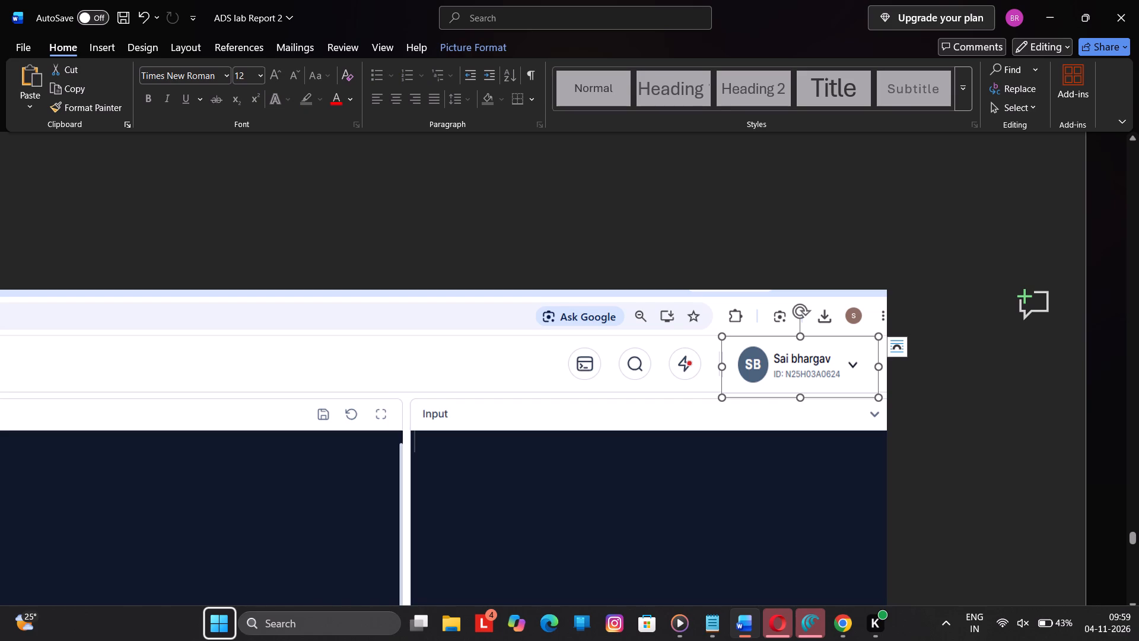
click(721, 366)
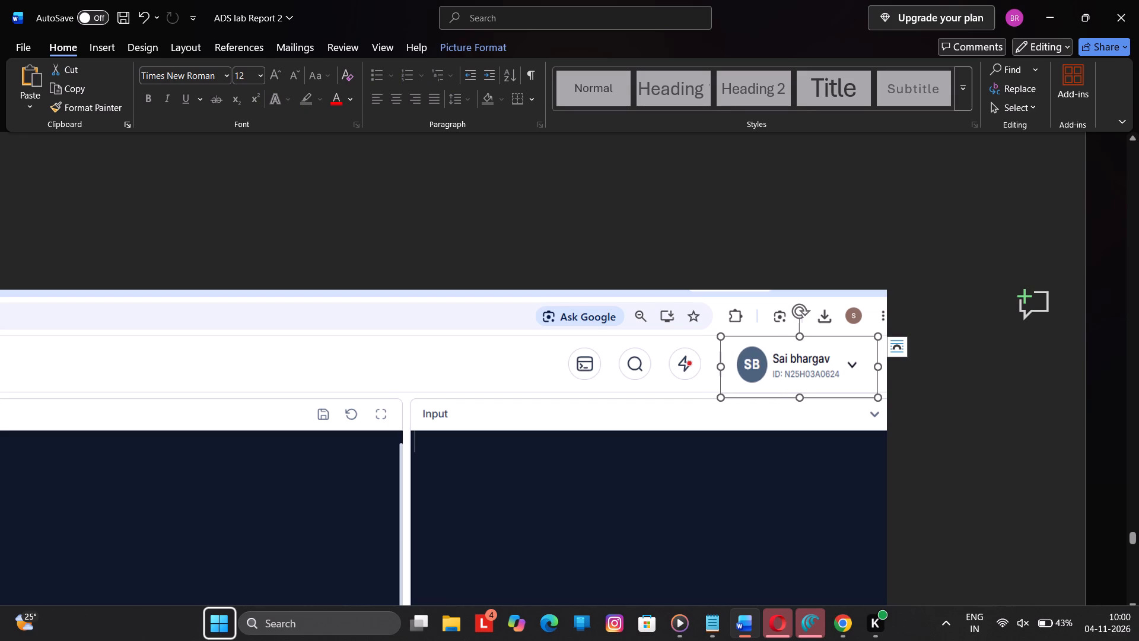
drag(876, 367, 885, 366)
click(803, 334)
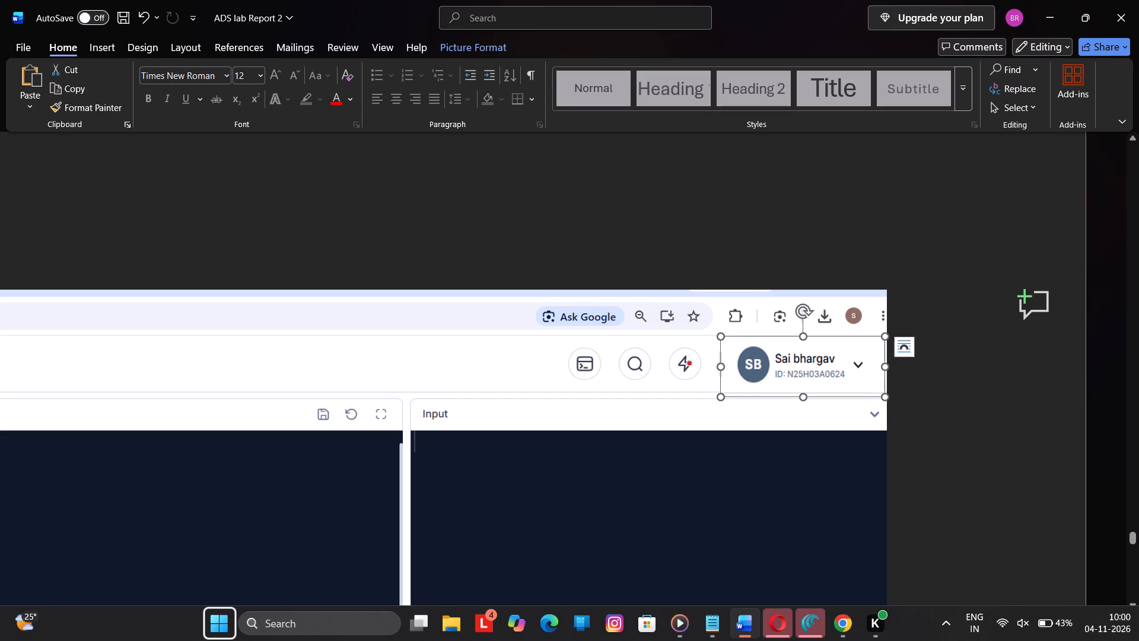
click(964, 408)
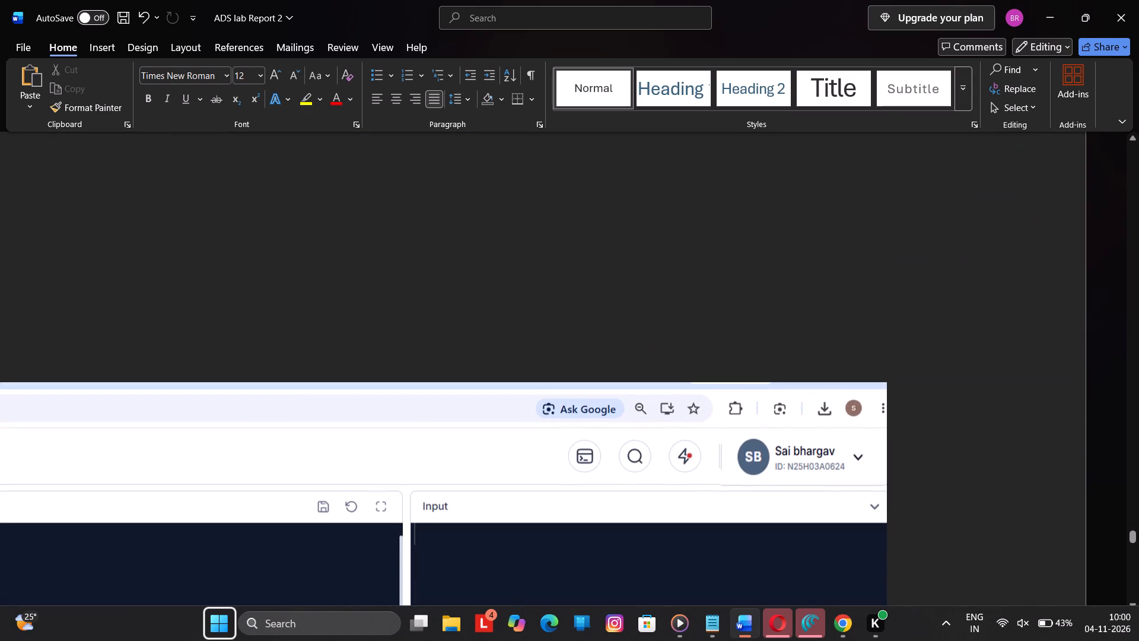
click(841, 469)
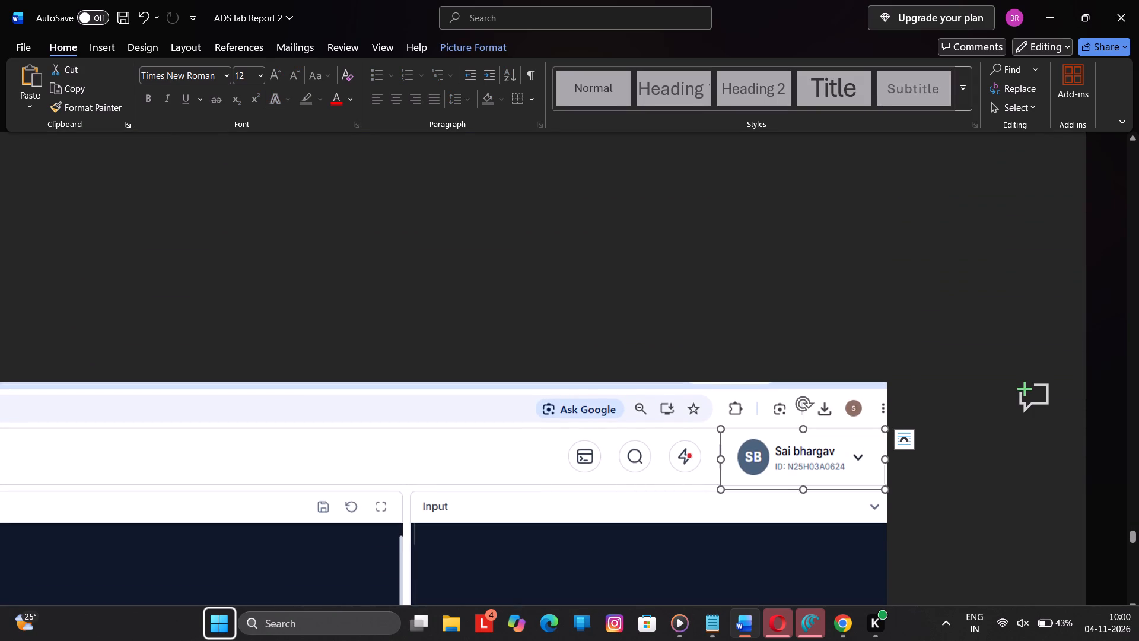
click(960, 503)
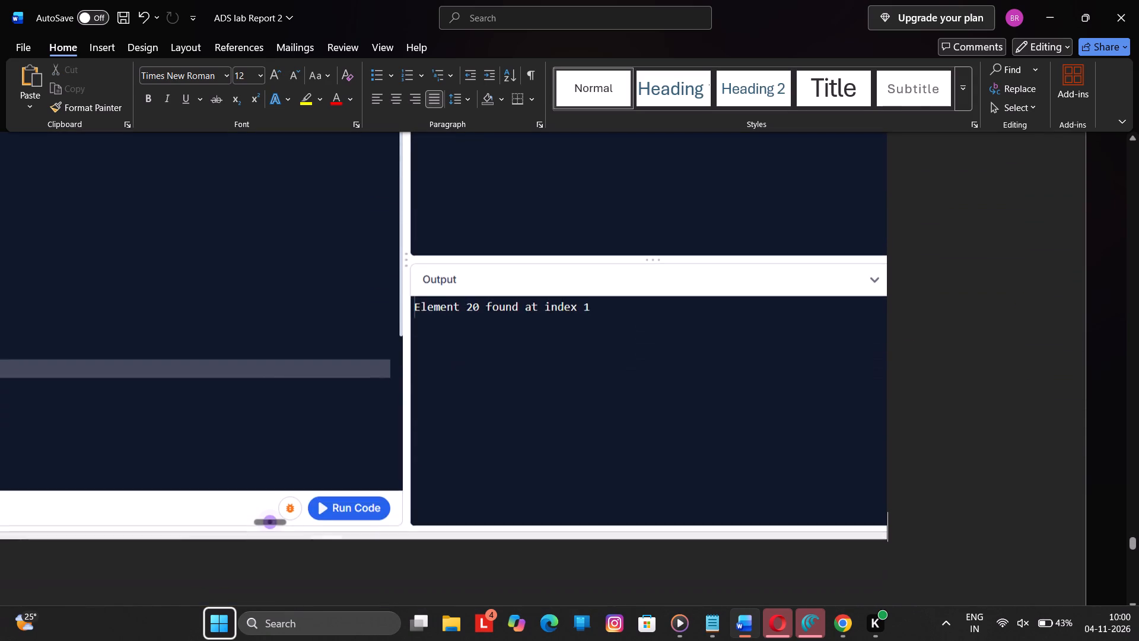
Extend the left edge of the Search Element badge picture slightly to cover the original vertical divider beside the header icons.
scroll(960, 503, up, 1)
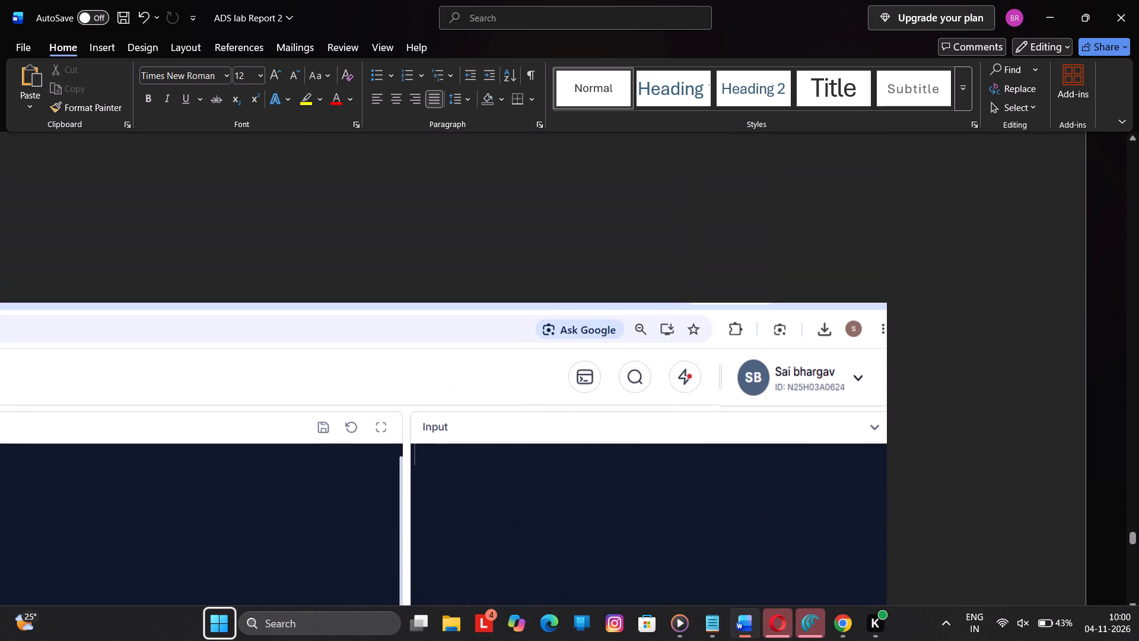
click(756, 381)
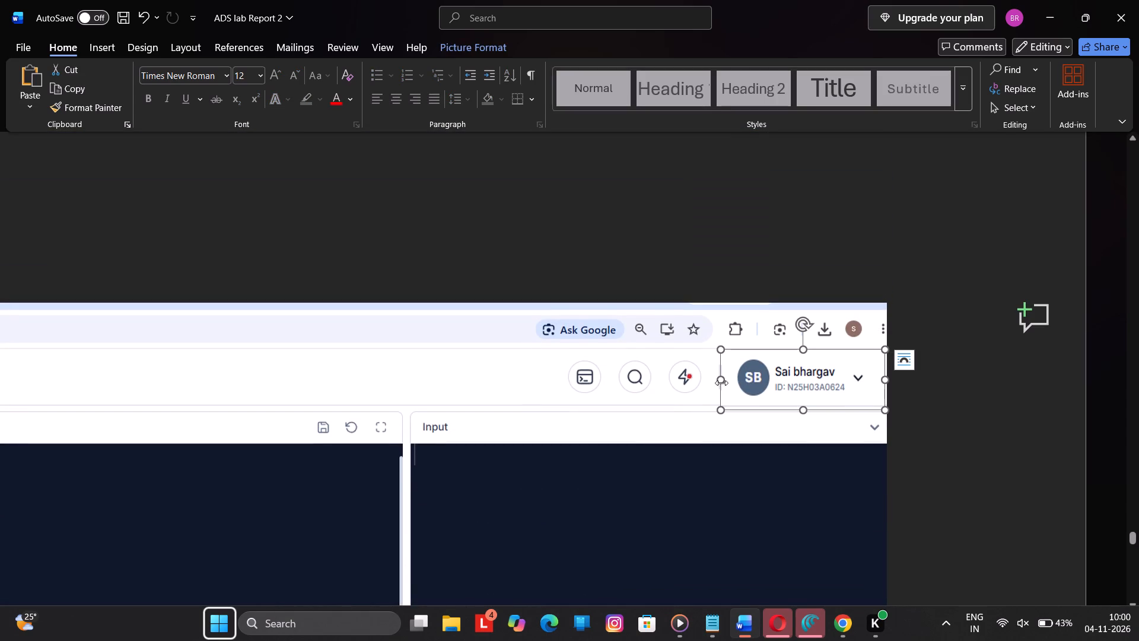
click(720, 383)
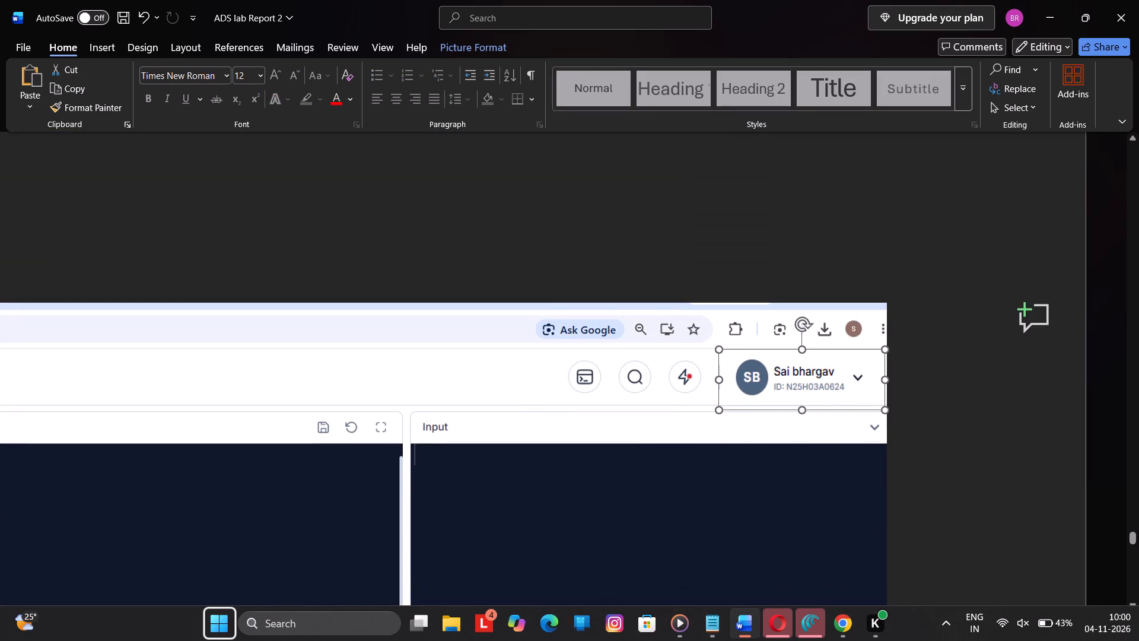
click(945, 443)
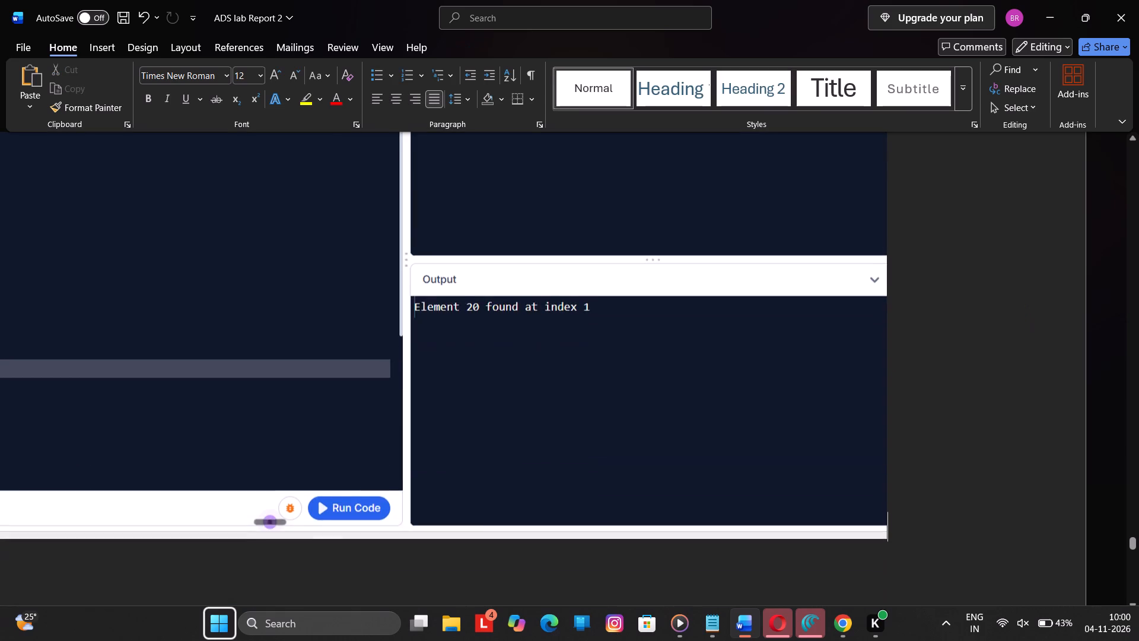
Inspect the Search Element screenshot and its badge overlay at different zoom levels, along with the surrounding final pages of the report.
scroll(927, 449, up, 1)
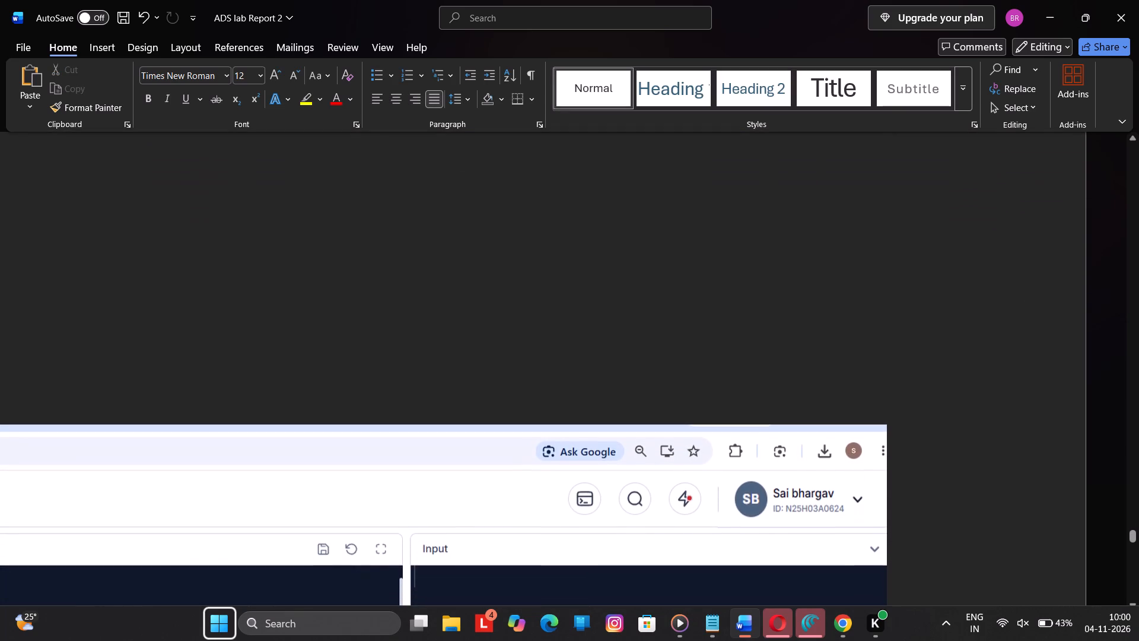
scroll(927, 449, up, 3)
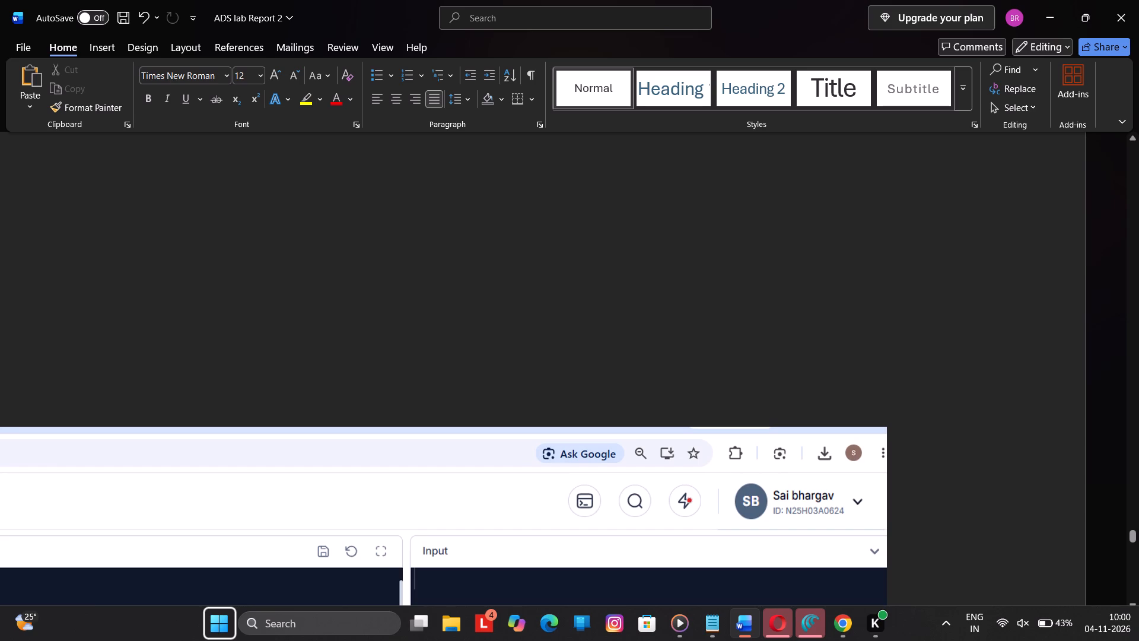
ctrl+scroll(975, 477, down, 3)
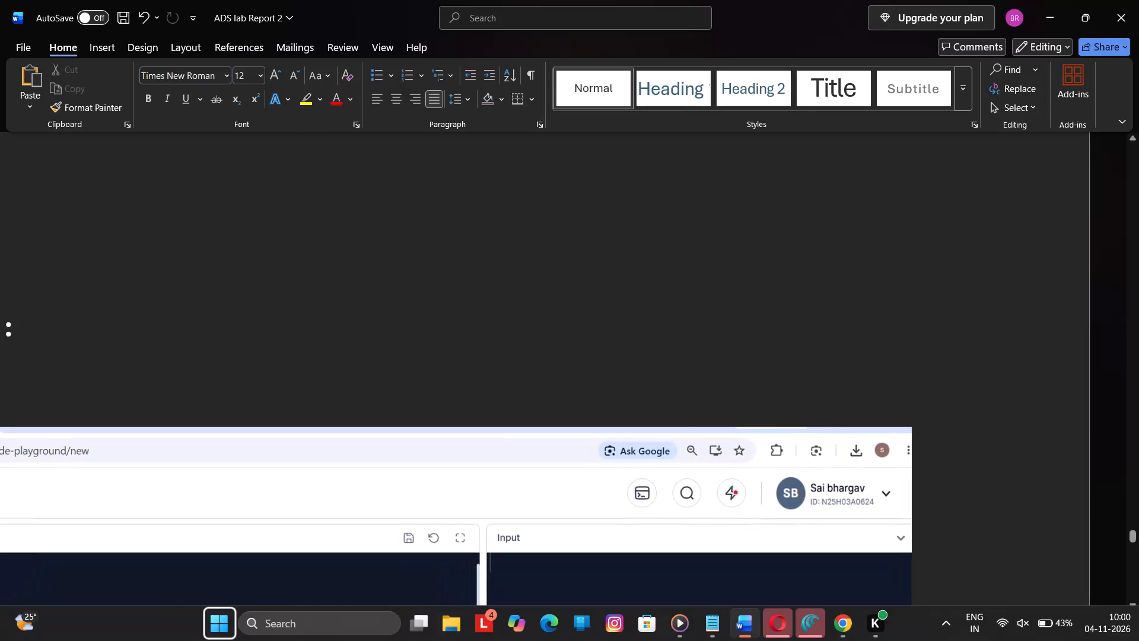
ctrl+scroll(975, 477, down, 5)
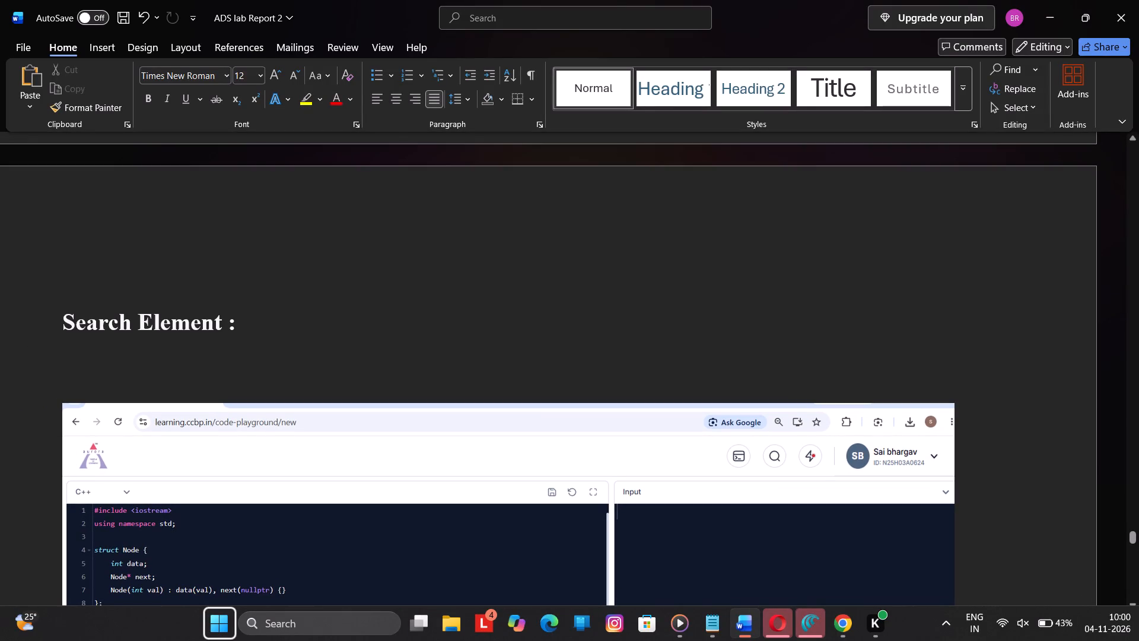
ctrl+scroll(983, 480, down, 7)
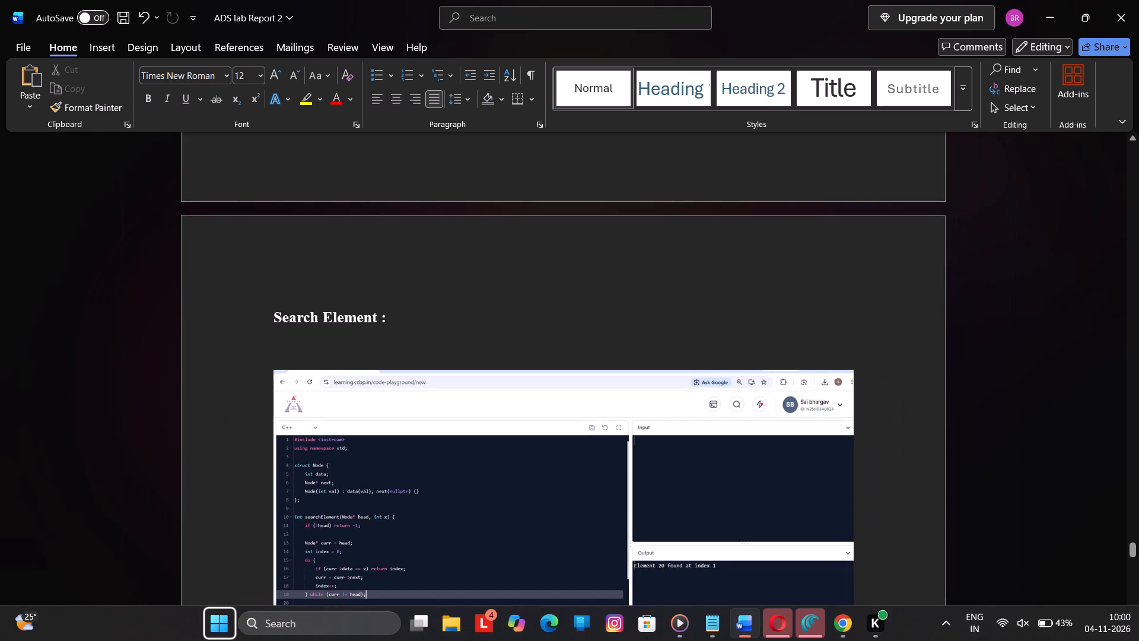
ctrl+scroll(983, 480, down, 6)
ctrl+scroll(983, 480, up, 1)
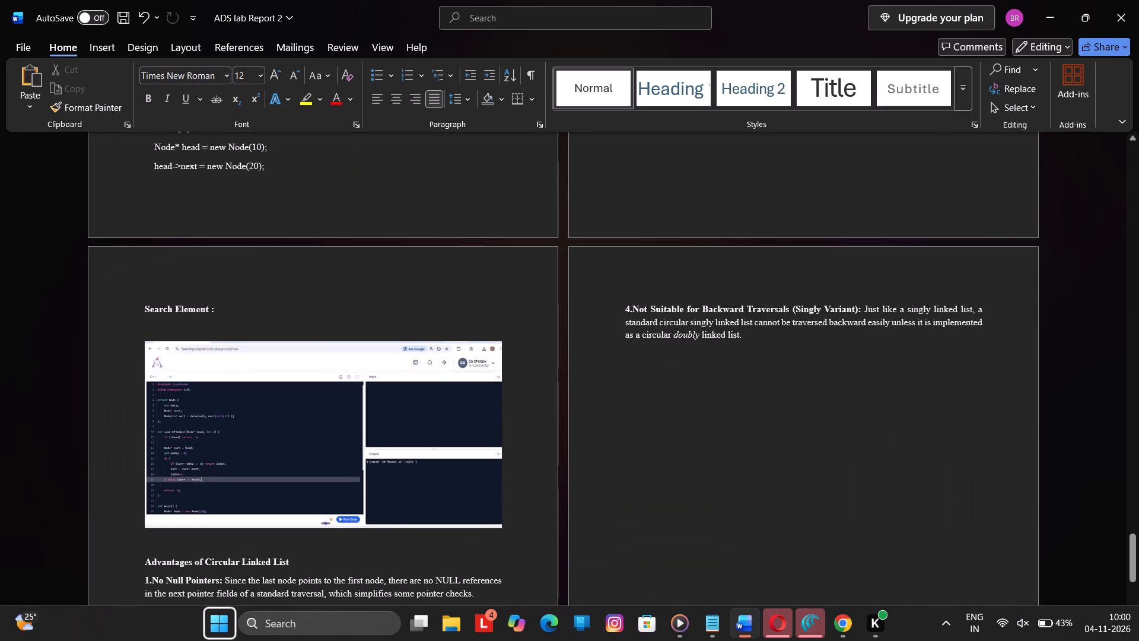
ctrl+scroll(532, 454, up, 1)
scroll(493, 446, right, 1)
ctrl+scroll(493, 446, up, 3)
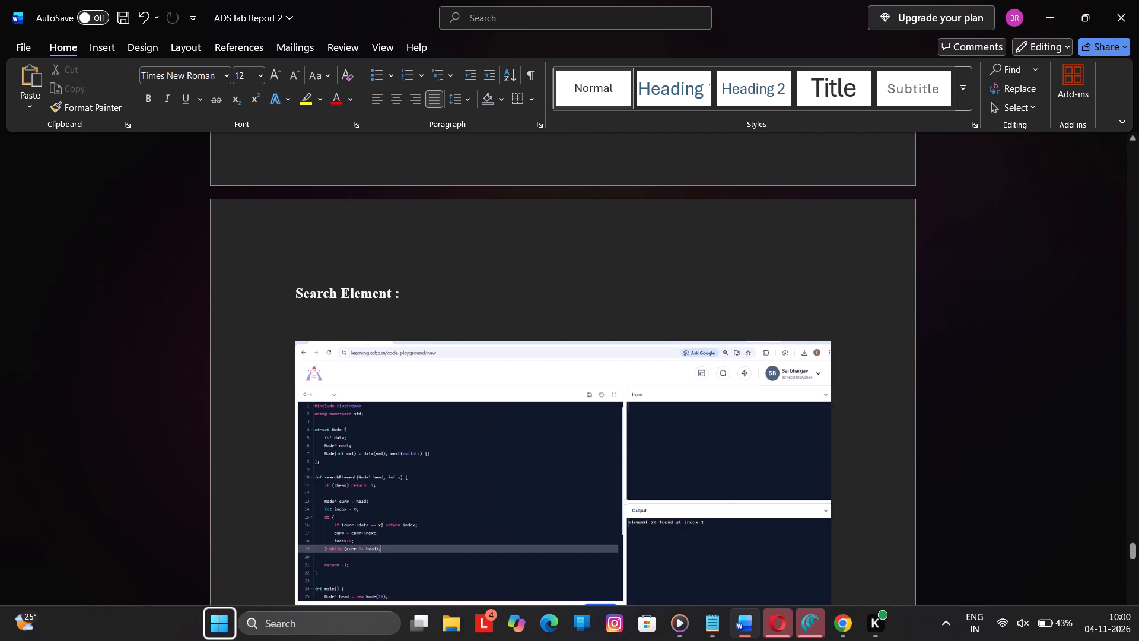
ctrl+scroll(493, 446, up, 2)
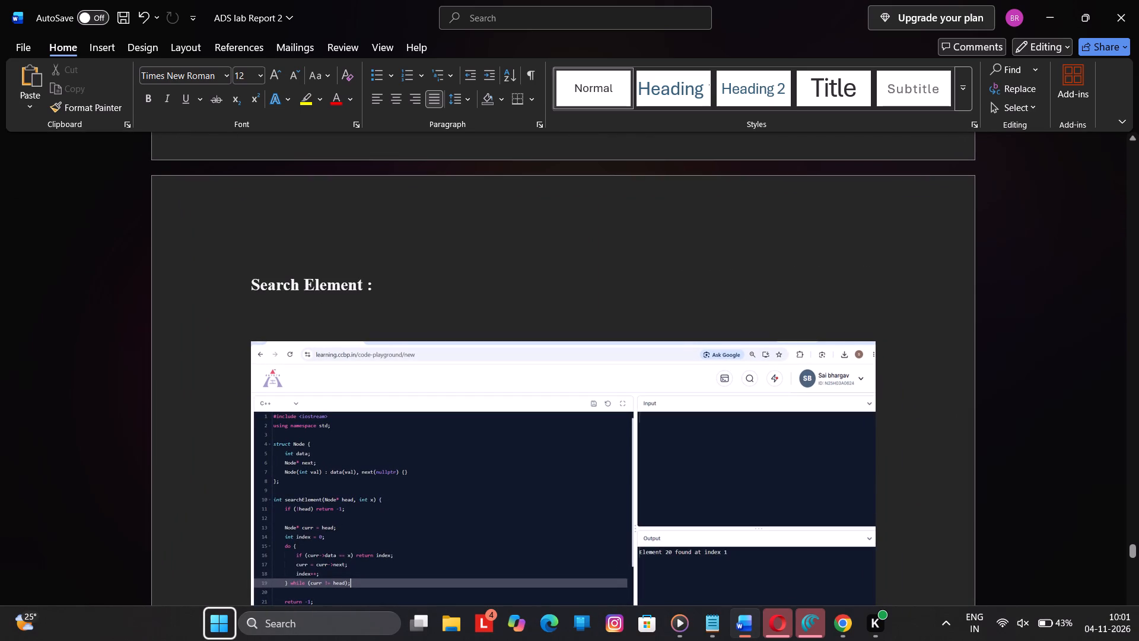
Crop the top of the Search Element screenshot to remove the browser address bar above the page header.
right_click(917, 421)
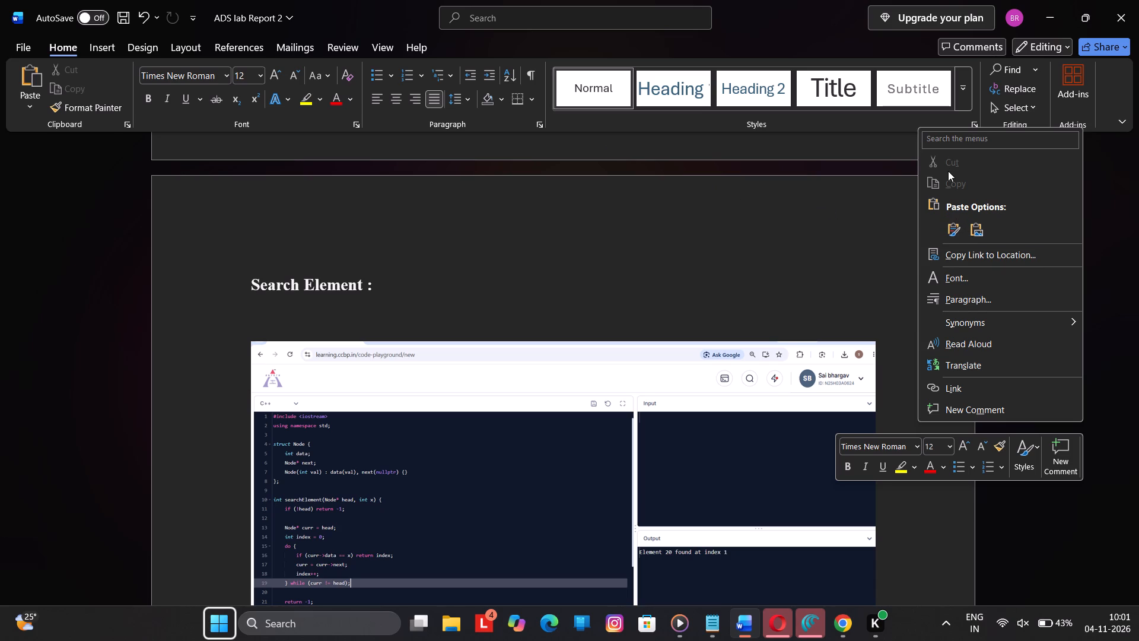
click(749, 310)
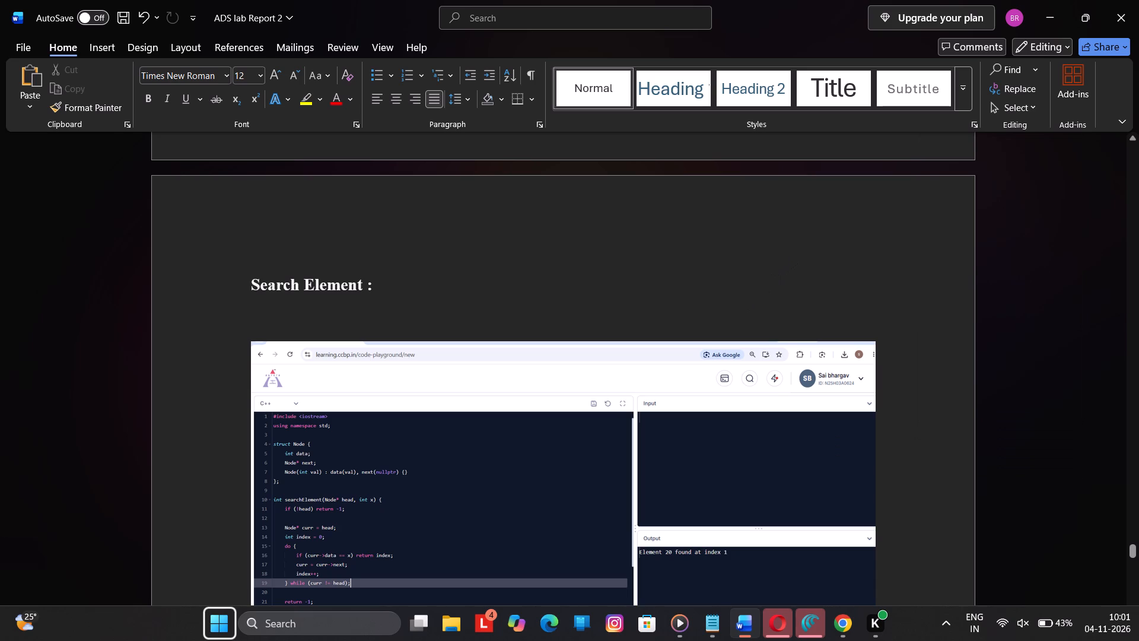
right_click(775, 450)
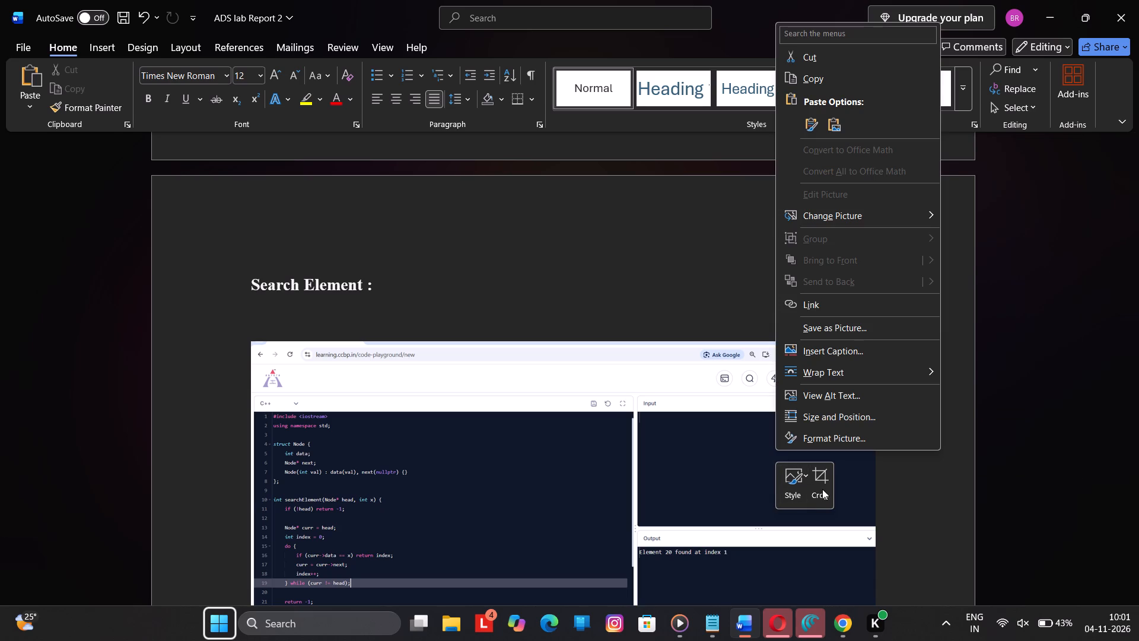
click(822, 489)
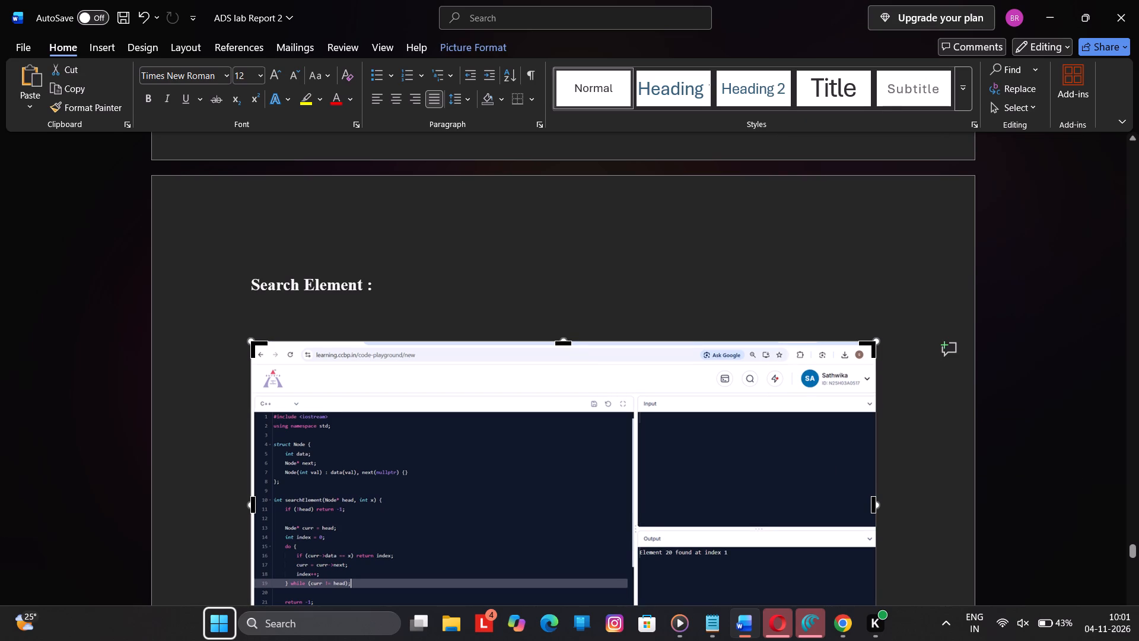
click(565, 346)
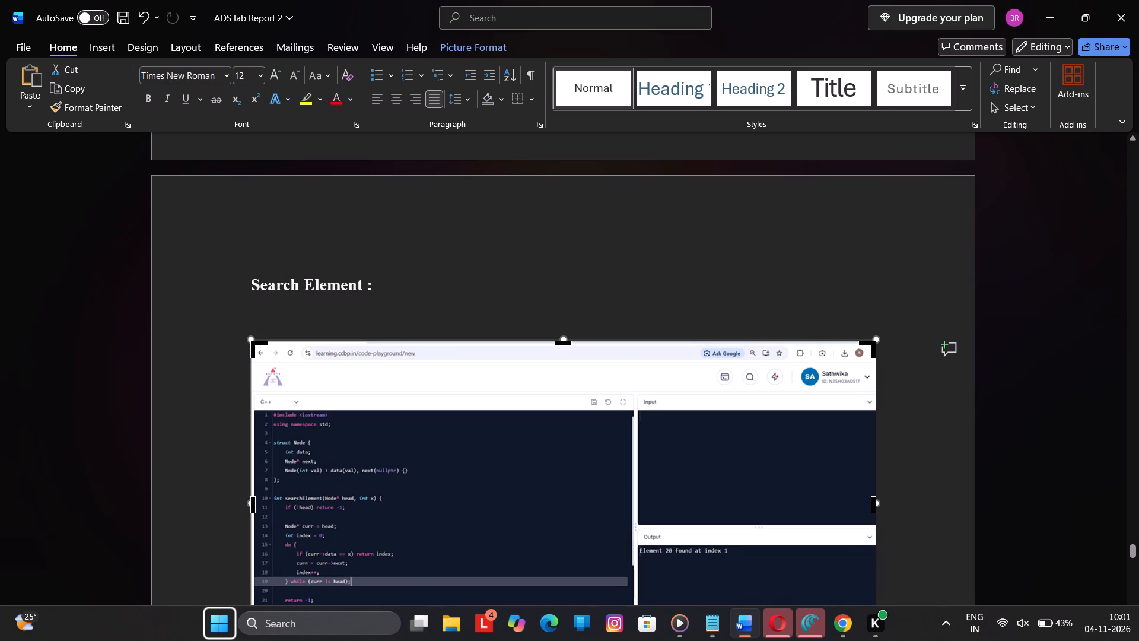
drag(561, 340, 562, 341)
drag(562, 341, 553, 328)
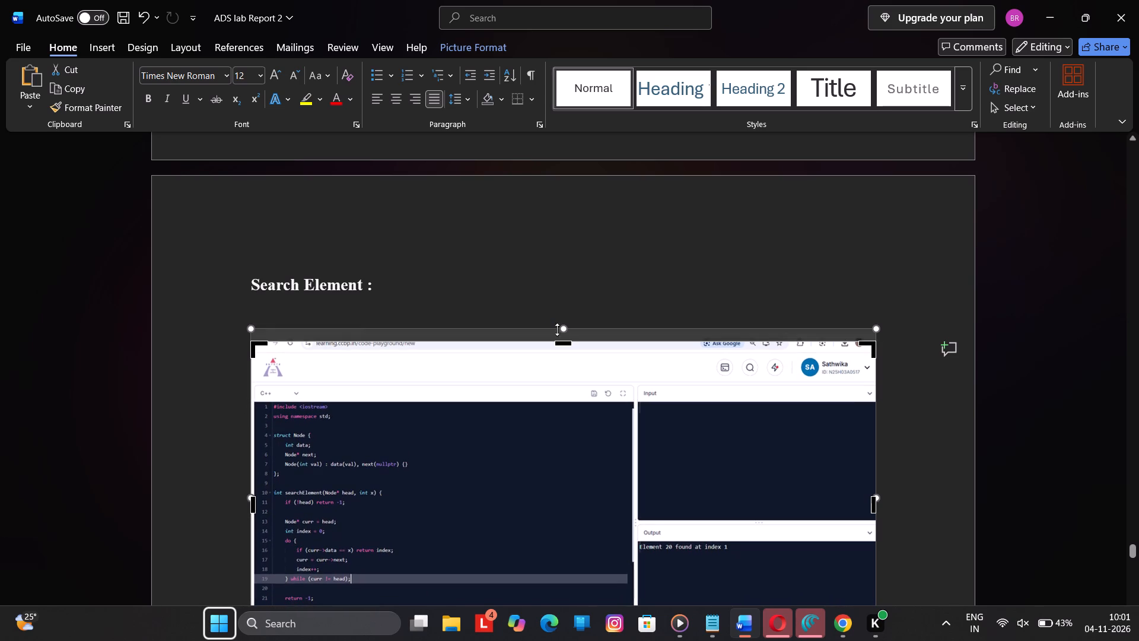
click(562, 344)
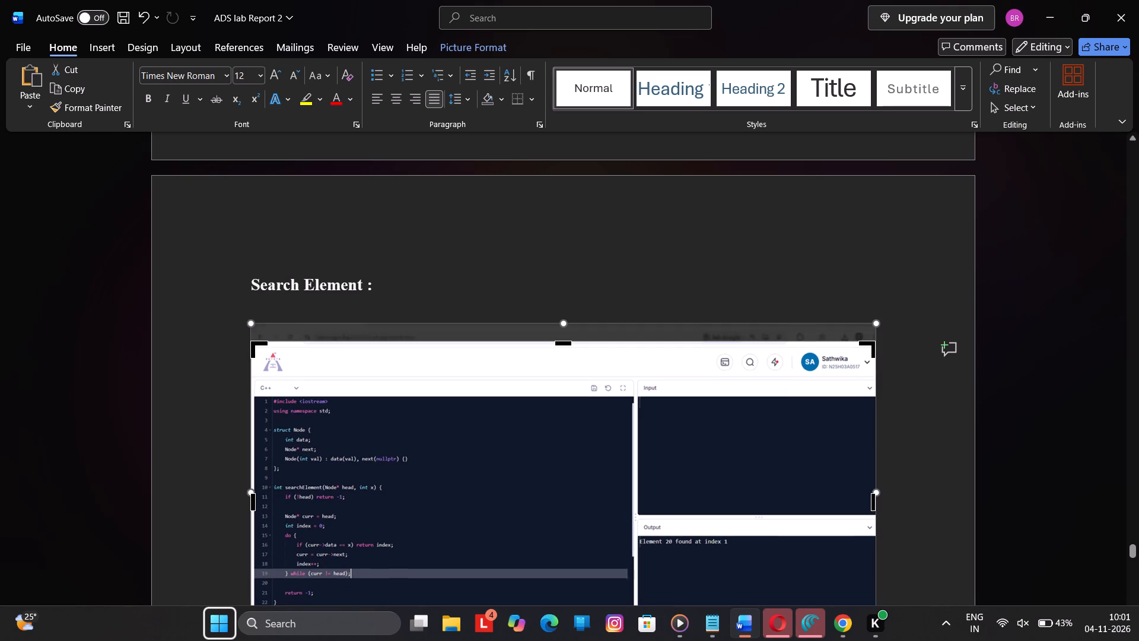
key(Return)
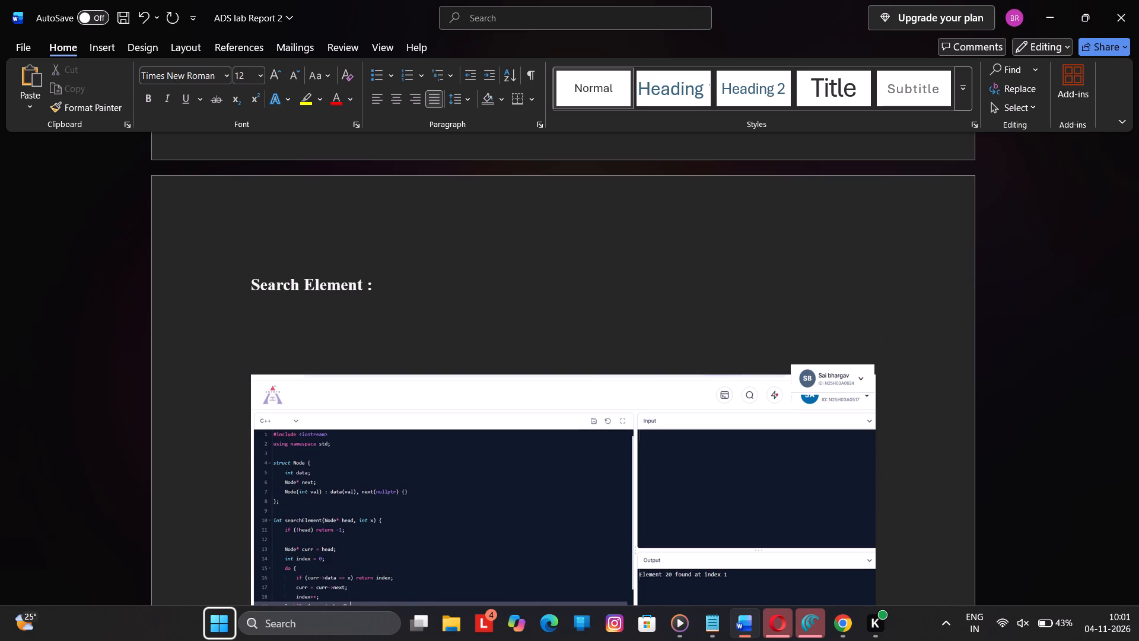
Move the Search Element badge picture down onto the cropped screenshot's header, covering the original account badge.
drag(836, 377, 836, 394)
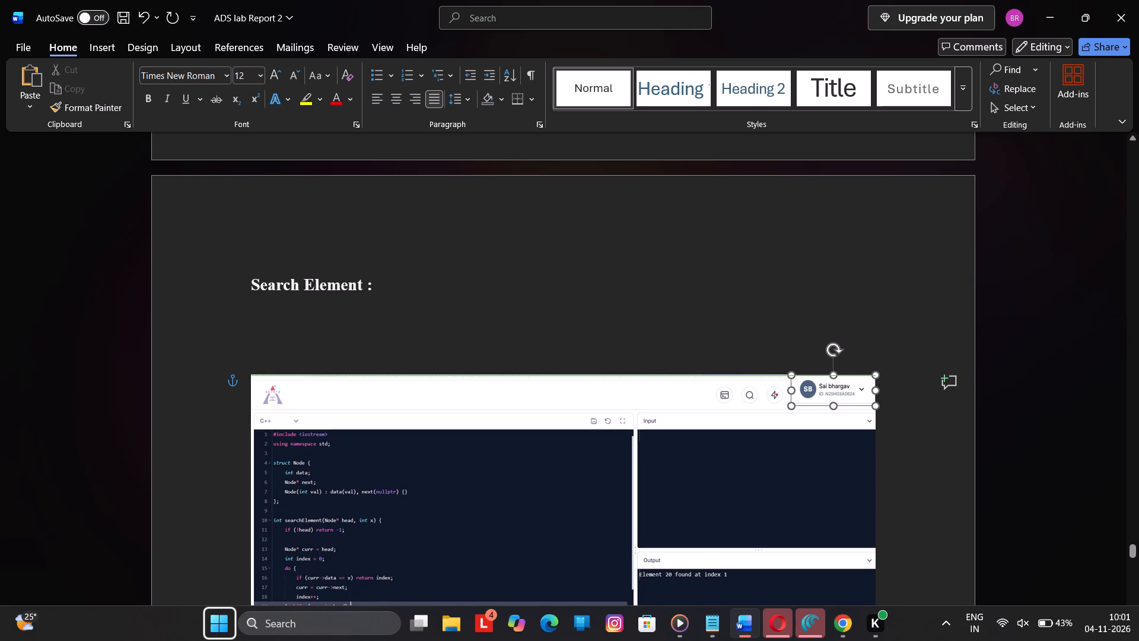
drag(836, 394, 836, 392)
click(846, 232)
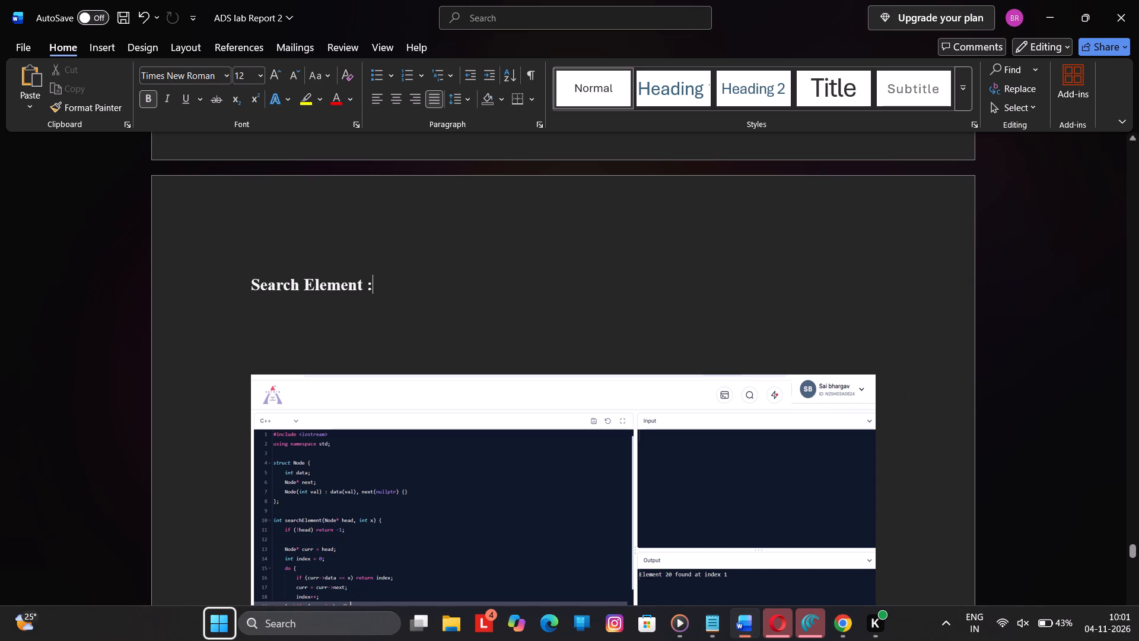
Stretch the Search Element badge picture's bottom edge toward the header's lower border and lower its top edge slightly.
click(819, 391)
drag(832, 406, 833, 411)
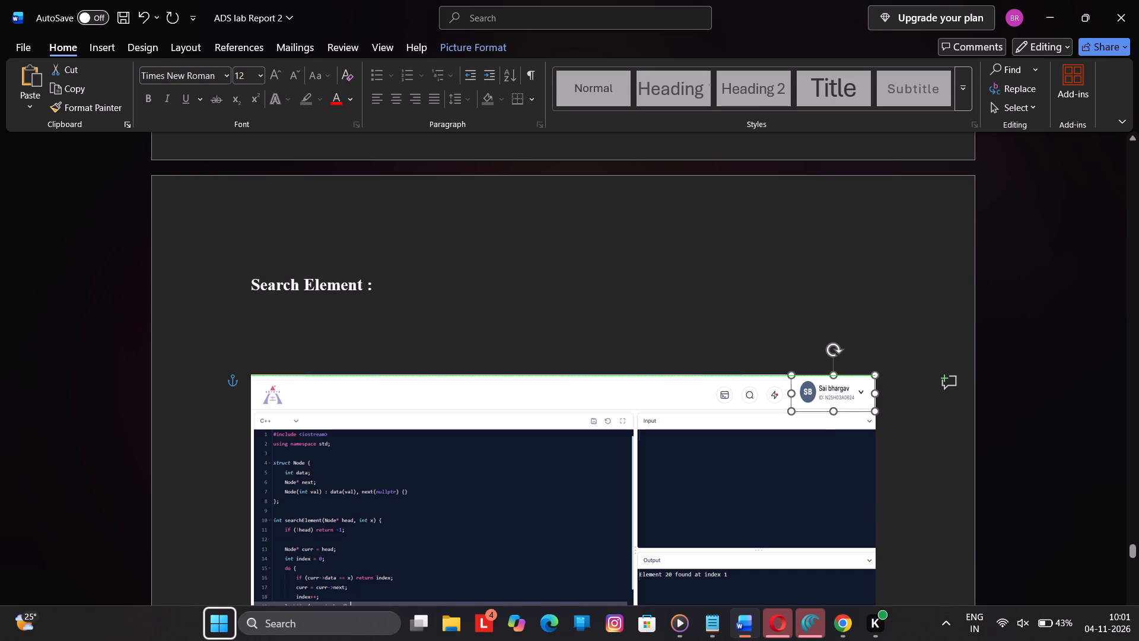
drag(833, 411, 833, 412)
click(949, 417)
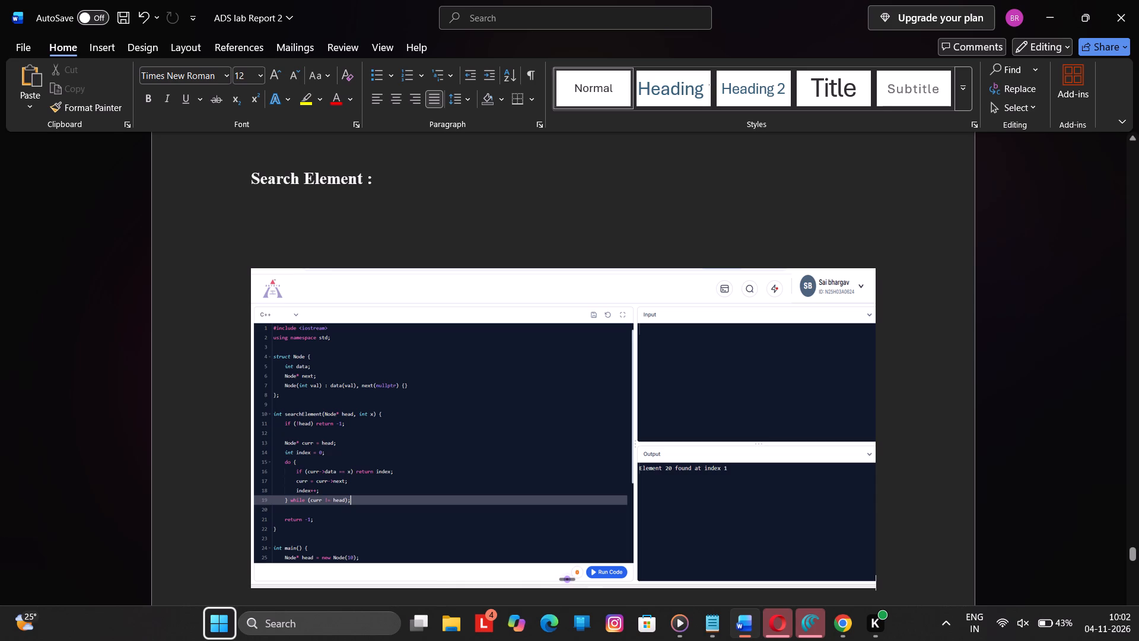
click(835, 281)
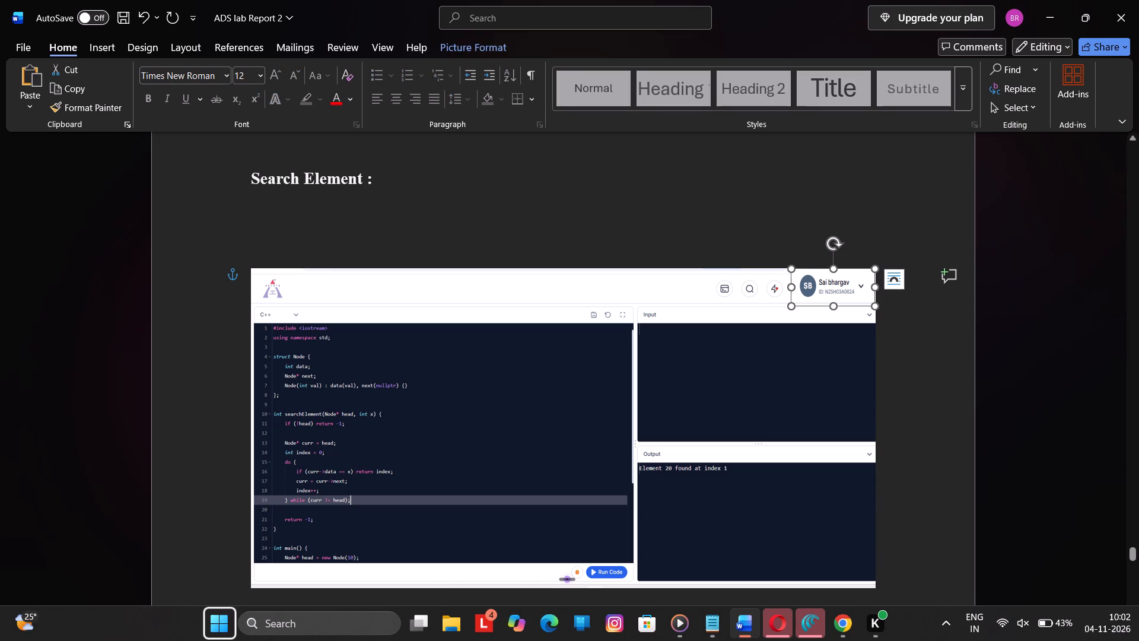
click(924, 325)
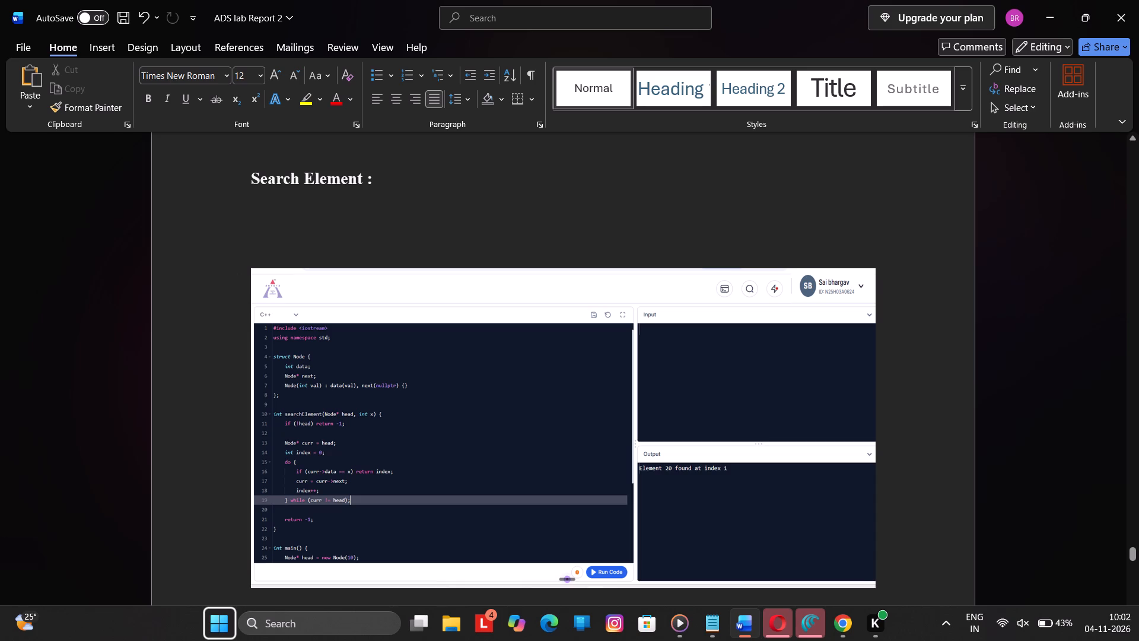
click(841, 289)
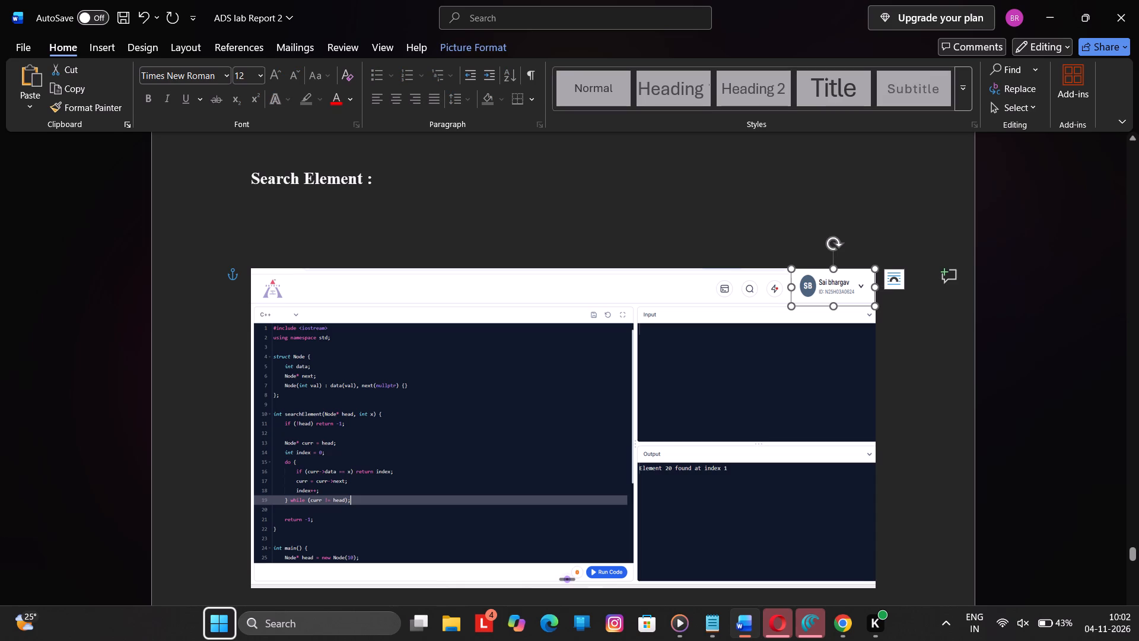
drag(833, 268, 833, 275)
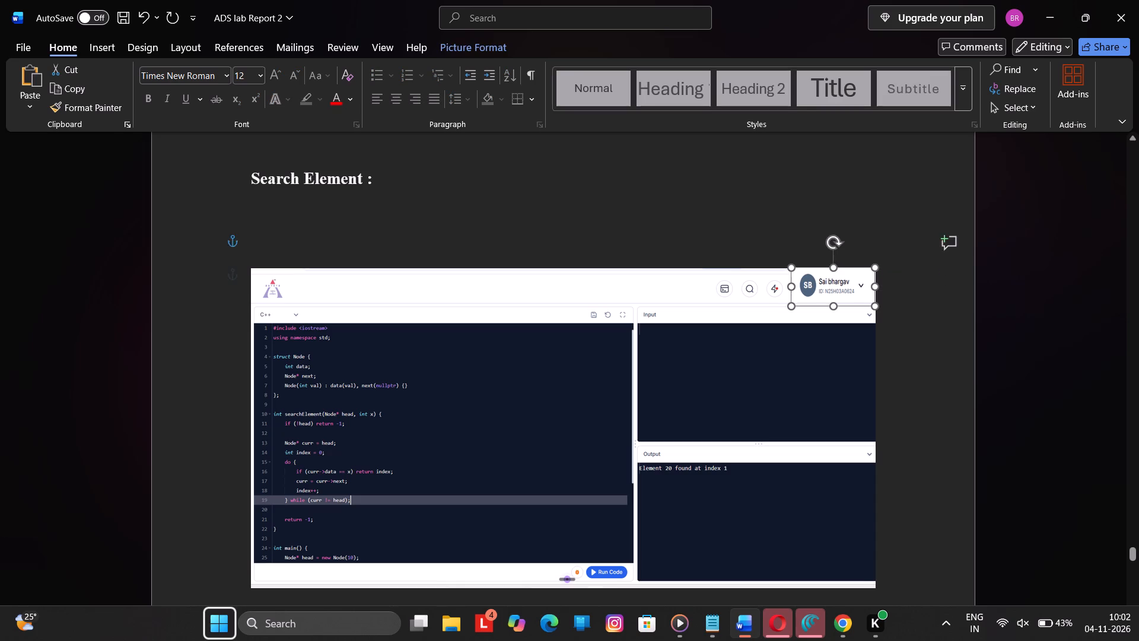
drag(833, 275, 833, 273)
click(916, 235)
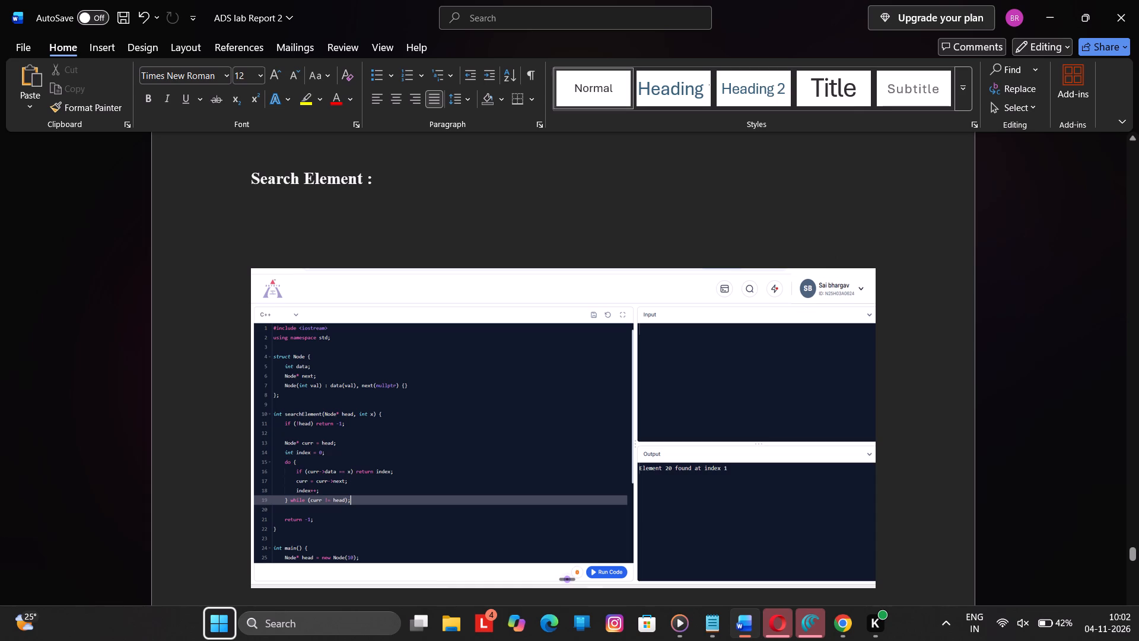
Review the report from the Search Element page back to the cover page, examining the output screenshots and their badge overlays.
scroll(925, 326, up, 2)
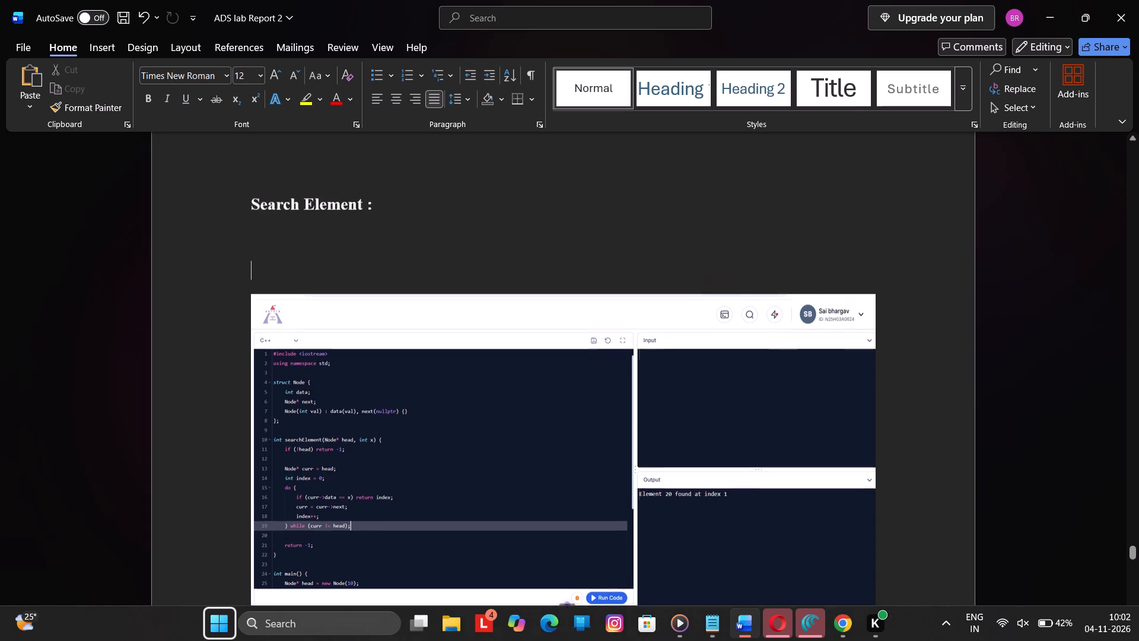
scroll(925, 326, up, 4)
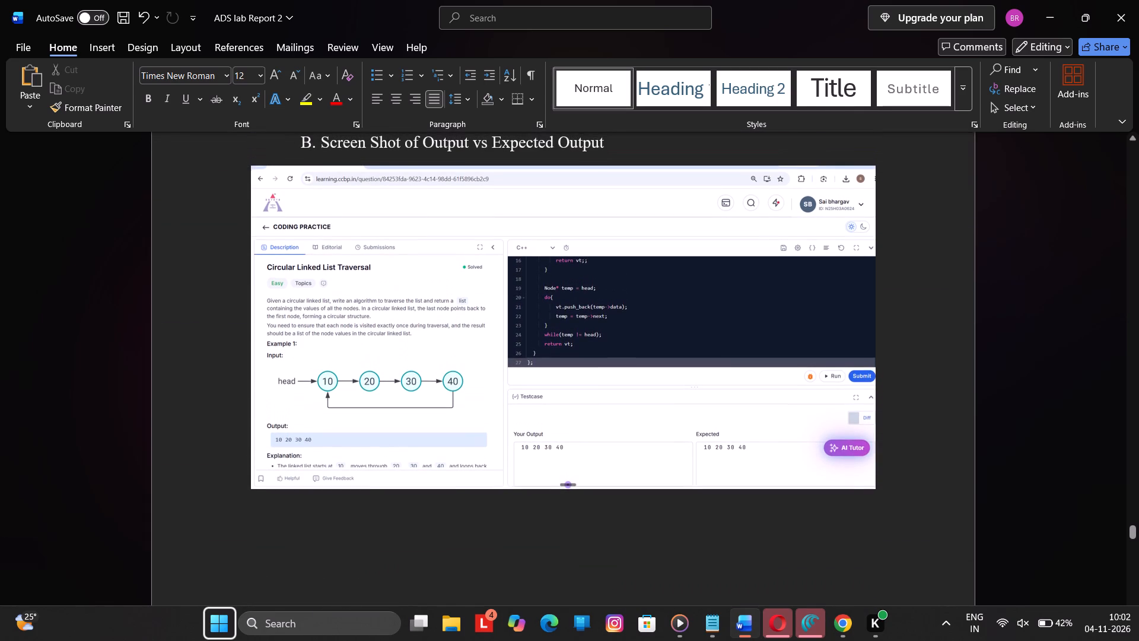
scroll(925, 326, up, 2)
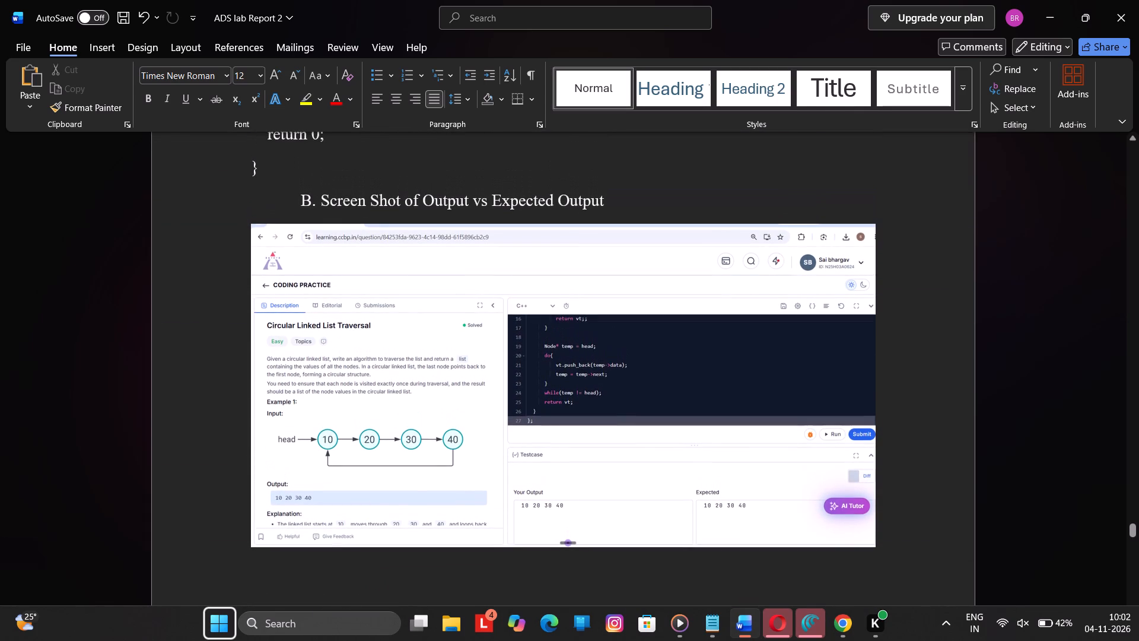
scroll(925, 326, up, 1)
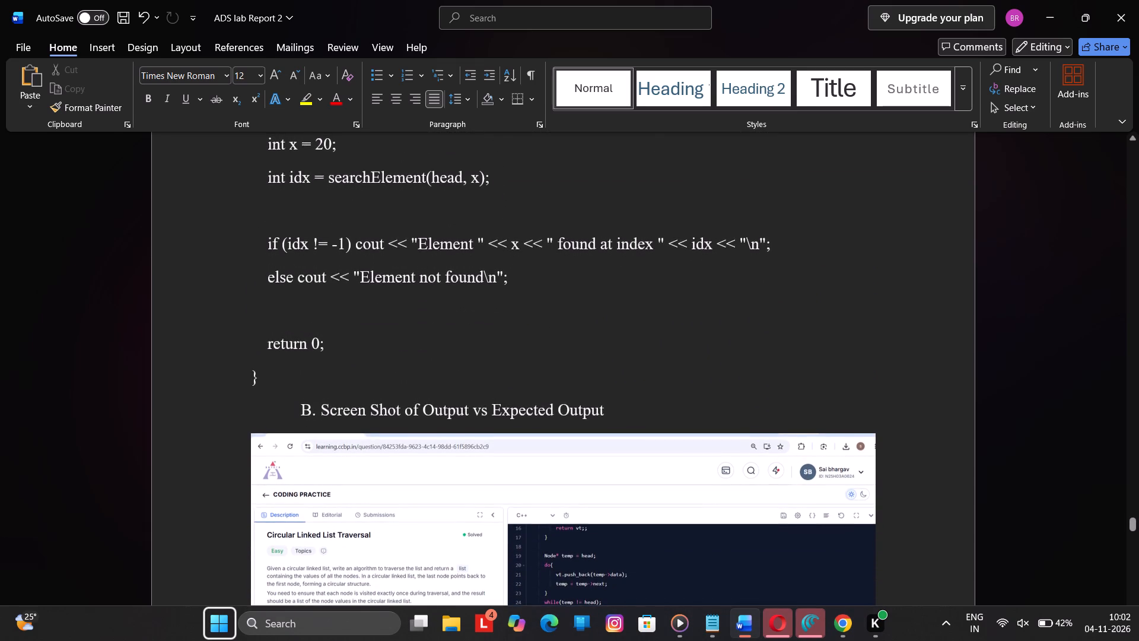
scroll(925, 326, up, 5)
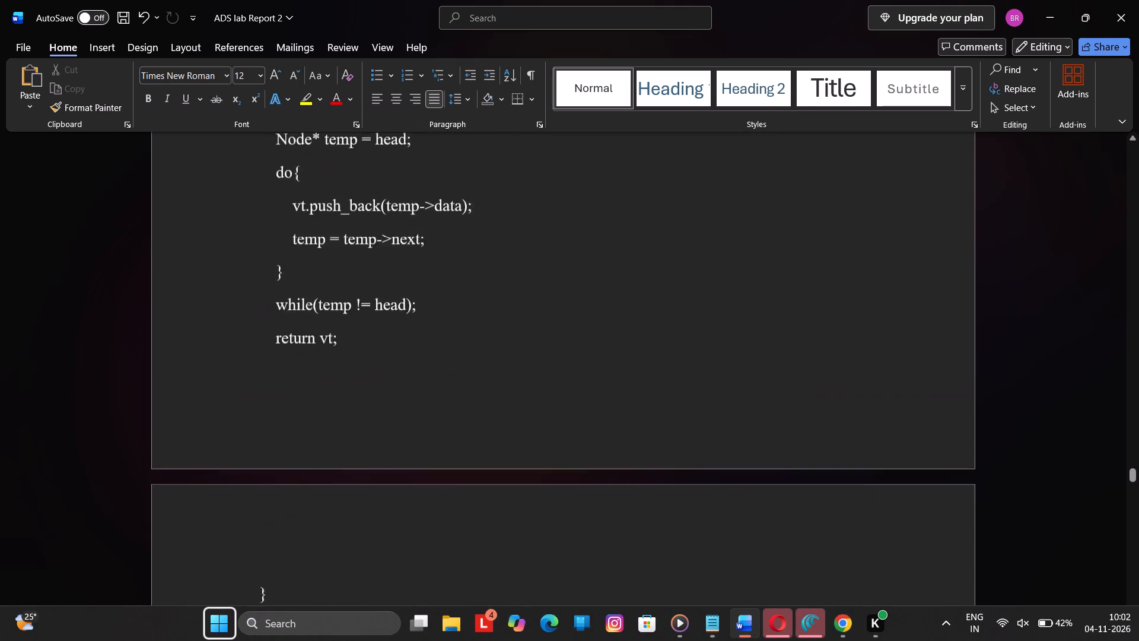
scroll(925, 326, up, 18)
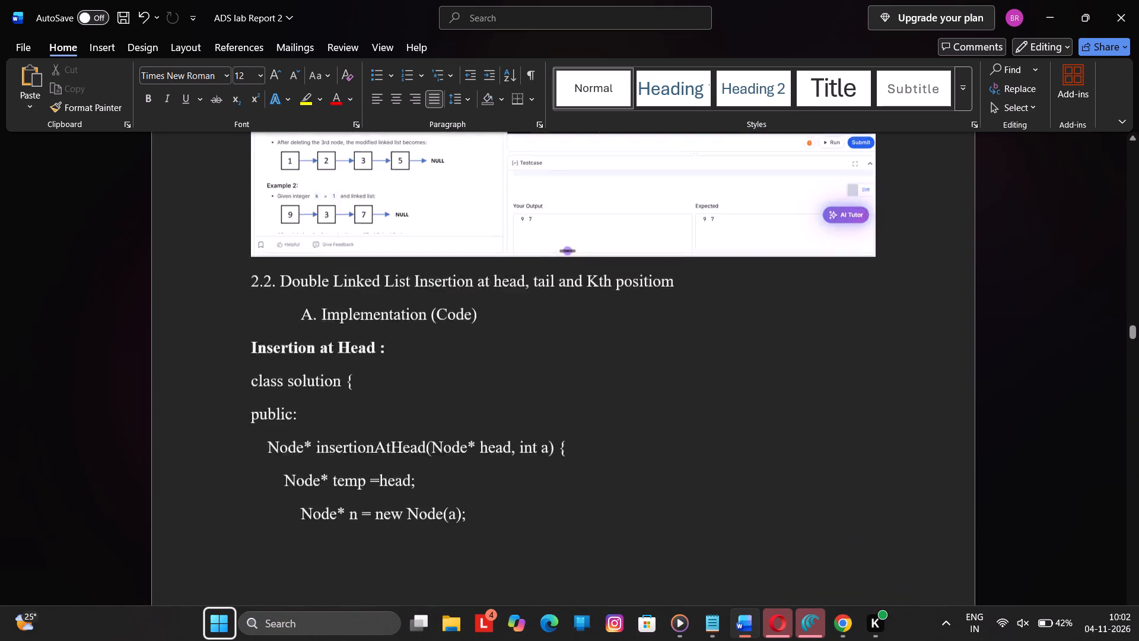
scroll(925, 326, up, 2)
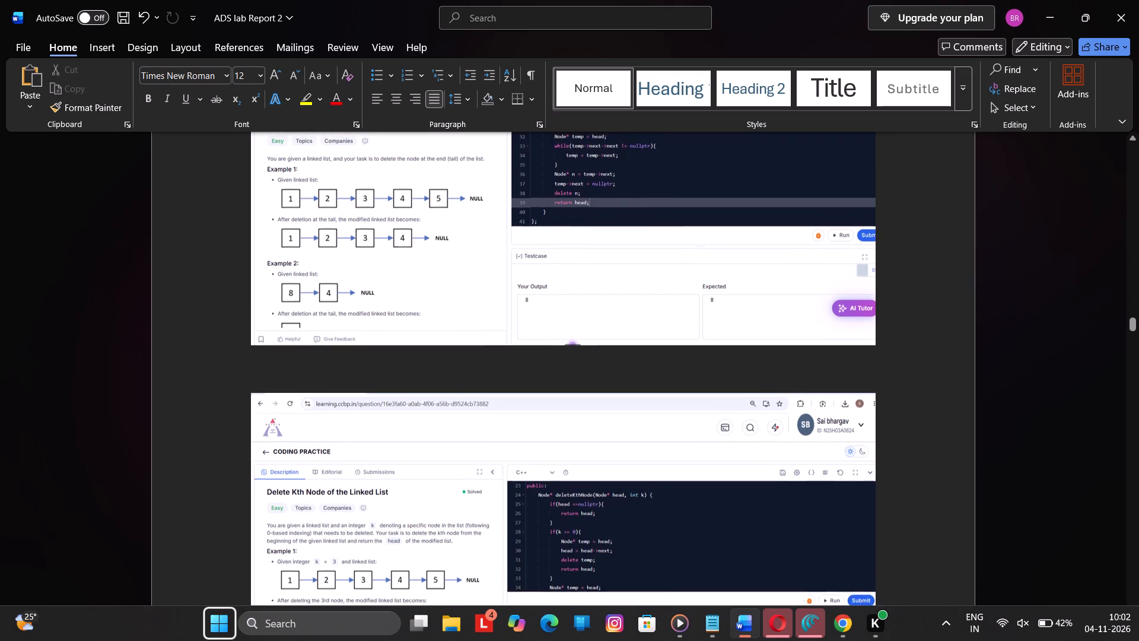
scroll(925, 326, up, 2)
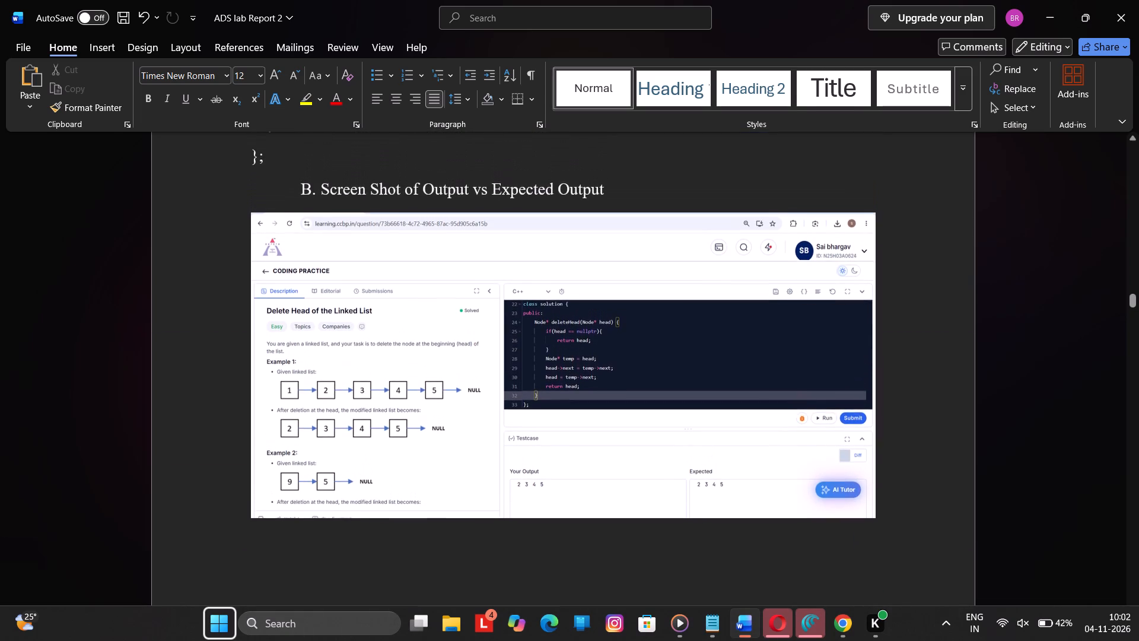
scroll(925, 326, up, 2)
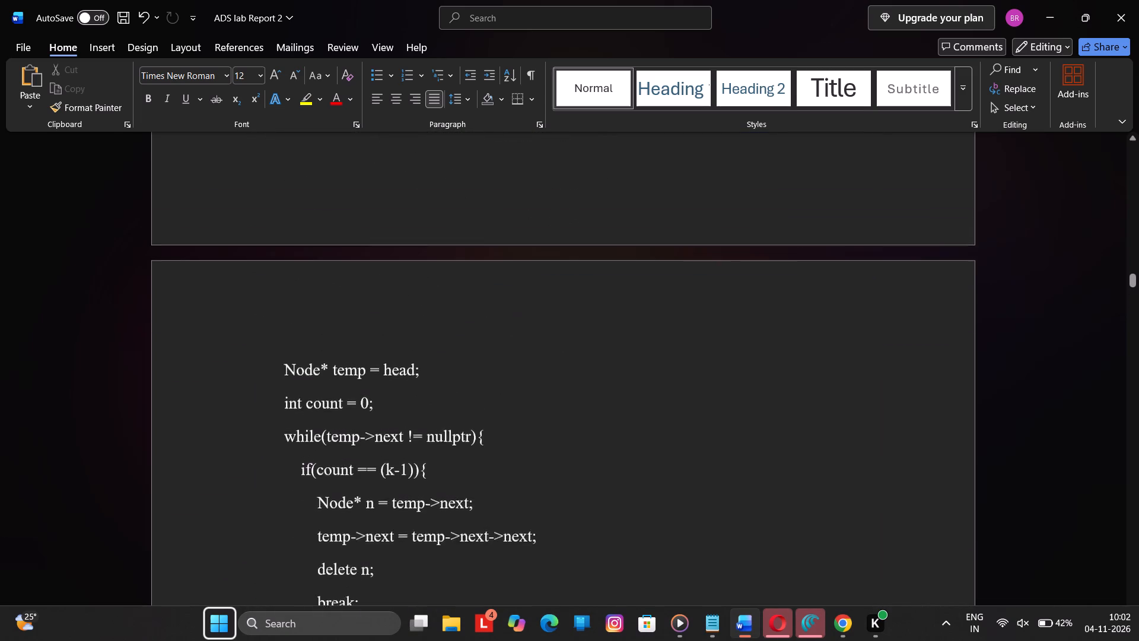
scroll(925, 326, up, 4)
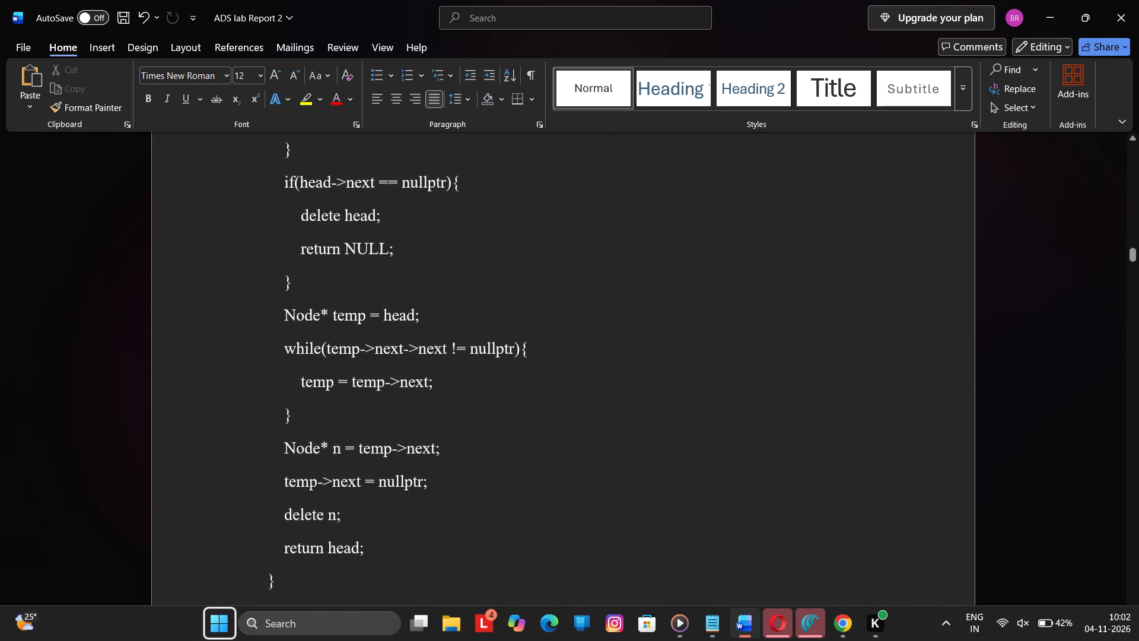
scroll(925, 326, up, 7)
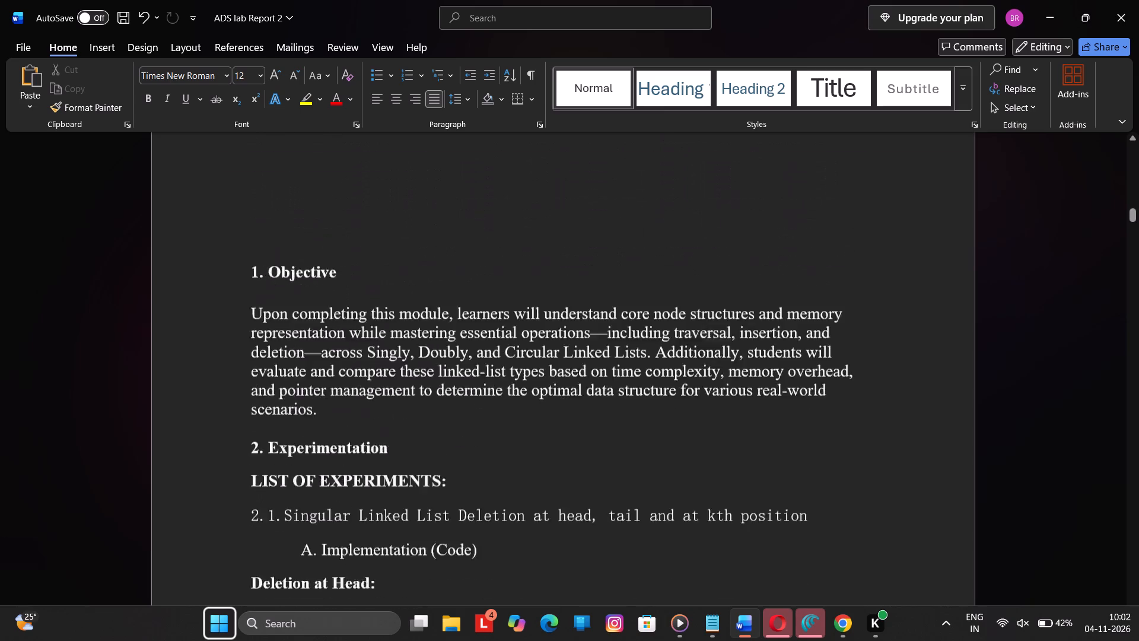
scroll(925, 326, up, 3)
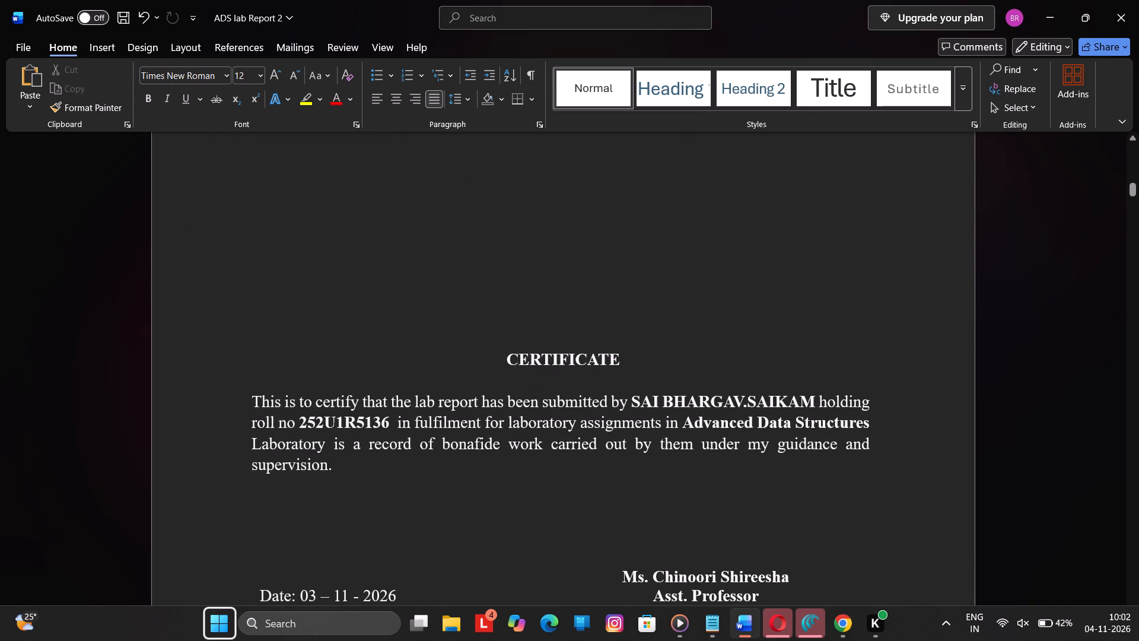
scroll(925, 326, up, 3)
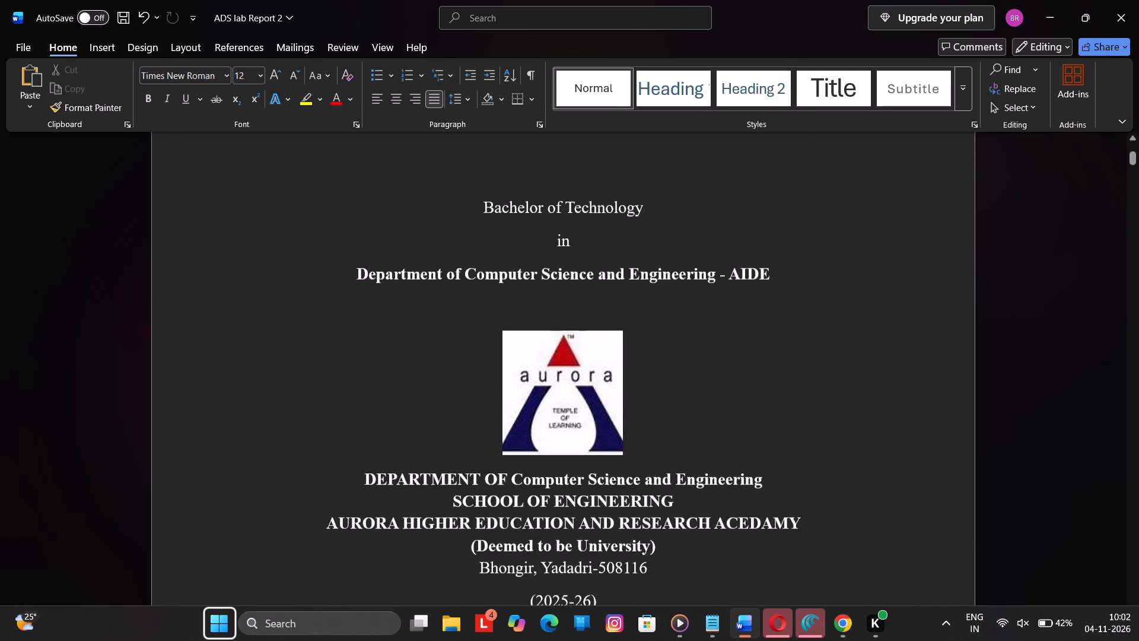
scroll(925, 326, up, 1)
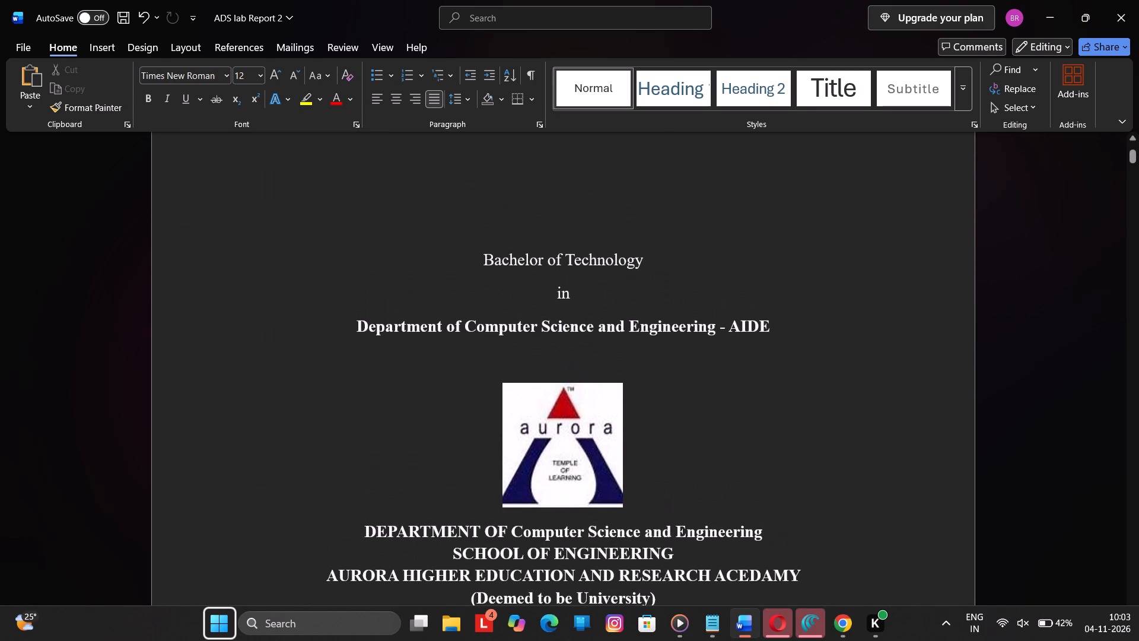
Check the report's pages in print preview, examining the Delete Head, Tail and Kth Node output screenshots up close.
key(ctrl+p)
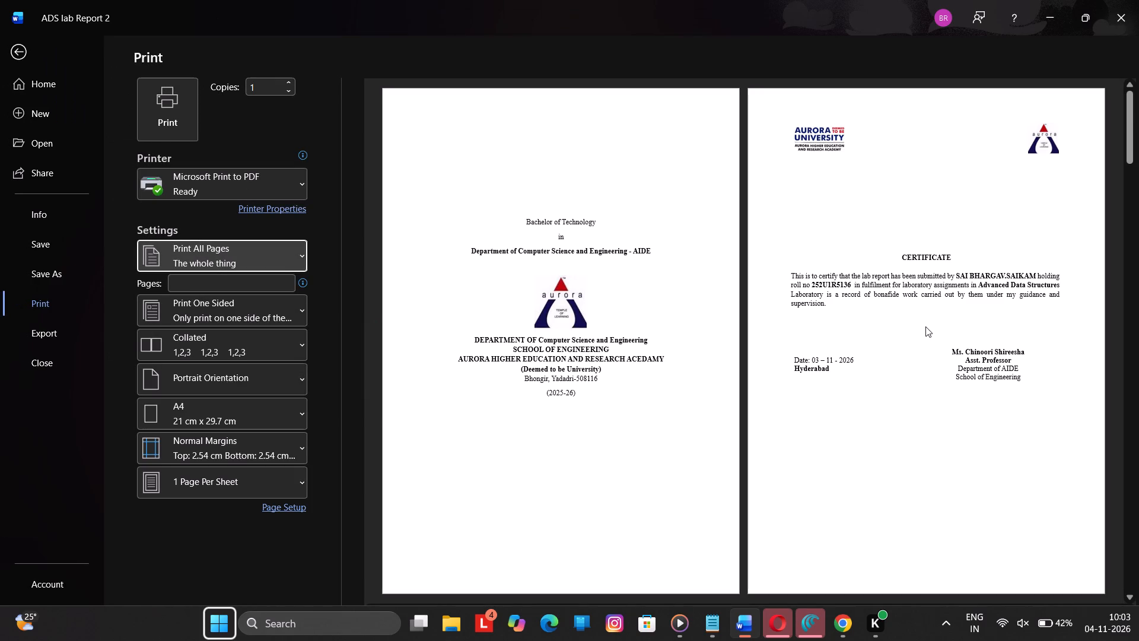
scroll(768, 318, down, 2)
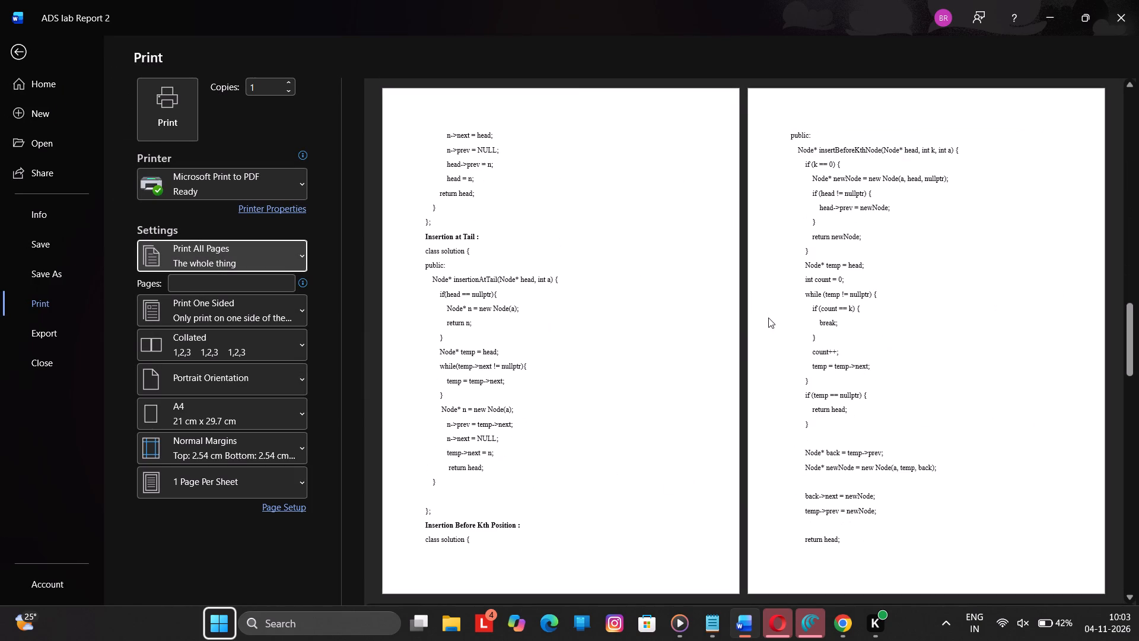
scroll(768, 318, up, 1)
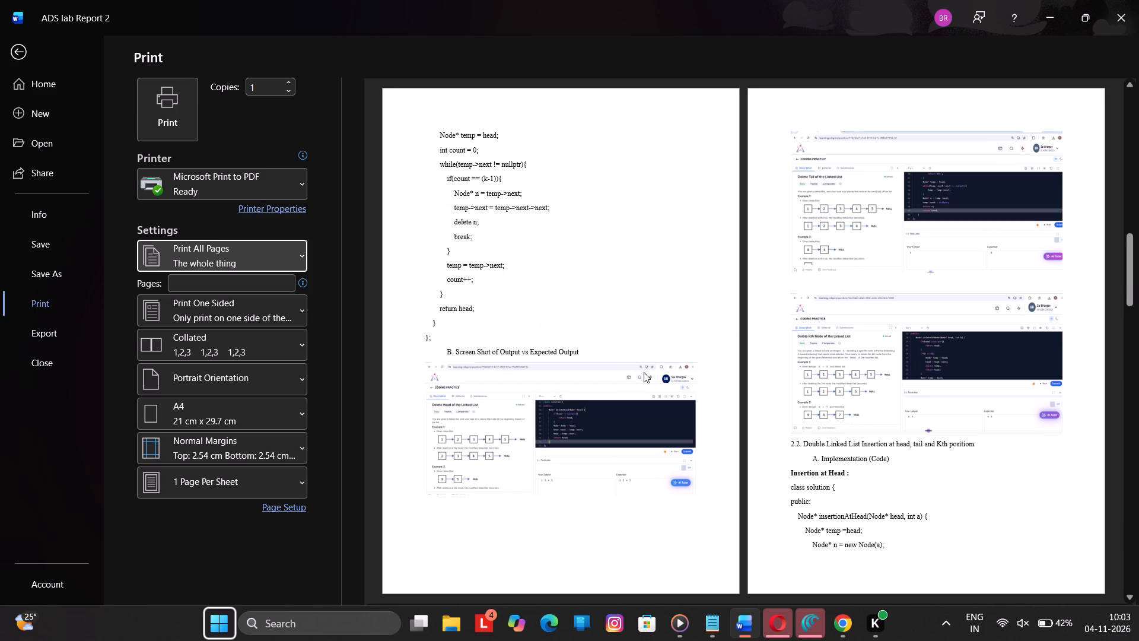
ctrl+scroll(644, 372, up, 6)
scroll(718, 365, down, 1)
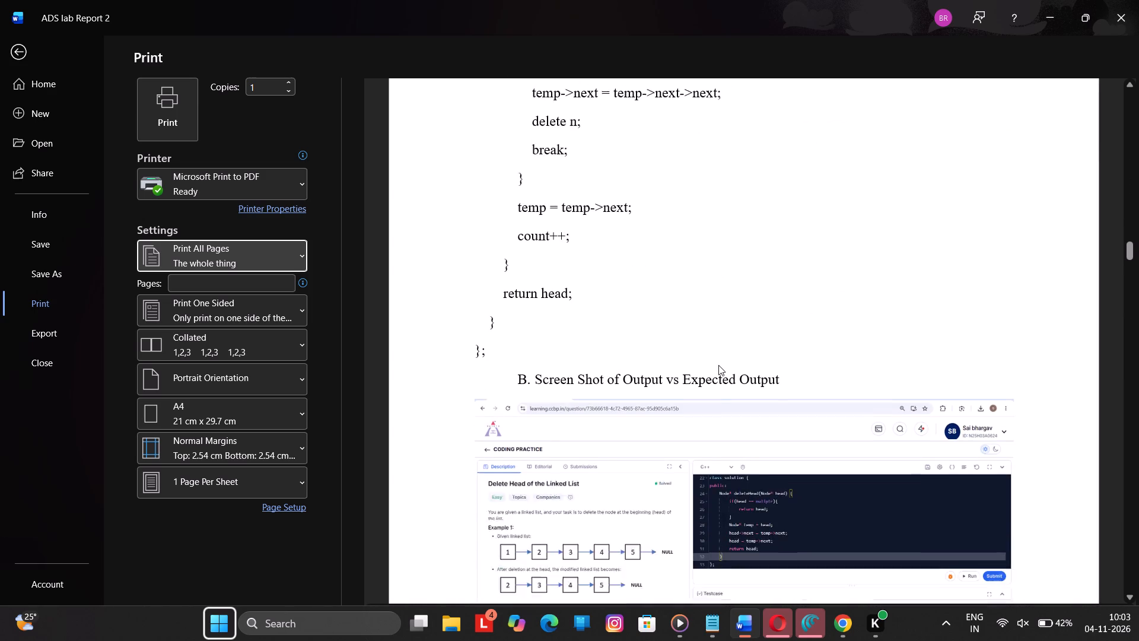
scroll(718, 365, down, 3)
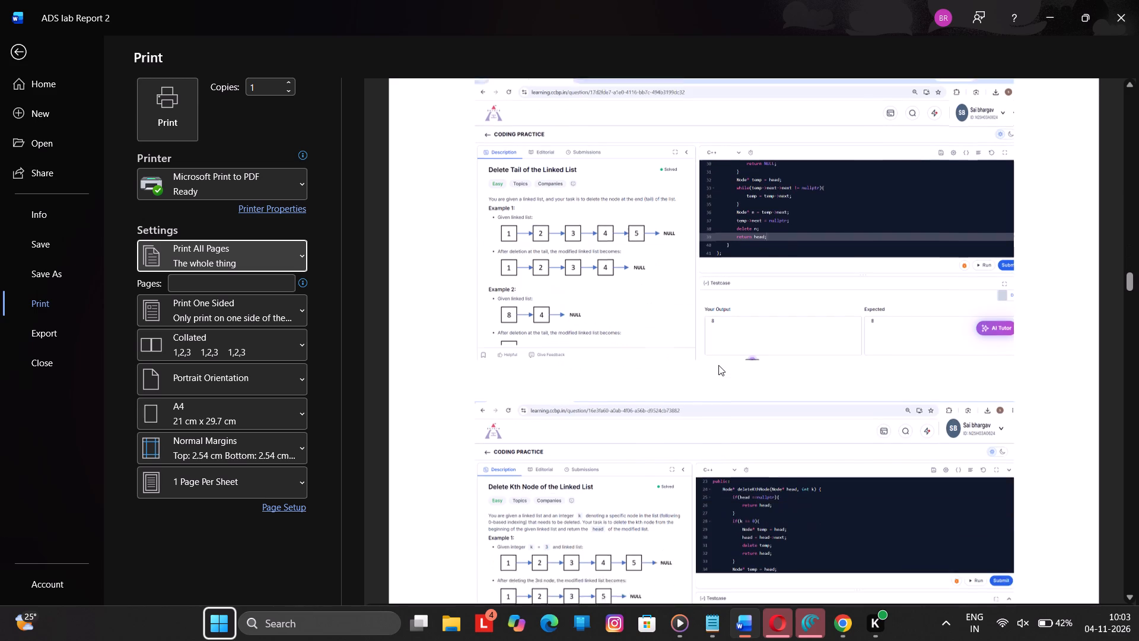
scroll(718, 365, down, 1)
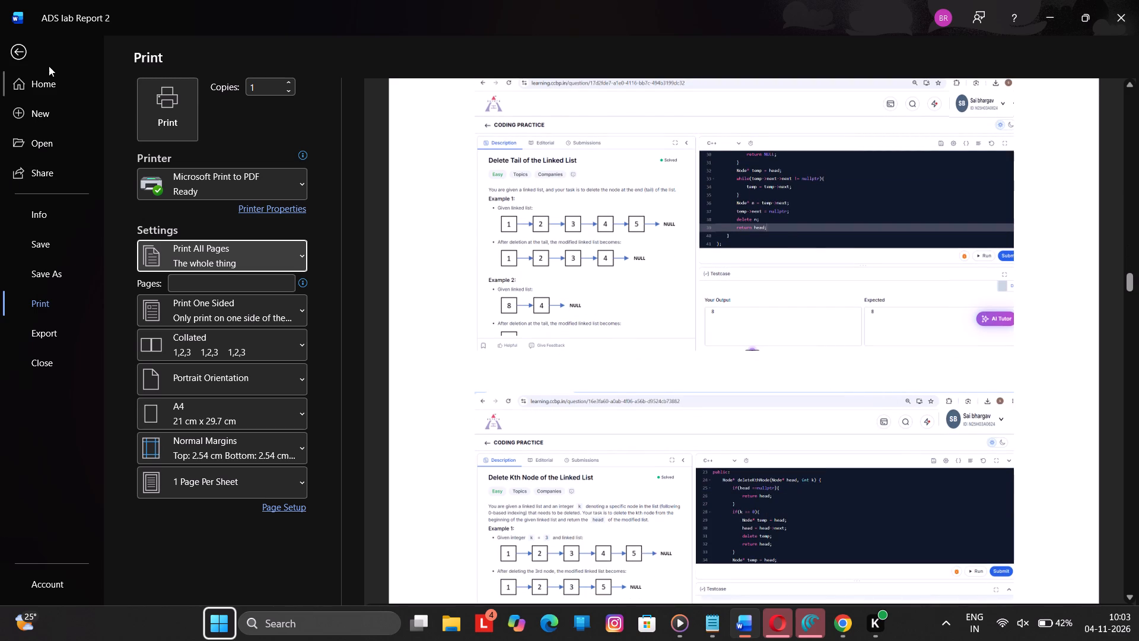
click(18, 50)
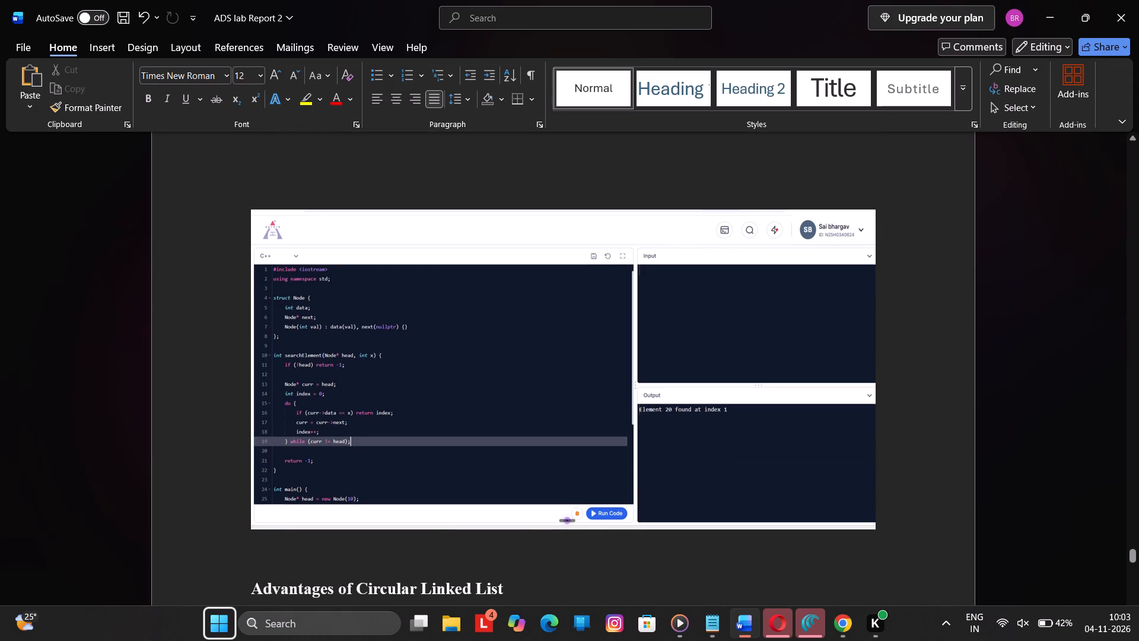
Review the output screenshots from Search Element back to Insert Before Kth Node, examining how that page's badge picture sits on its header.
scroll(802, 221, up, 3)
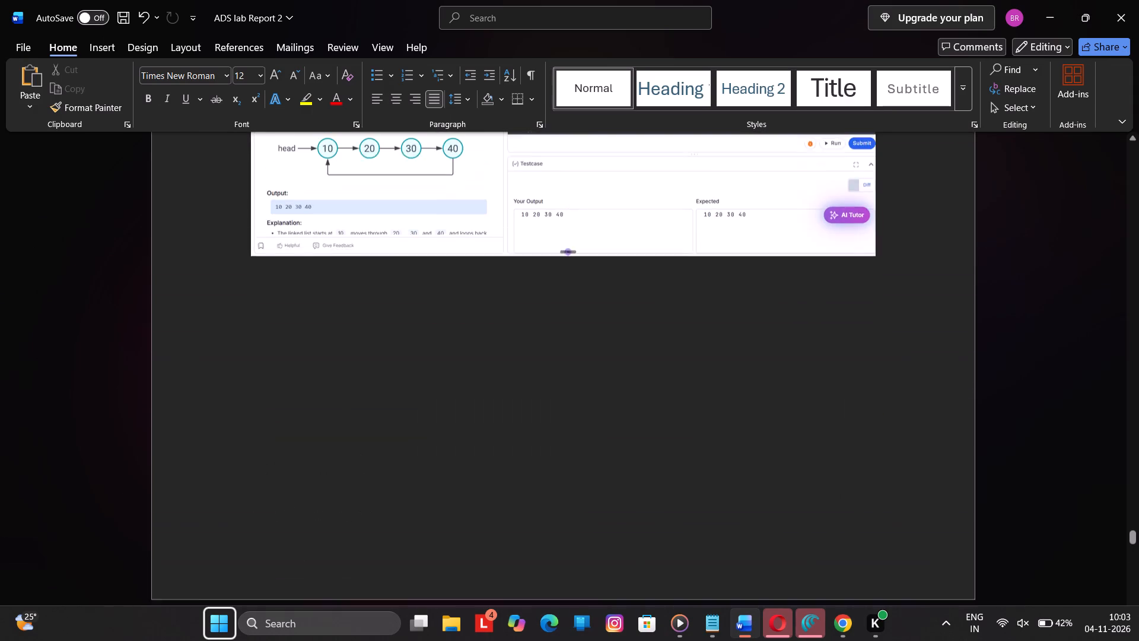
scroll(802, 221, up, 2)
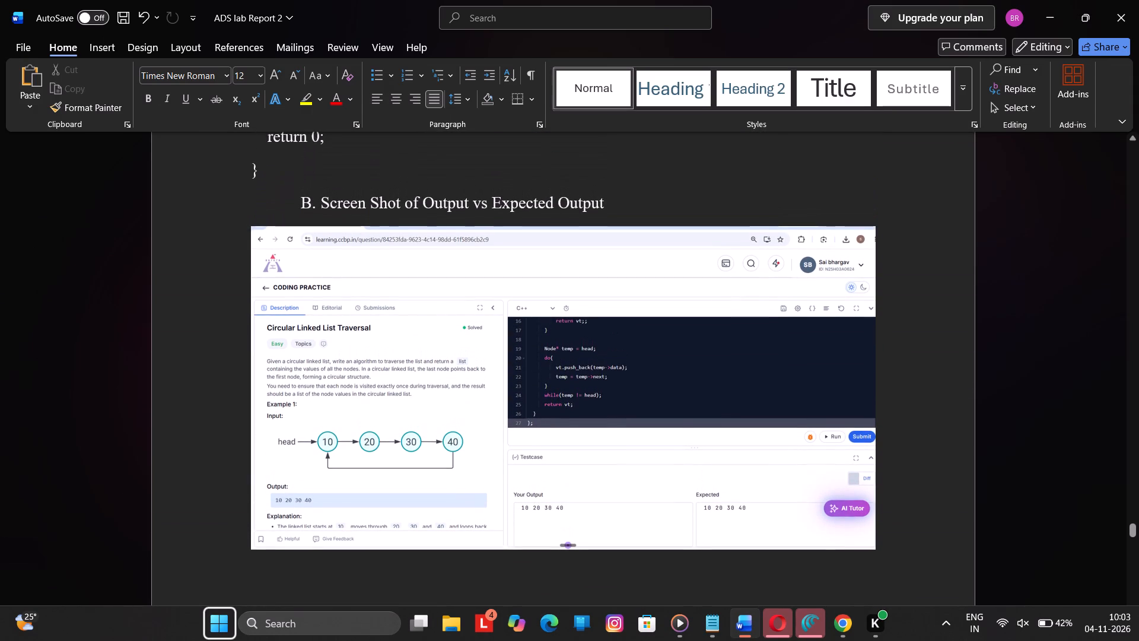
scroll(808, 234, up, 3)
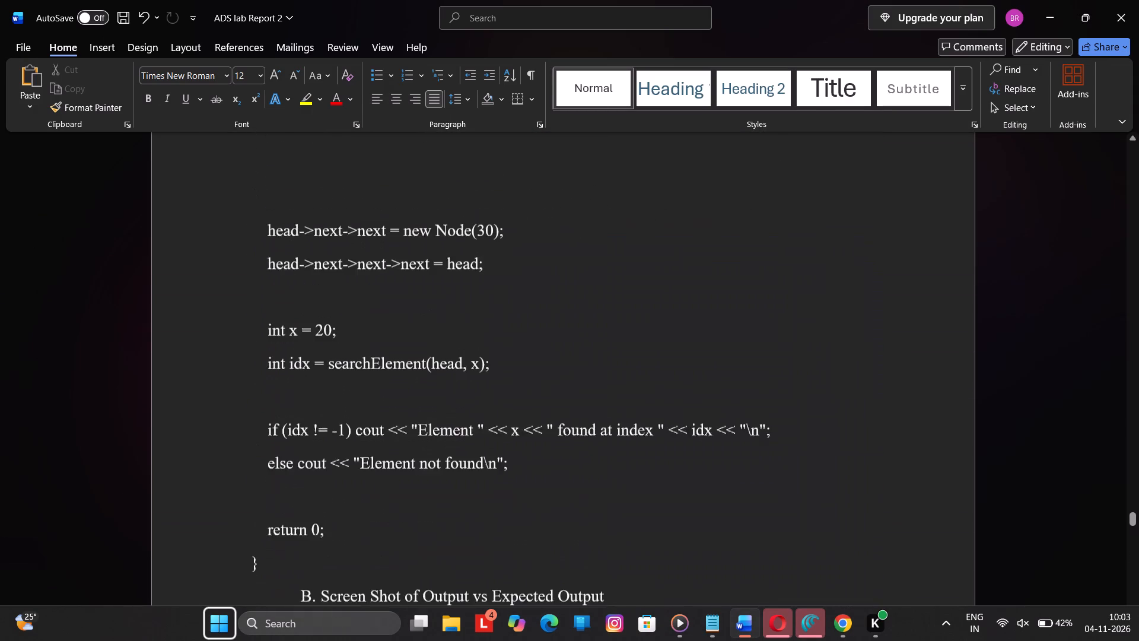
scroll(808, 234, up, 6)
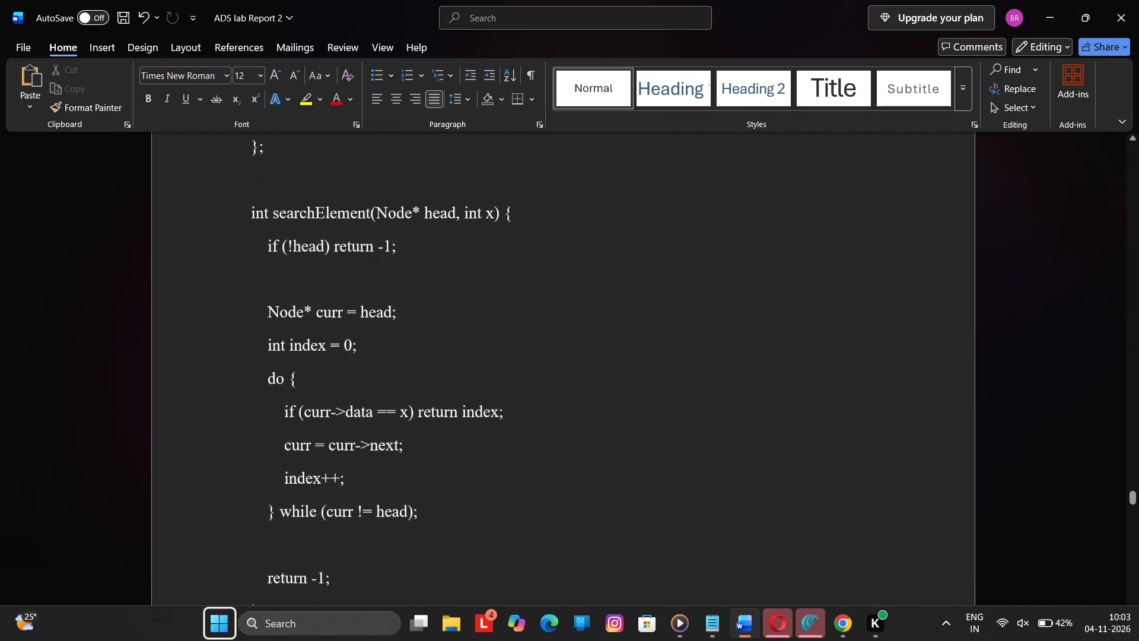
scroll(808, 234, up, 5)
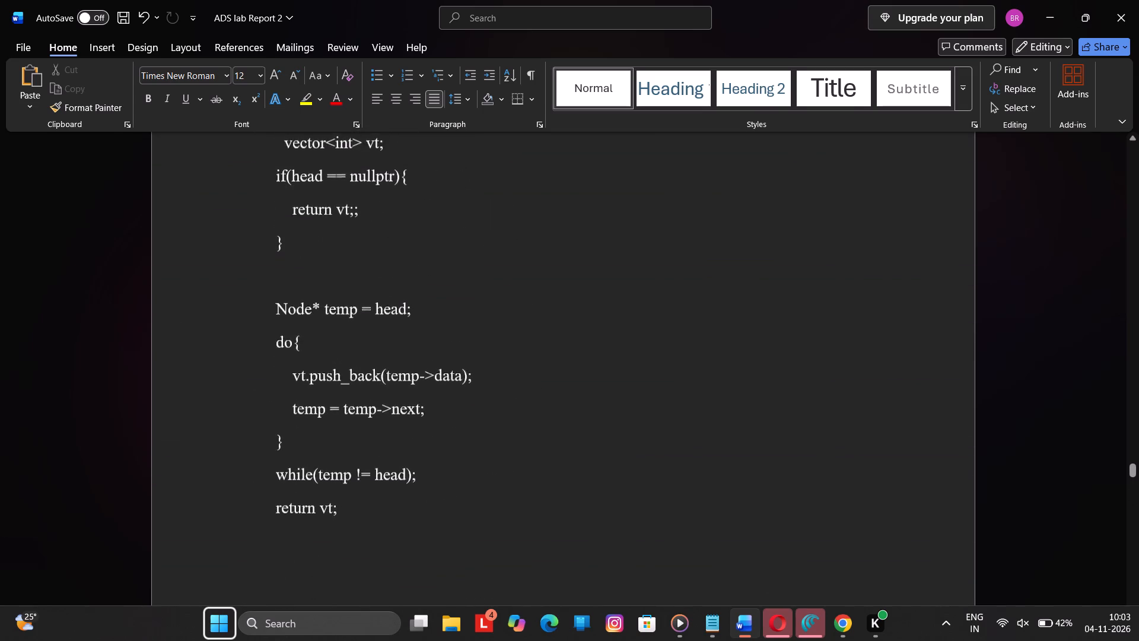
scroll(808, 234, up, 4)
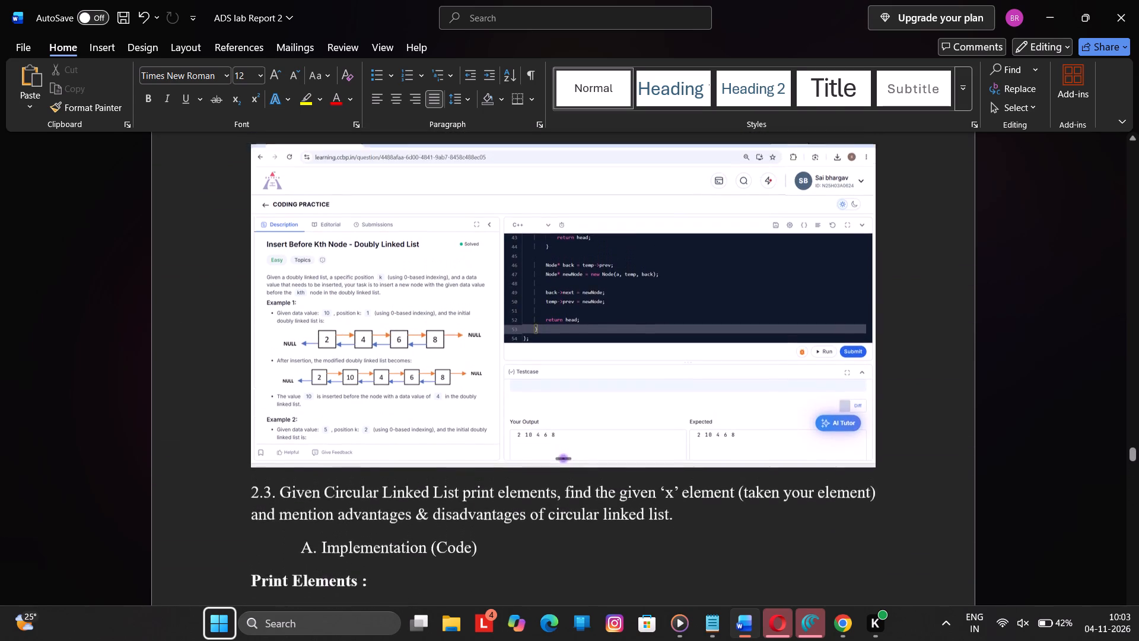
scroll(808, 234, up, 1)
click(822, 363)
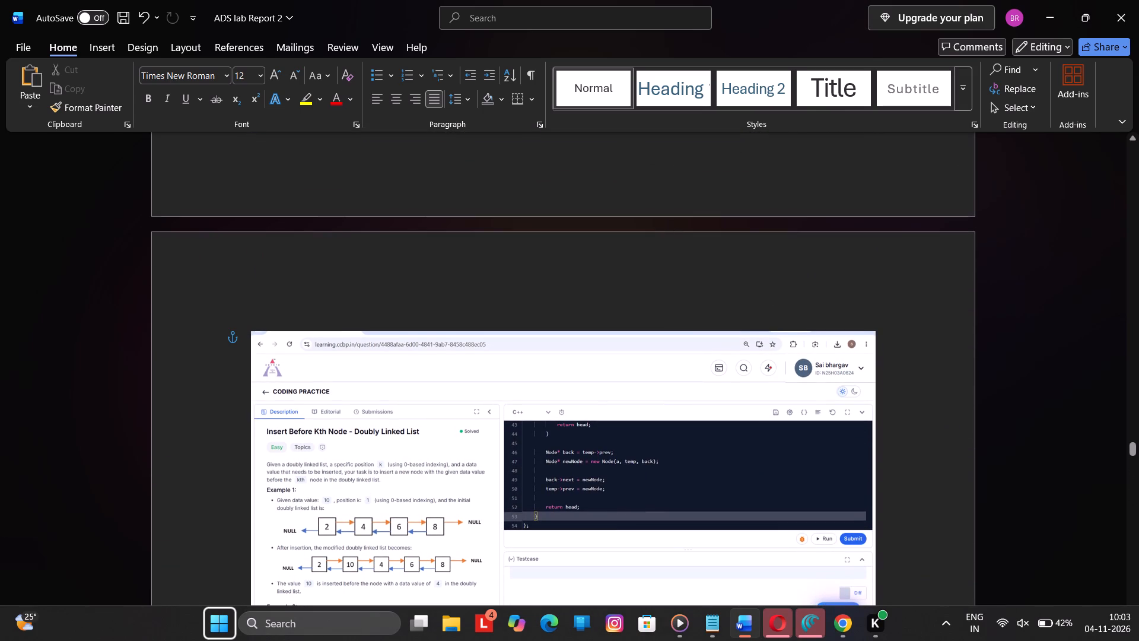
click(832, 357)
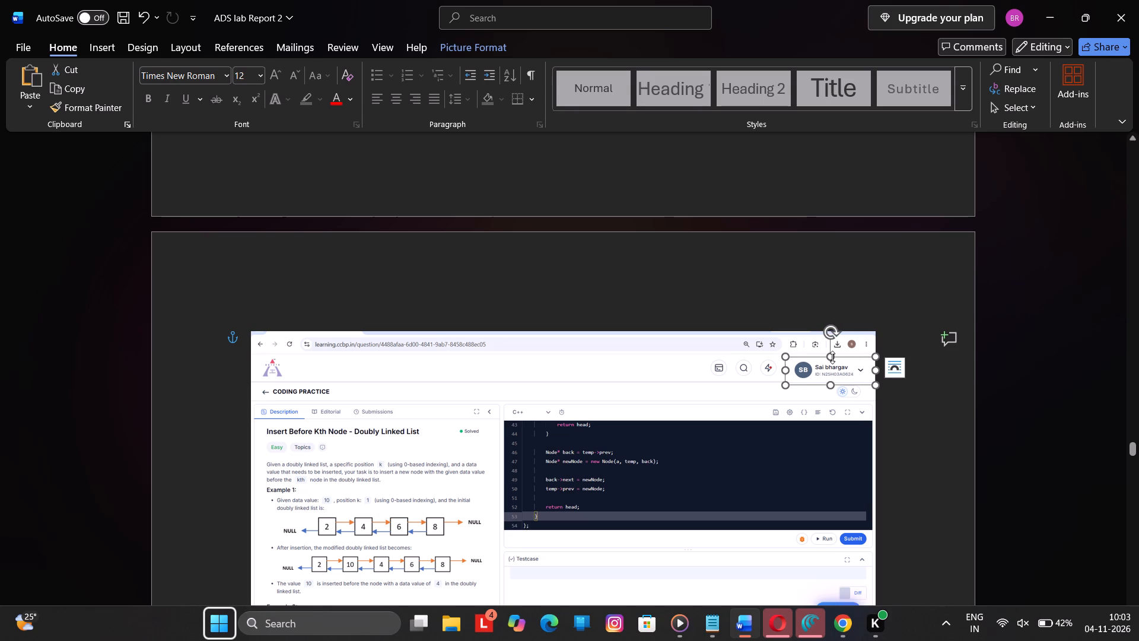
click(791, 277)
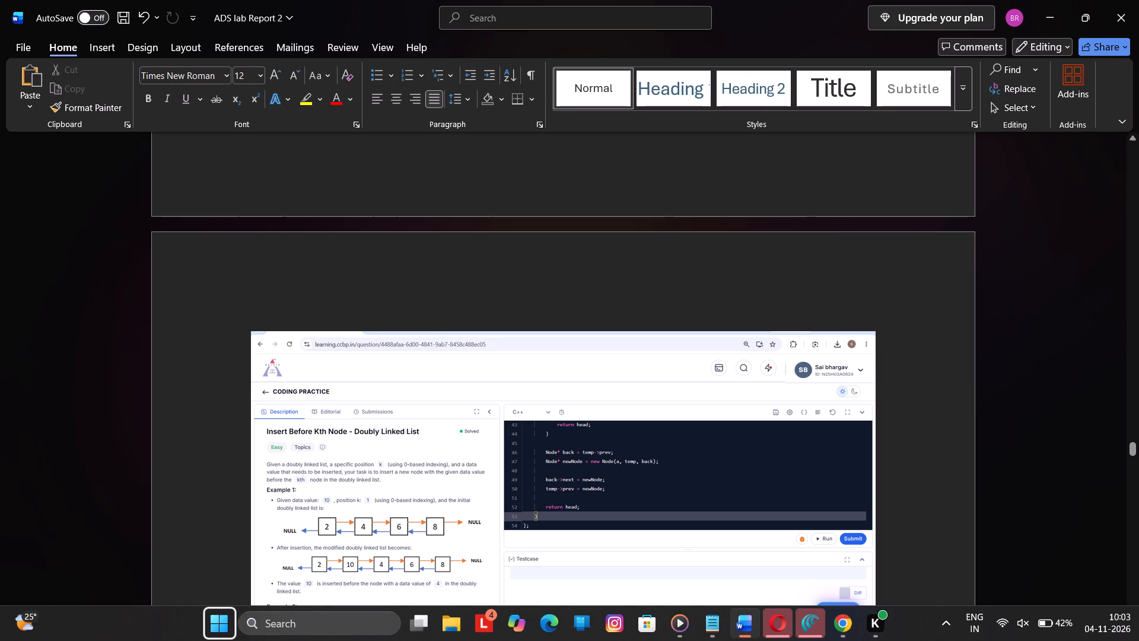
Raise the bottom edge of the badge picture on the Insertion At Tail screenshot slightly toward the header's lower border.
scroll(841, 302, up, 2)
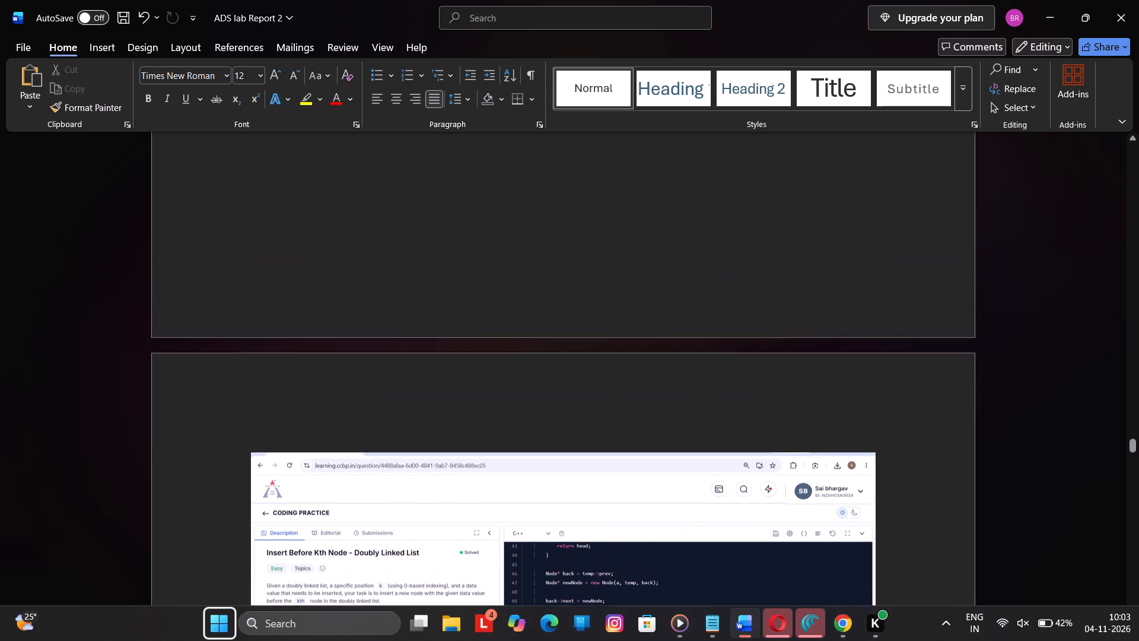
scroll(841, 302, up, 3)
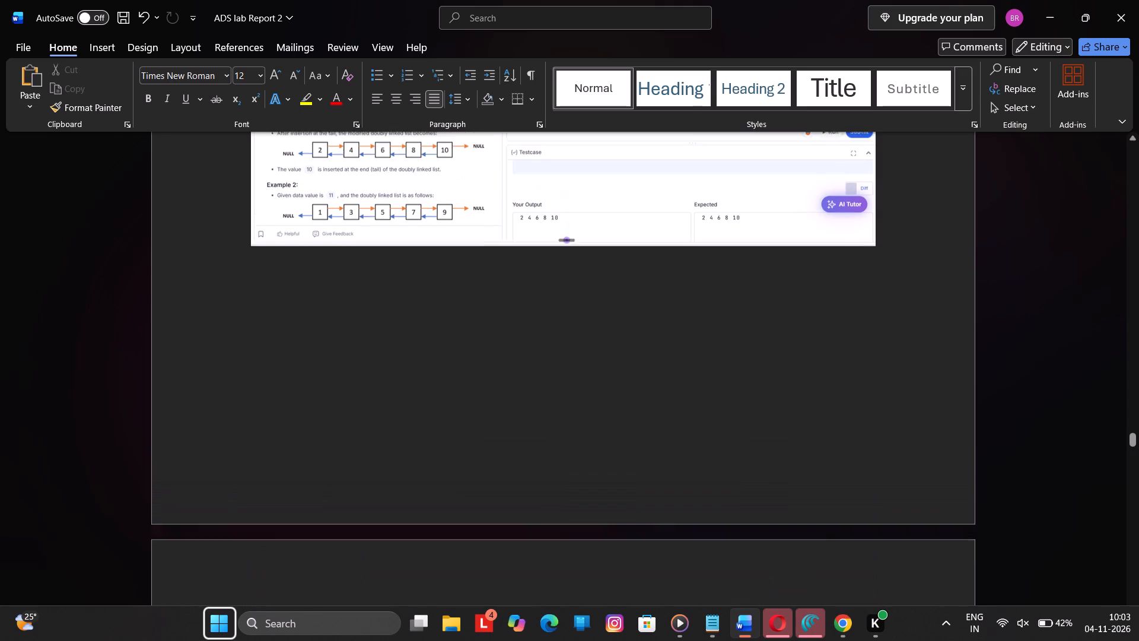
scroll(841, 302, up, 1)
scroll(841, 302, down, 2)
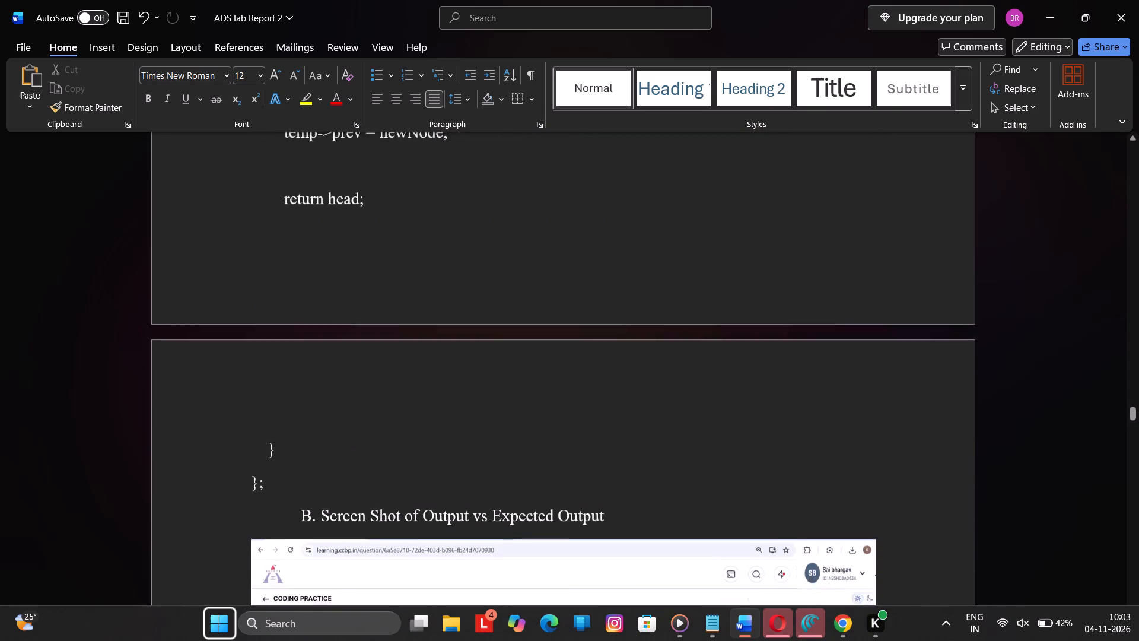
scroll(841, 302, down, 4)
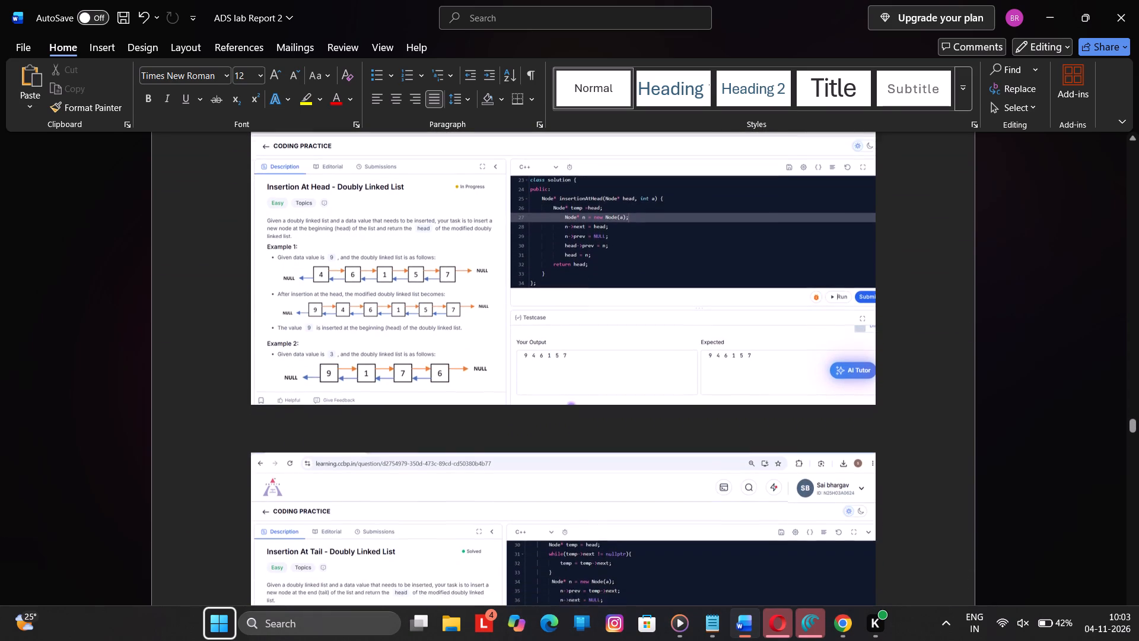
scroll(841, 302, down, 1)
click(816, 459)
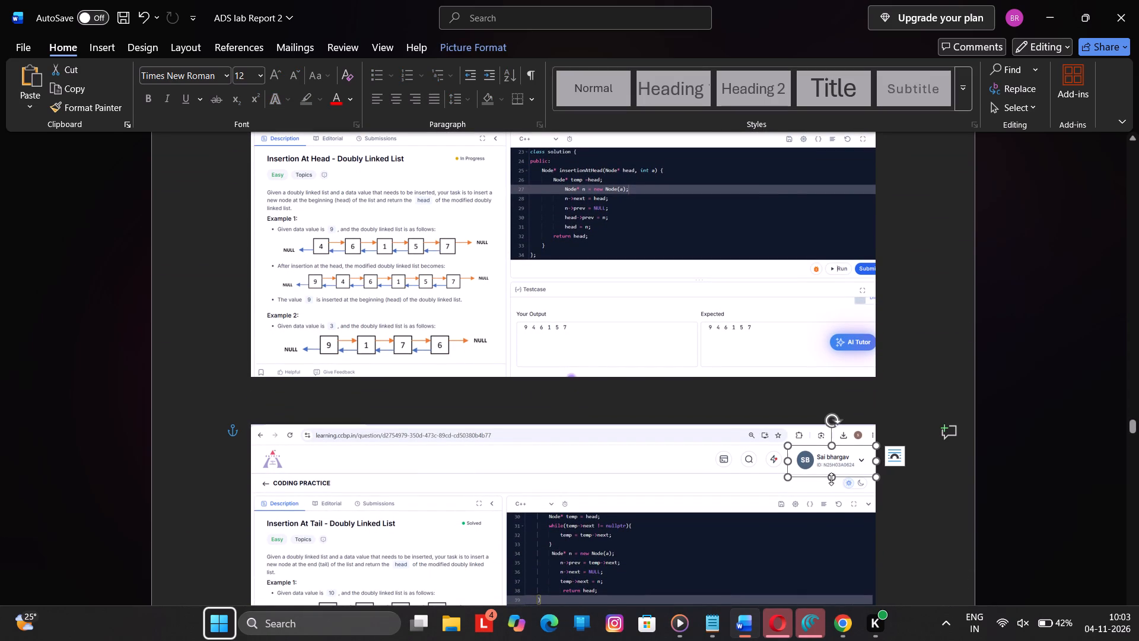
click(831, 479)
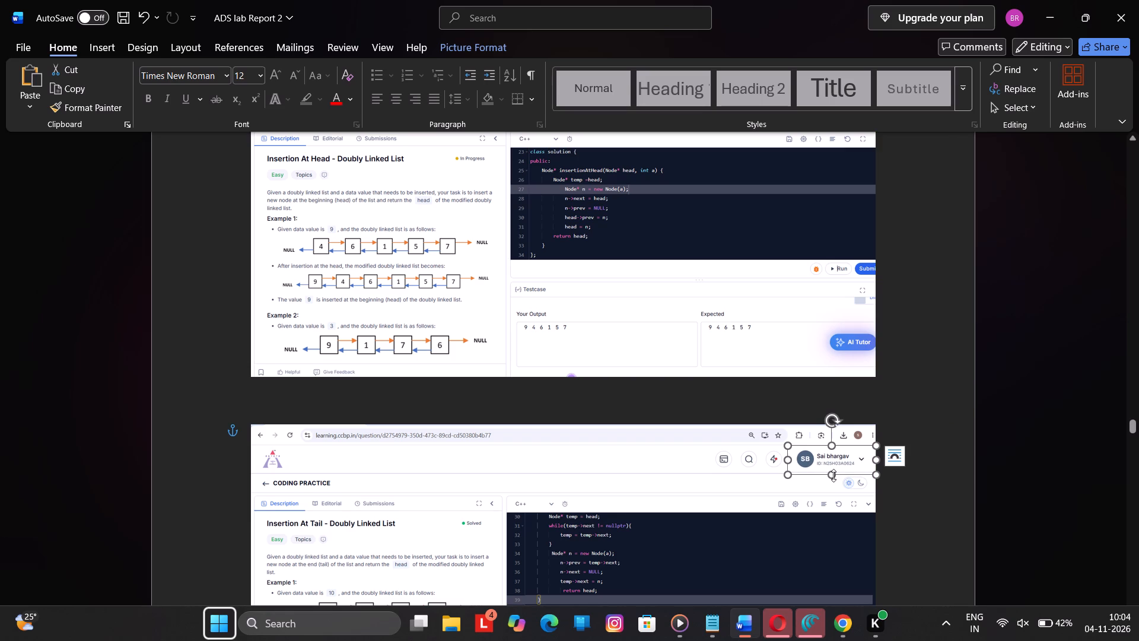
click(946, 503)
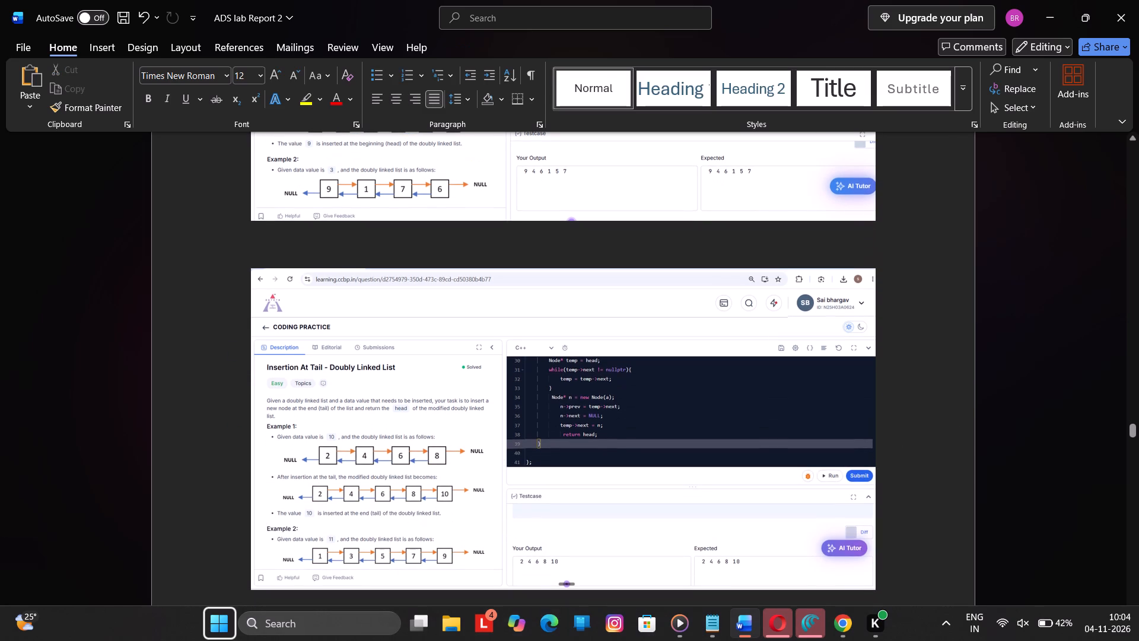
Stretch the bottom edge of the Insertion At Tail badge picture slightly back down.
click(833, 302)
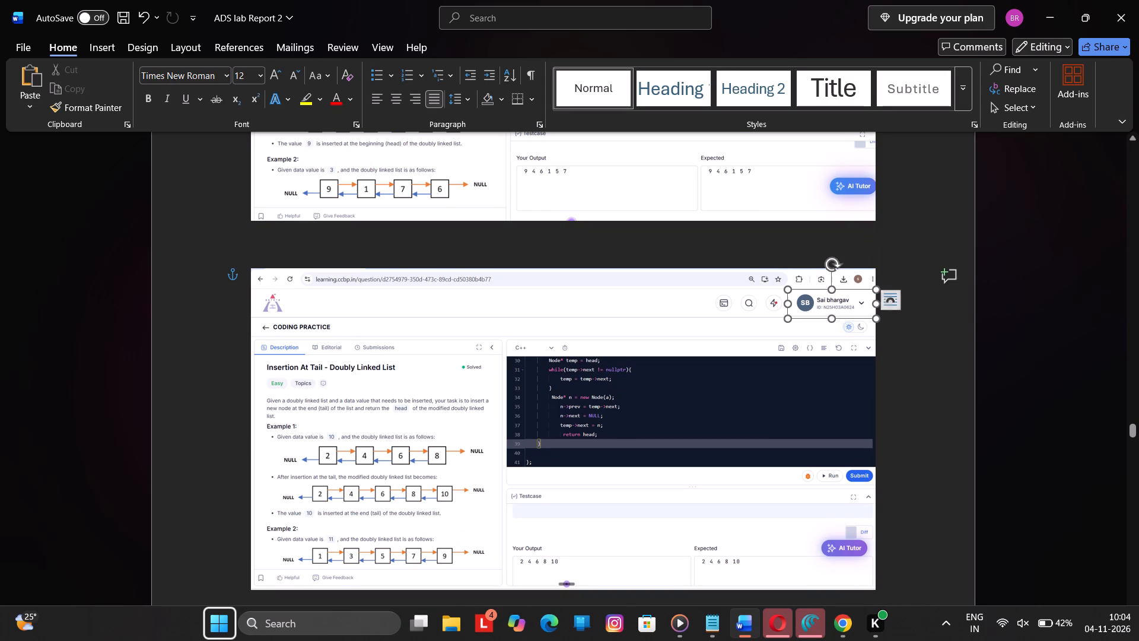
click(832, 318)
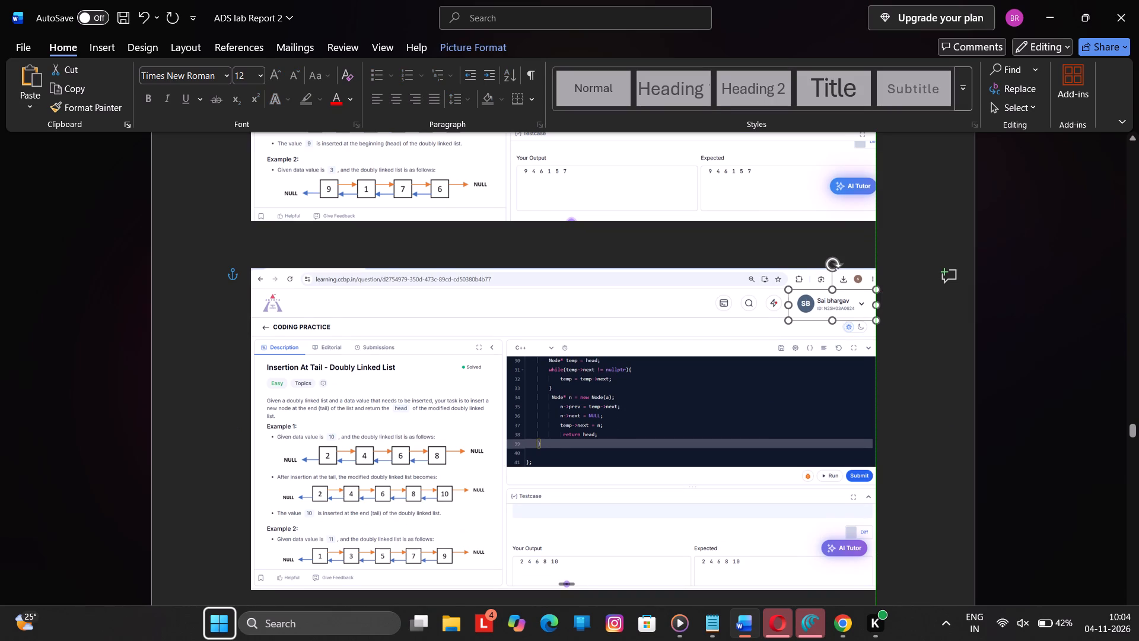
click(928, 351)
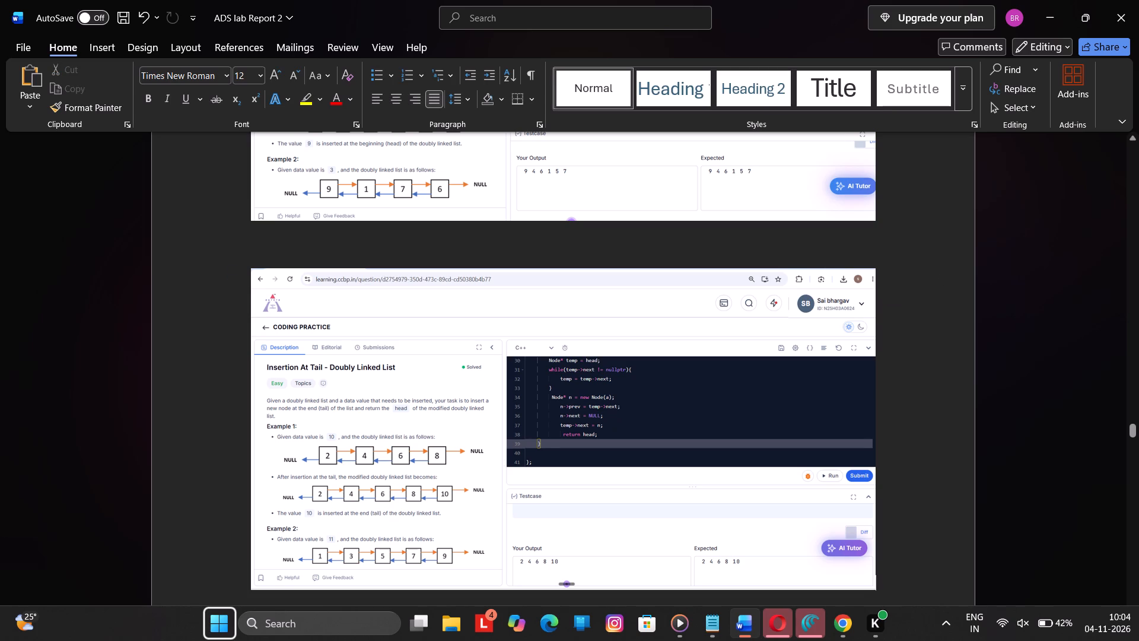
Fine-tune the bottom edge of the Insertion At Tail badge picture at close view so it lines up with the header's lower border.
scroll(896, 327, up, 1)
ctrl+scroll(896, 327, up, 7)
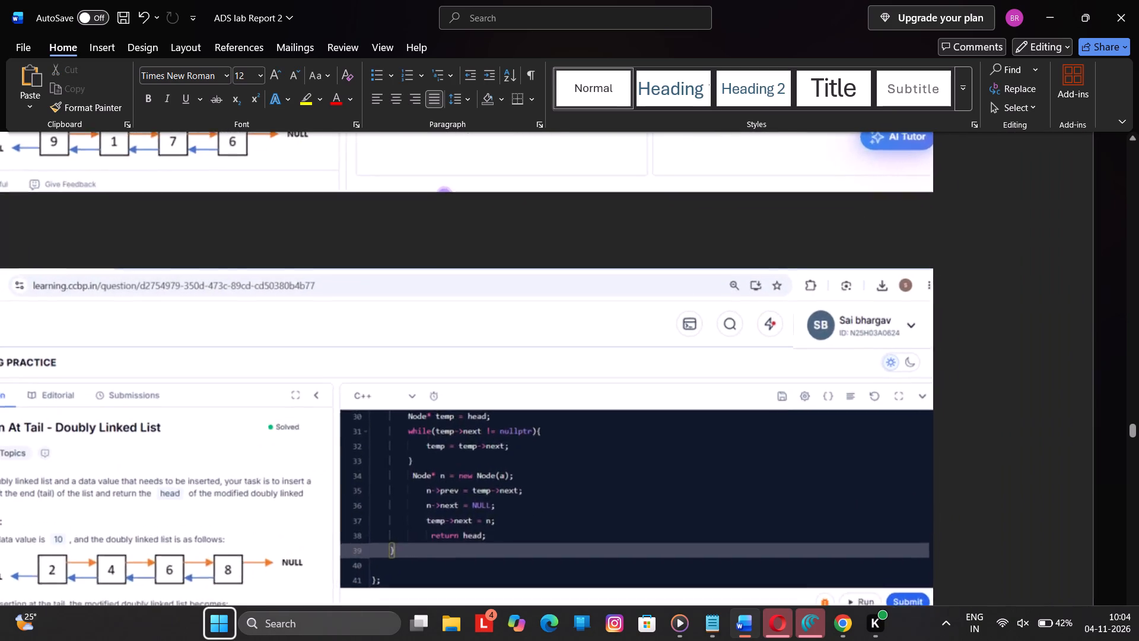
ctrl+scroll(896, 327, up, 4)
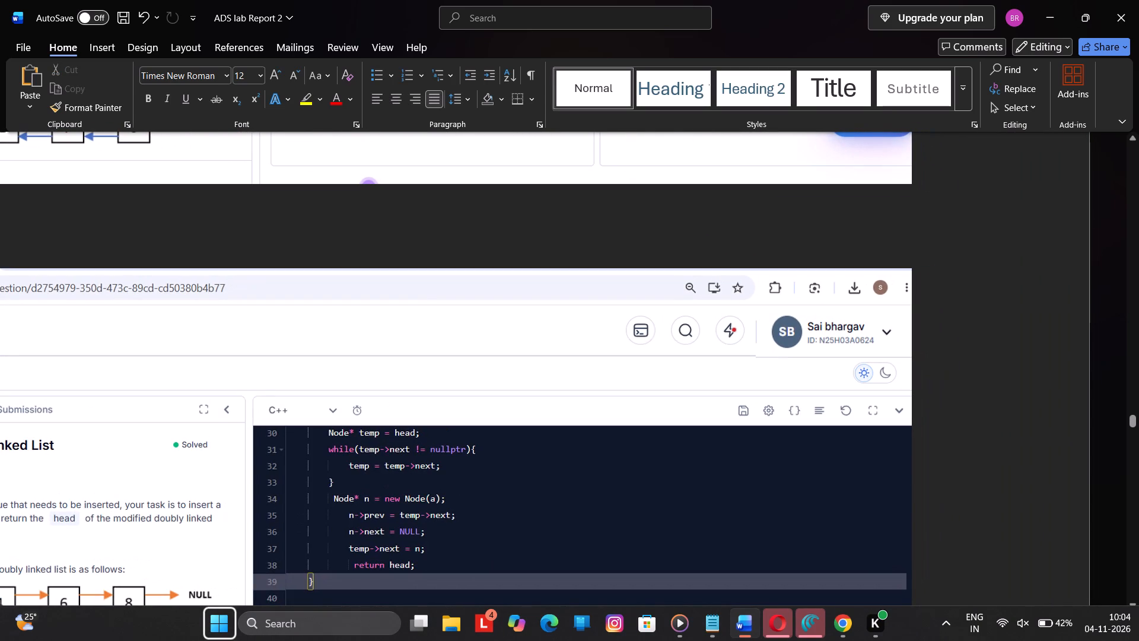
scroll(891, 328, left, 1)
click(842, 348)
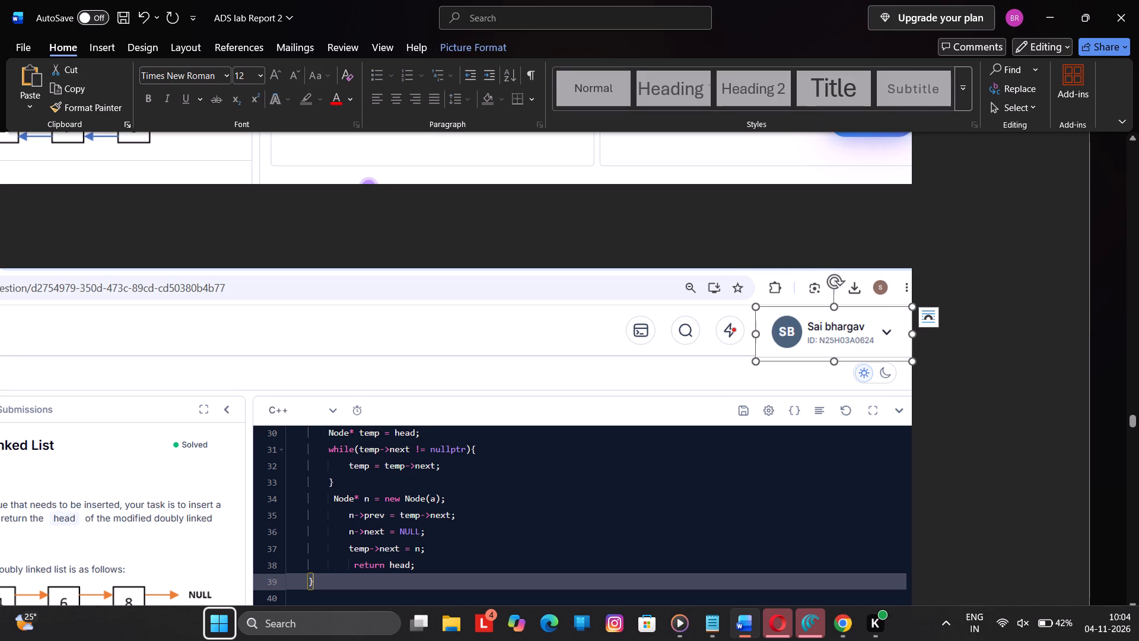
click(833, 360)
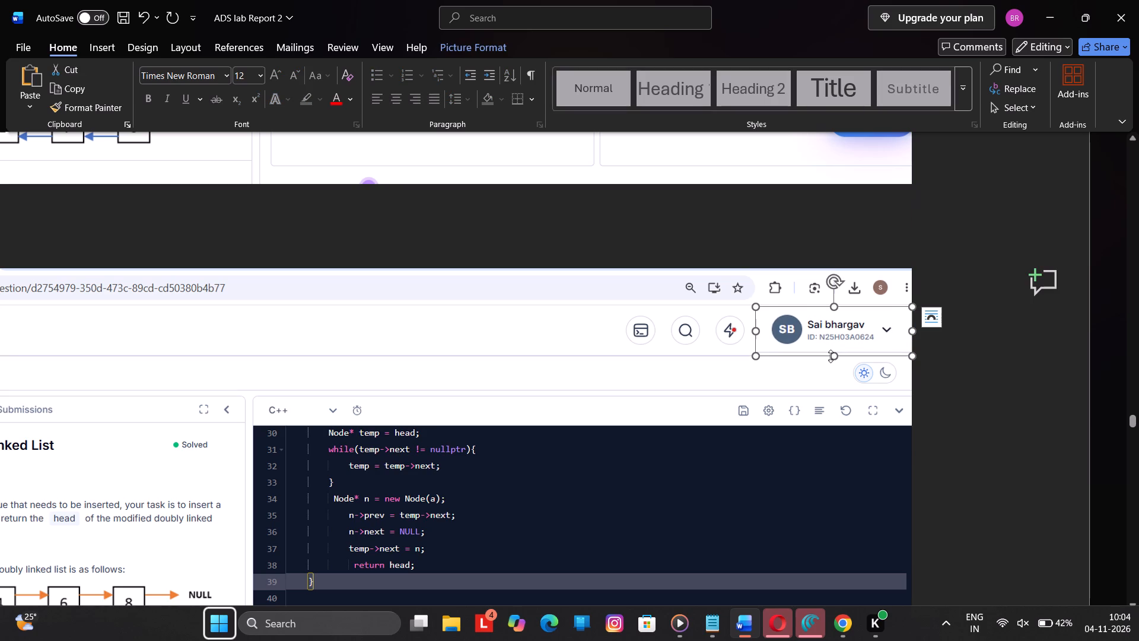
drag(831, 356, 832, 360)
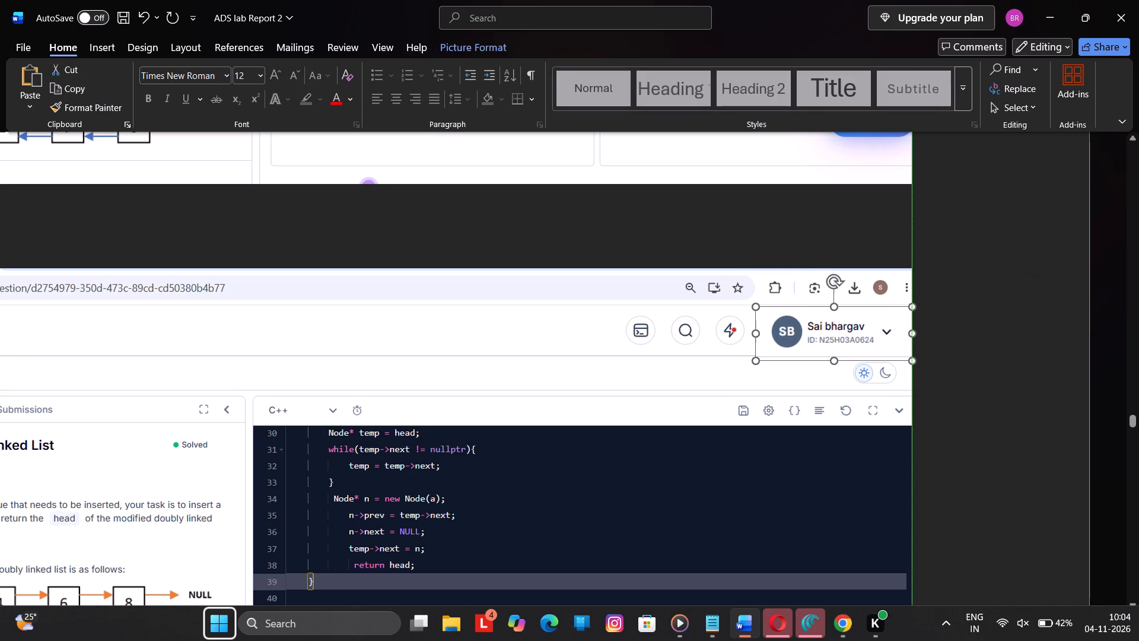
drag(832, 360, 838, 356)
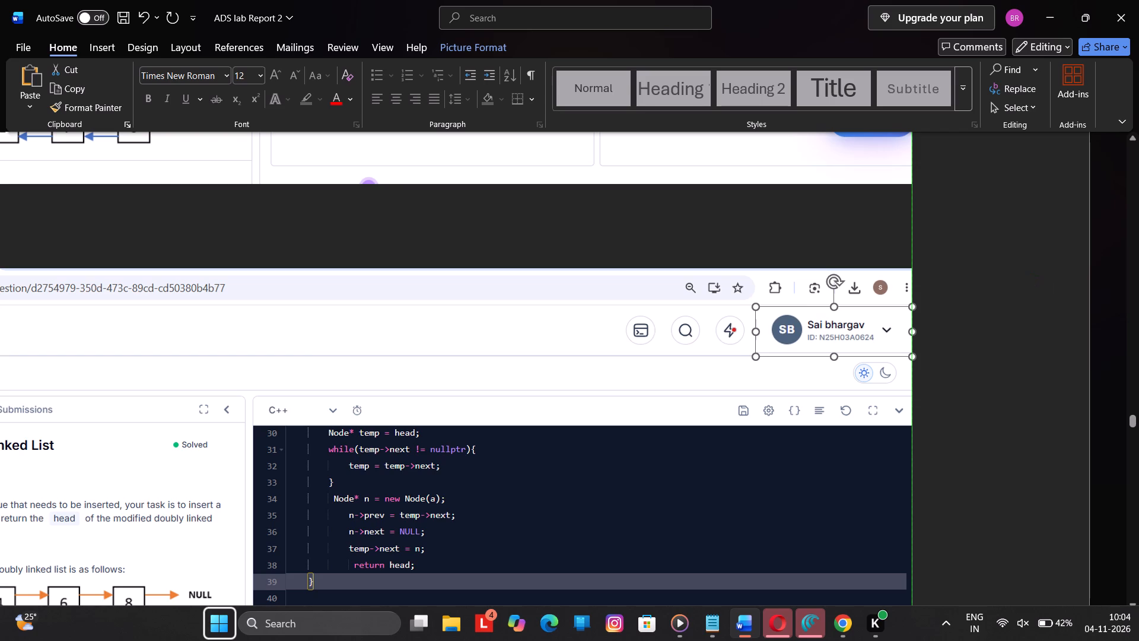
drag(838, 356, 839, 360)
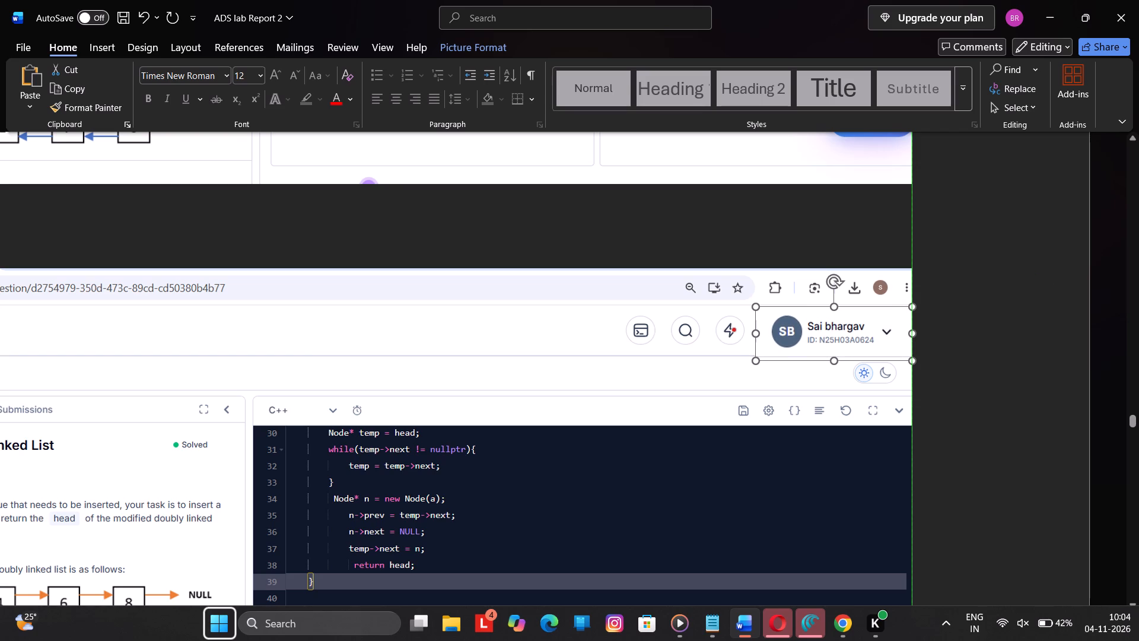
drag(839, 360, 839, 357)
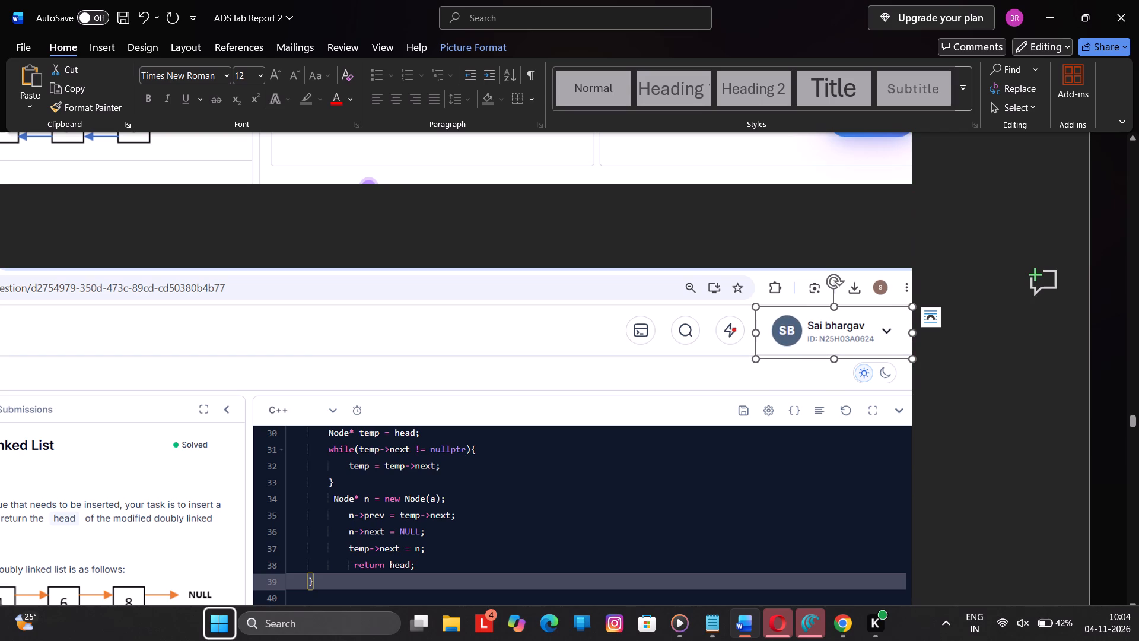
click(981, 375)
scroll(952, 351, up, 1)
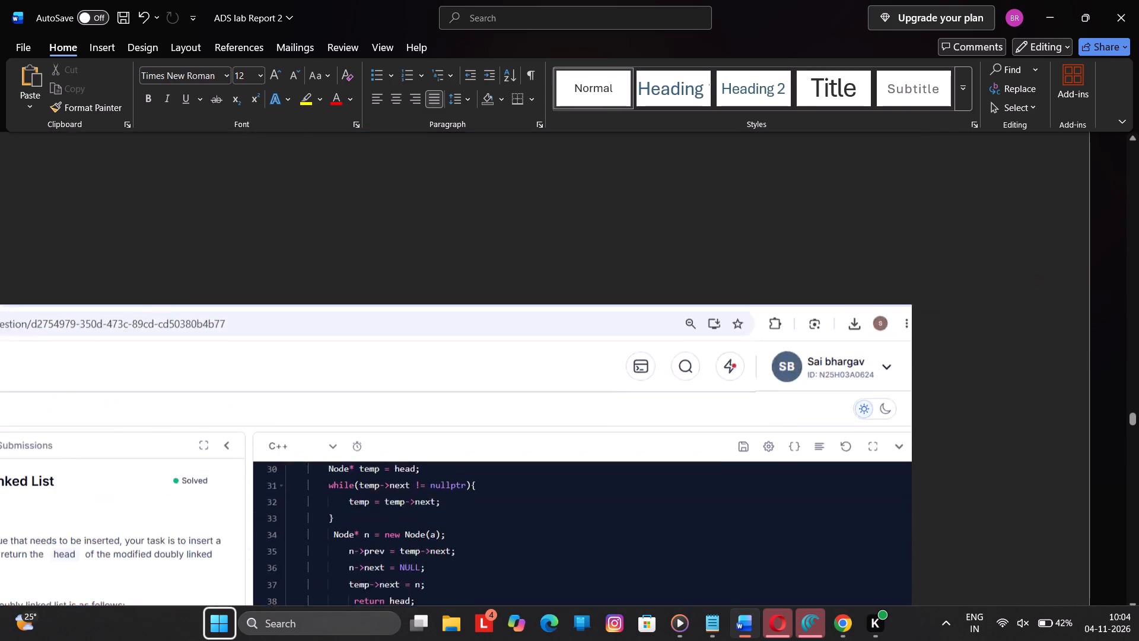
Nudge the badge picture on the Insertion At Tail screenshot header very slightly to the right.
scroll(952, 351, up, 1)
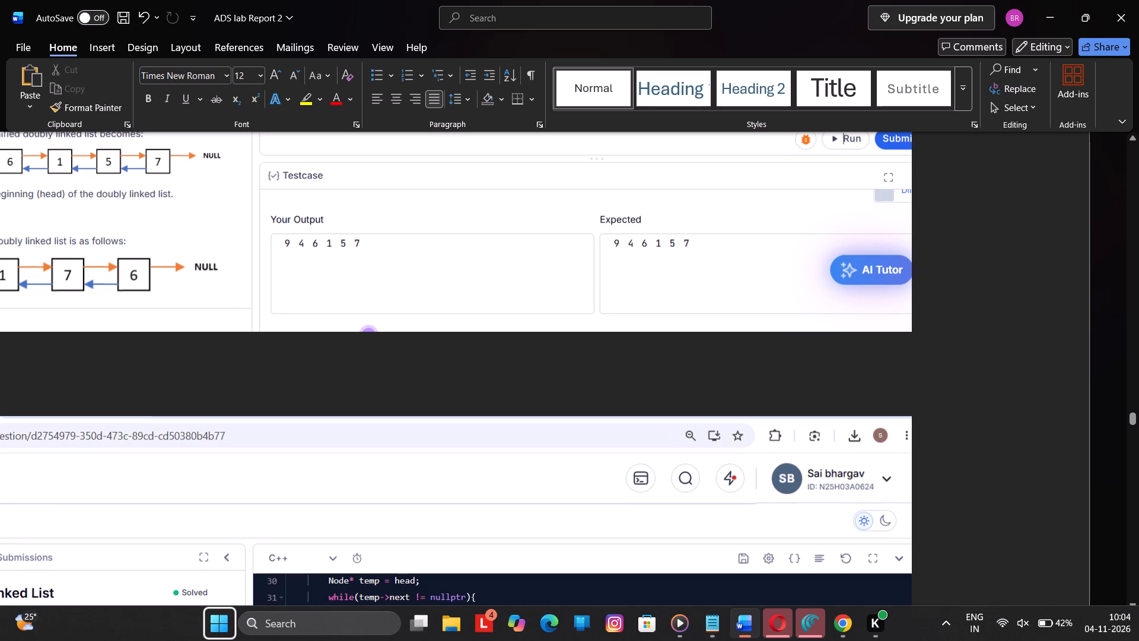
click(850, 481)
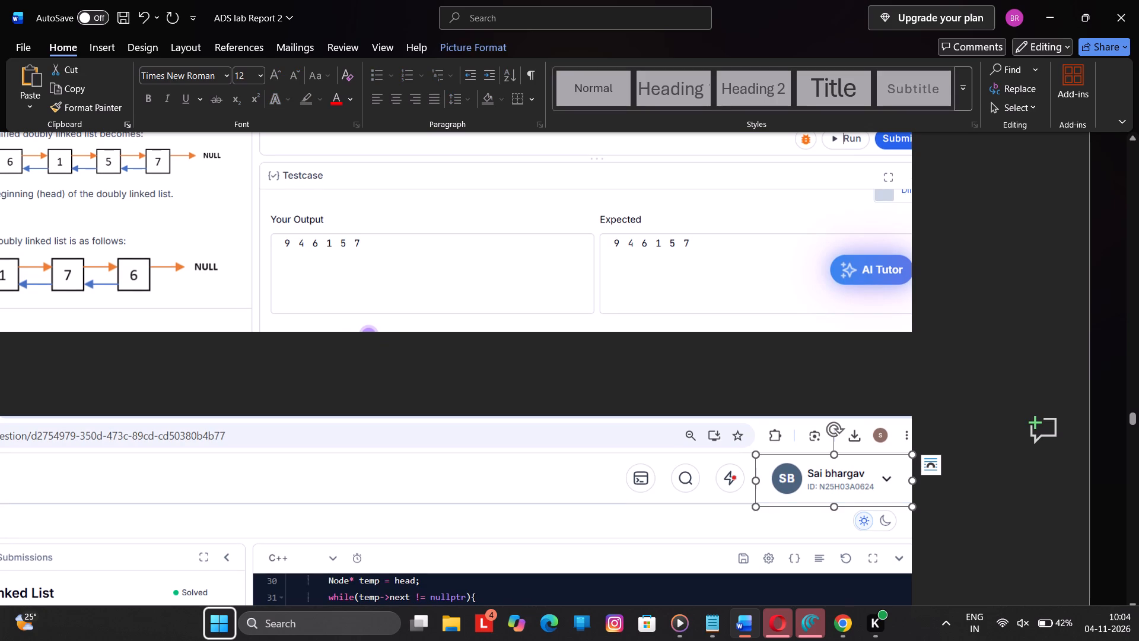
click(835, 509)
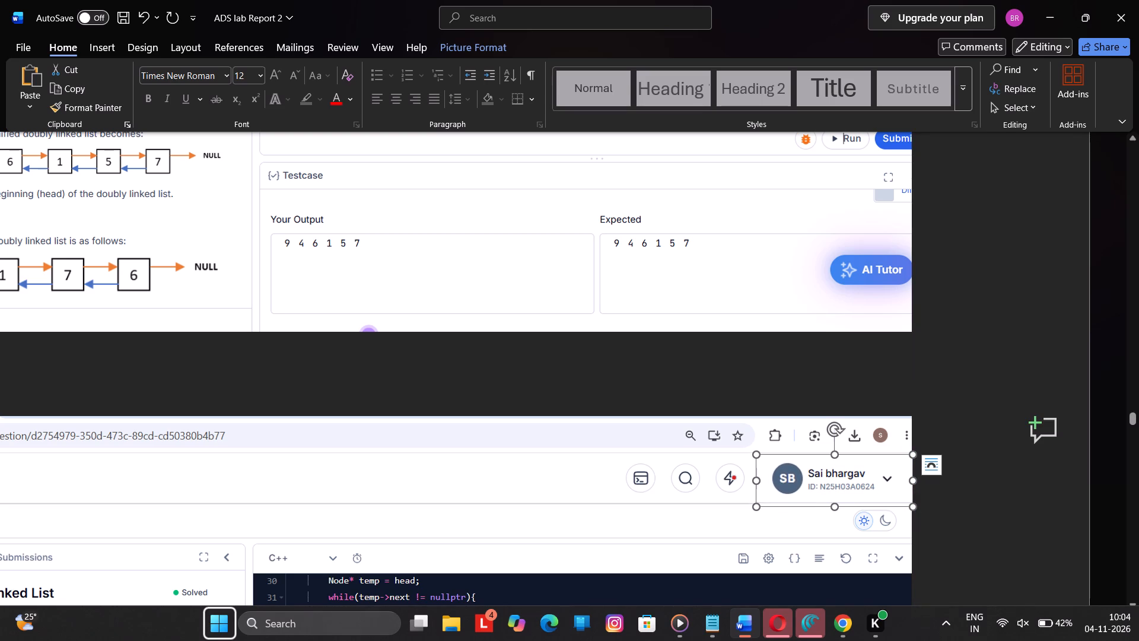
click(984, 515)
Pull the Insertion At Tail badge picture's right edge in slightly to the screenshot's edge and lower its top edge slightly.
scroll(982, 438, down, 1)
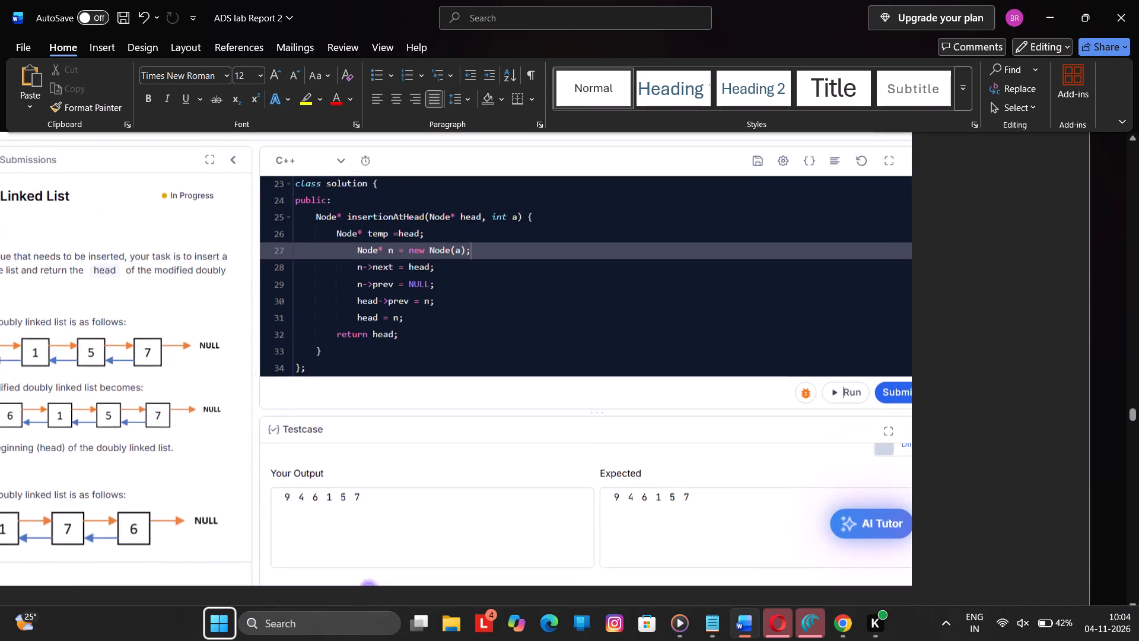
scroll(982, 438, down, 1)
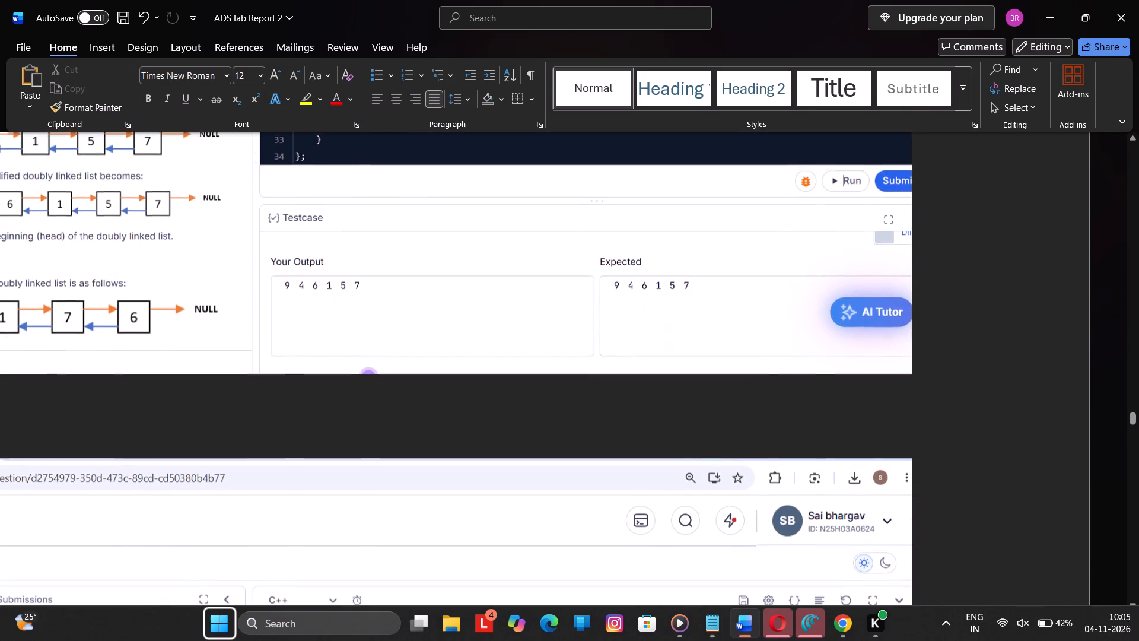
scroll(982, 438, down, 1)
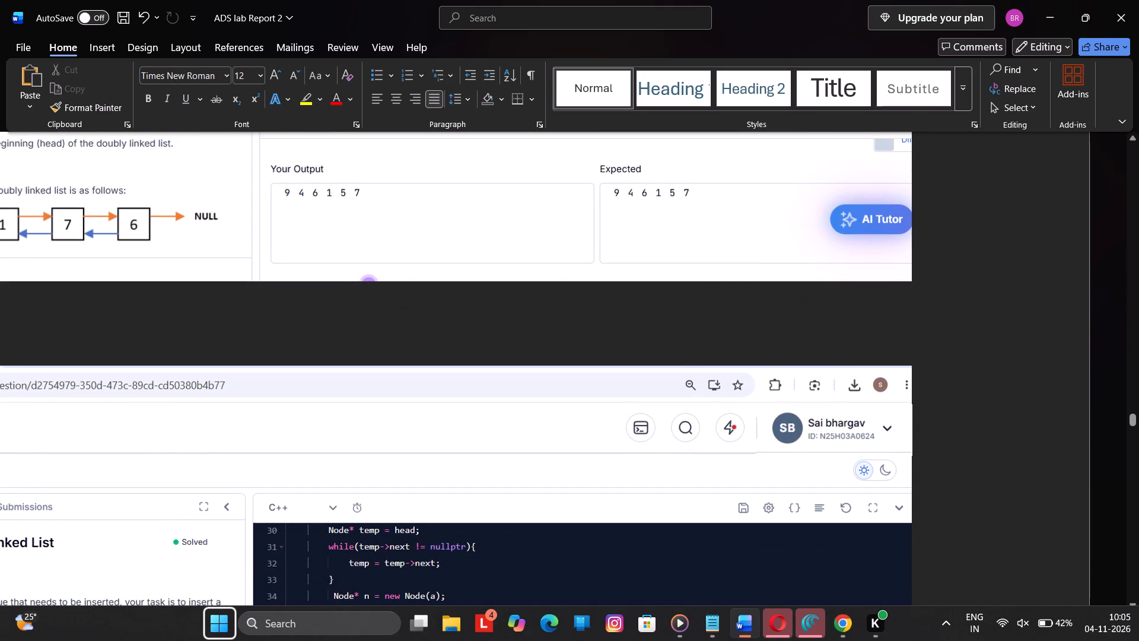
click(868, 445)
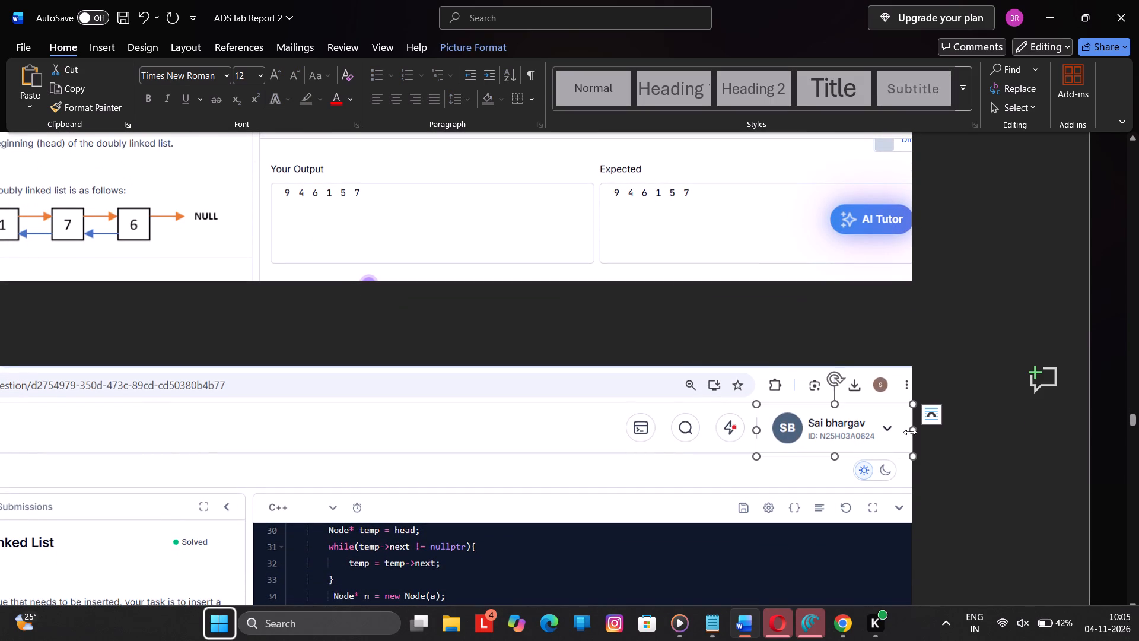
click(910, 432)
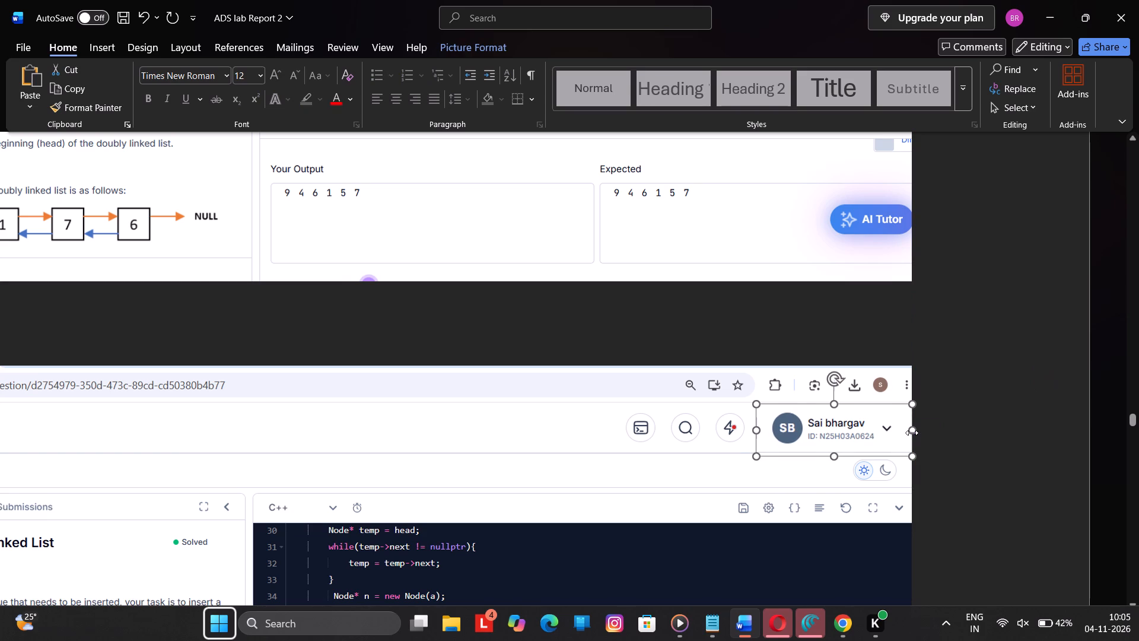
click(834, 405)
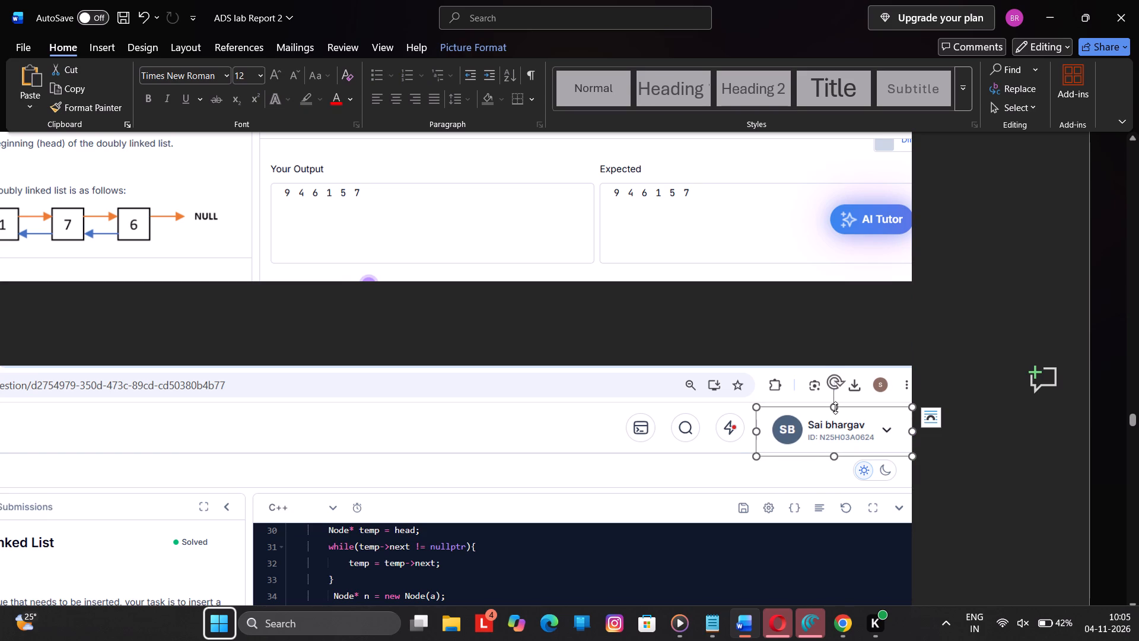
click(981, 357)
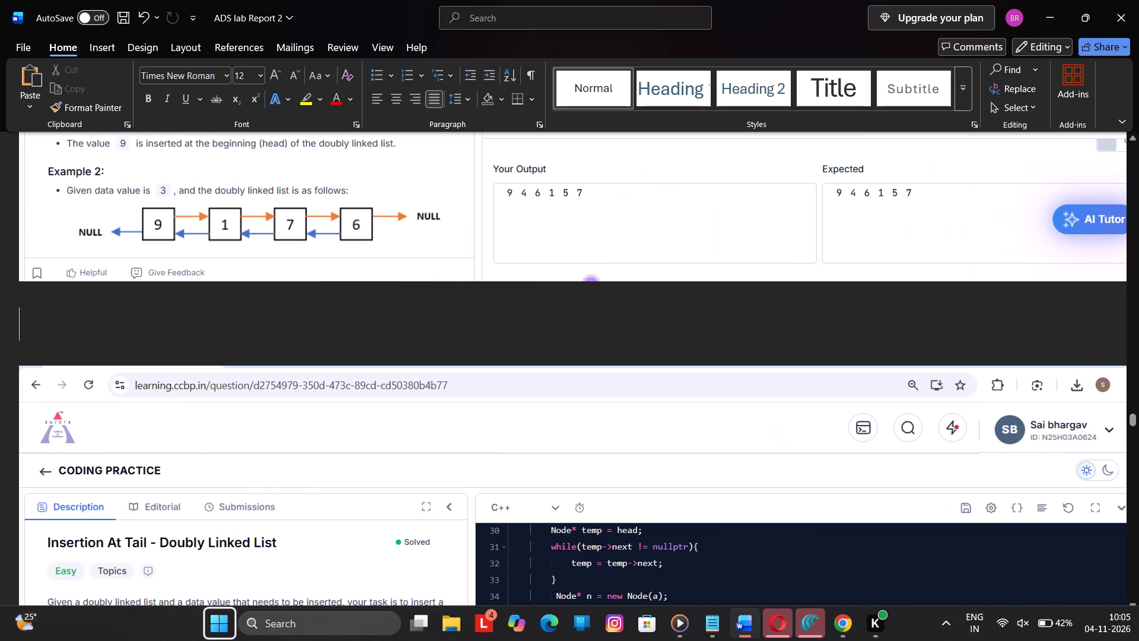
Stretch the bottom edge of the Insertion At Tail badge picture slightly down to meet the header's lower border.
click(1023, 425)
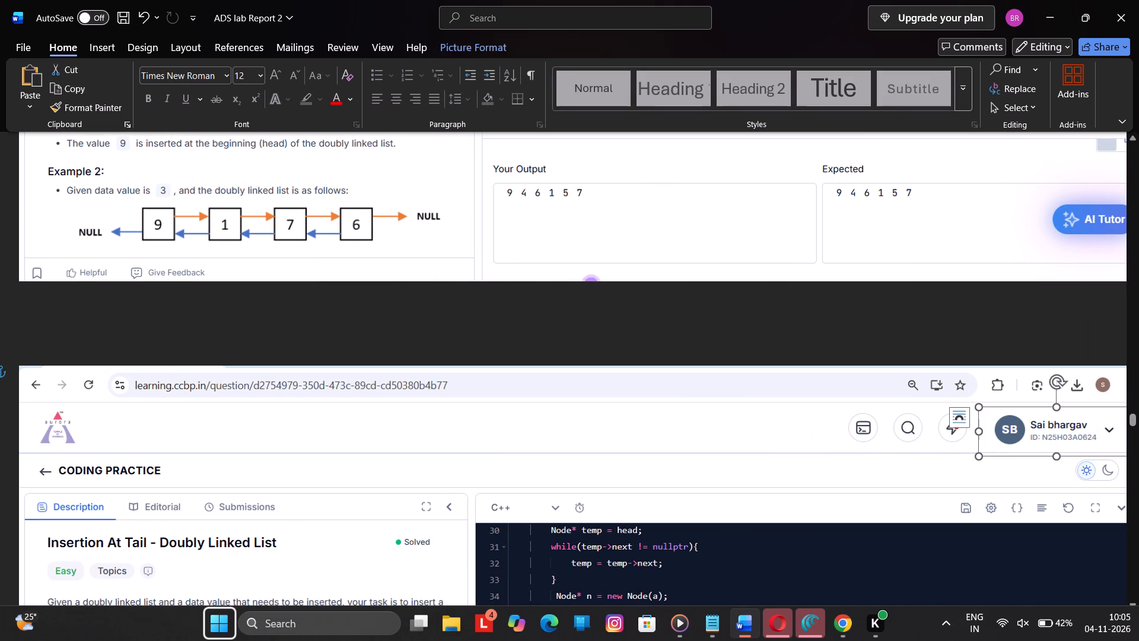
click(1052, 456)
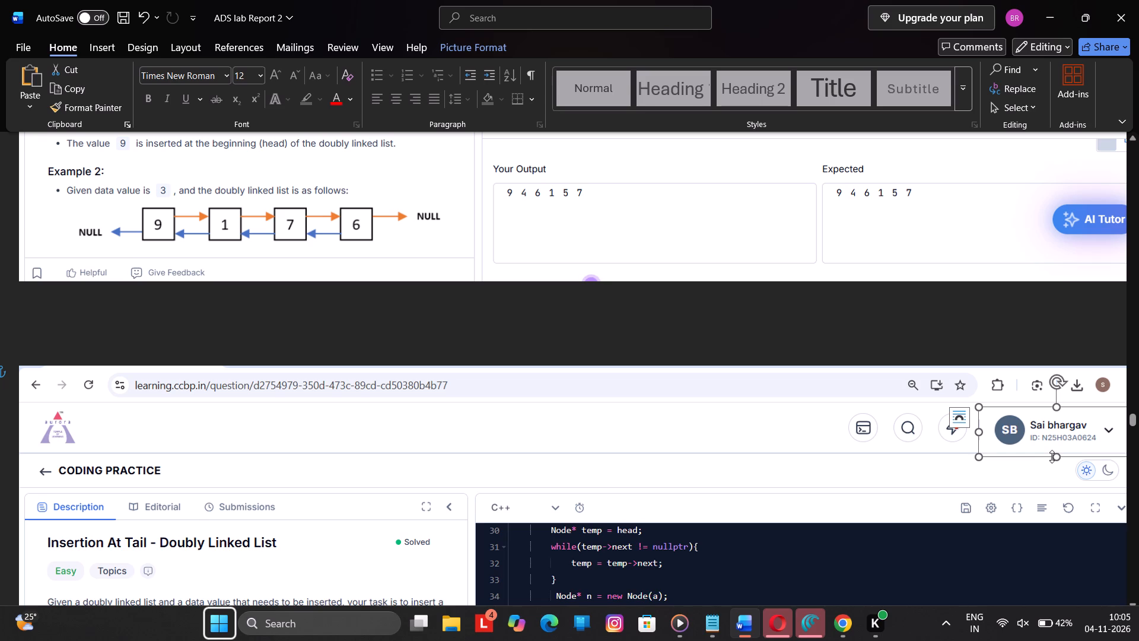
click(999, 339)
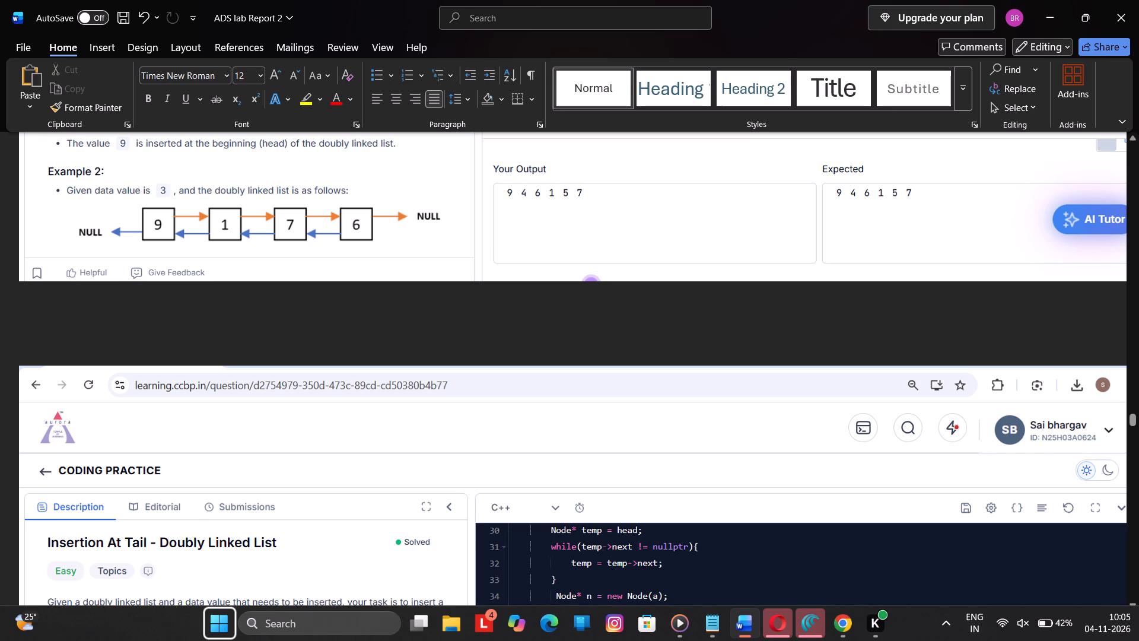
Fine-tune the bottom edge of the badge picture on the Insertion At Head screenshot against the header's lower border.
scroll(1014, 337, left, 1)
scroll(1014, 337, up, 1)
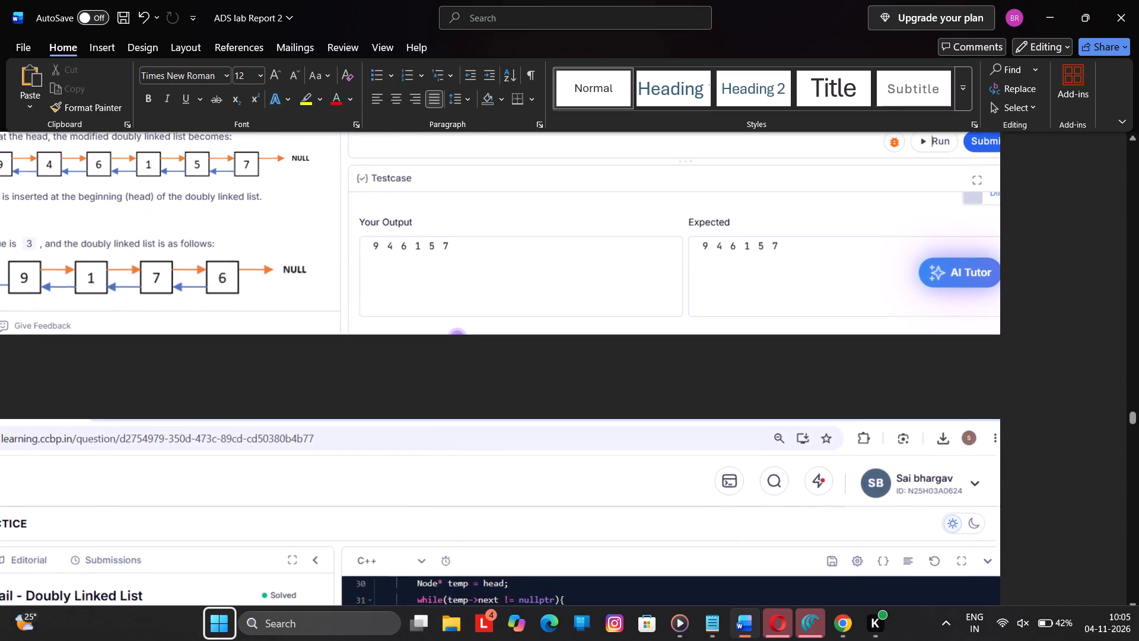
scroll(1014, 337, up, 3)
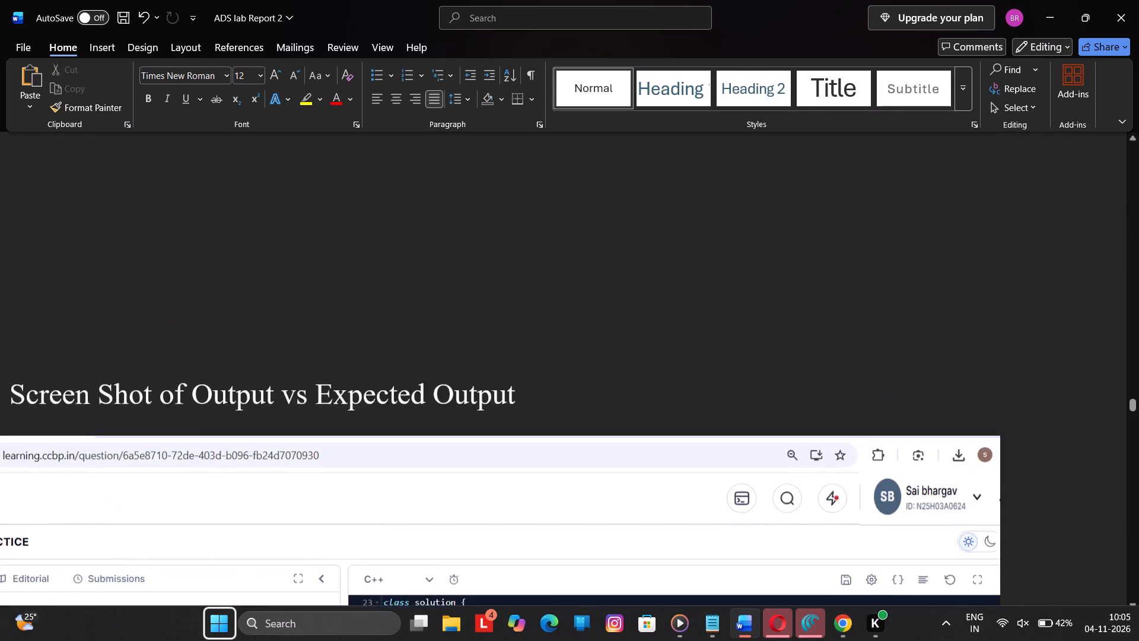
scroll(1014, 337, down, 2)
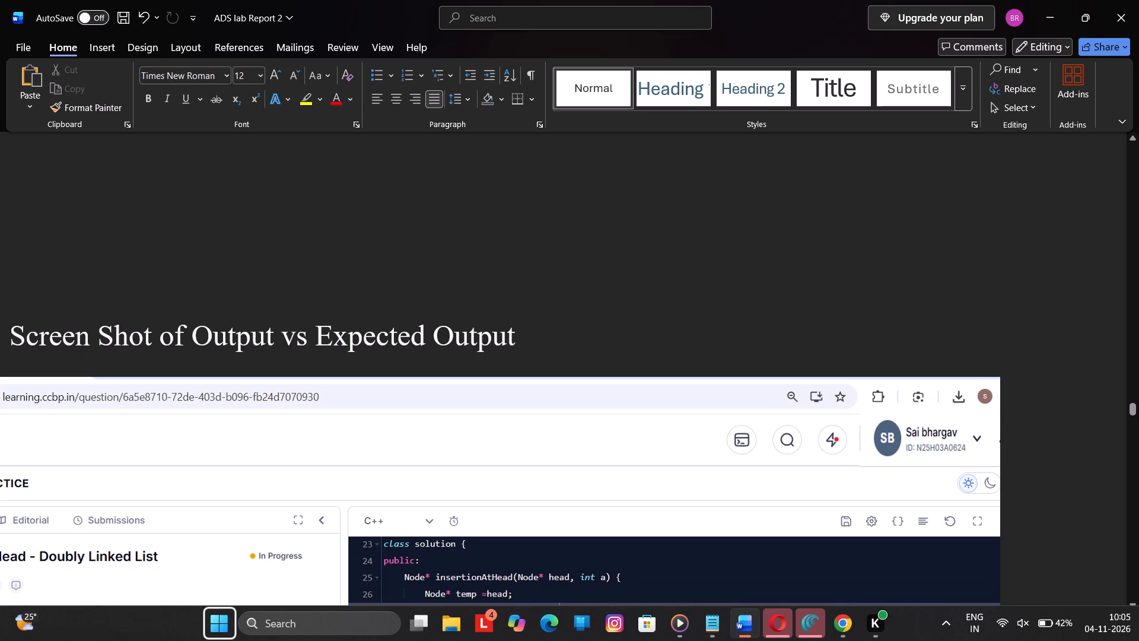
click(924, 448)
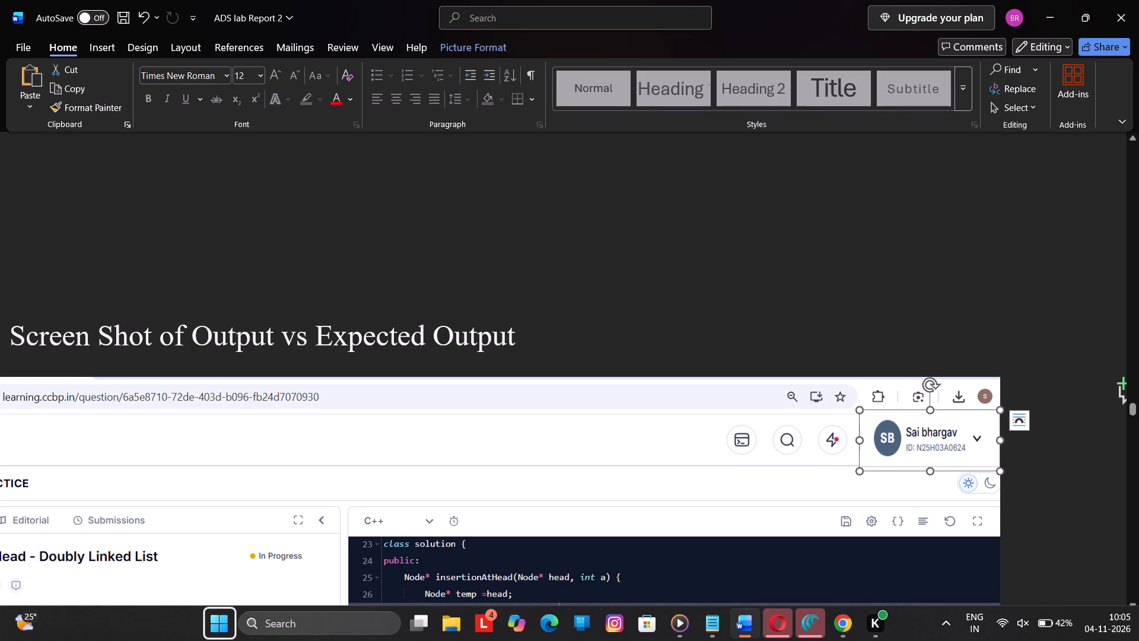
click(930, 471)
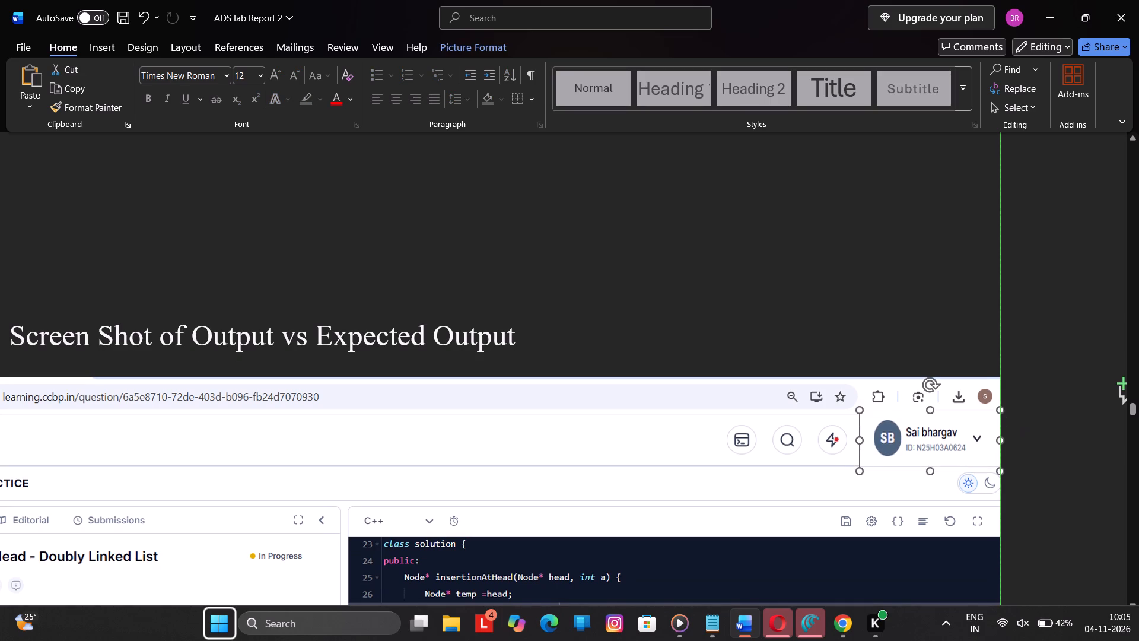
click(1058, 462)
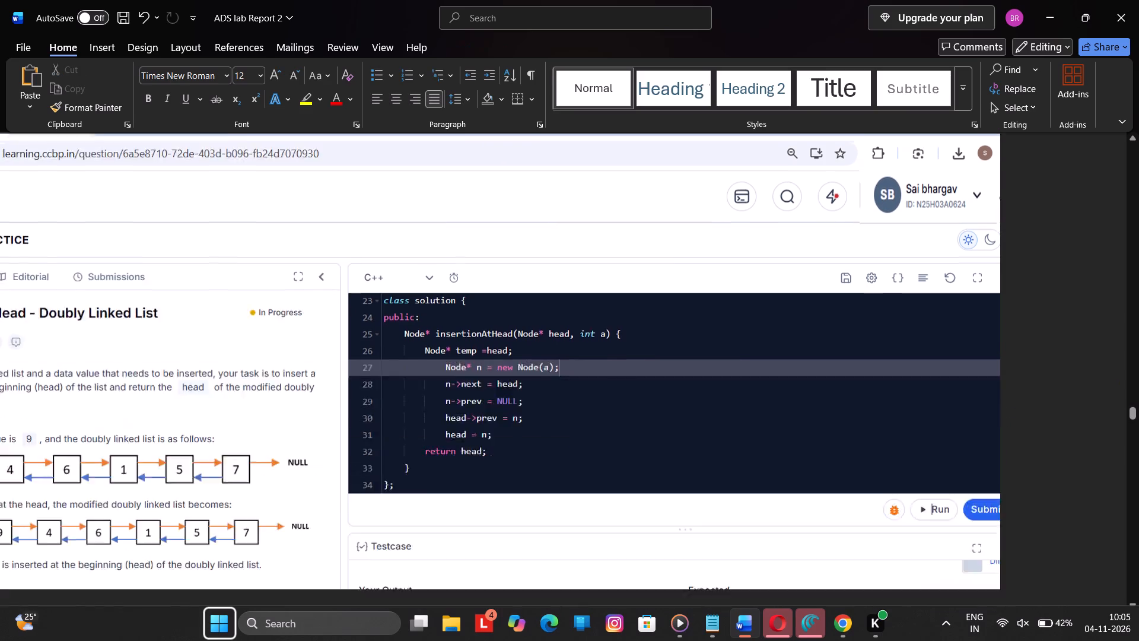
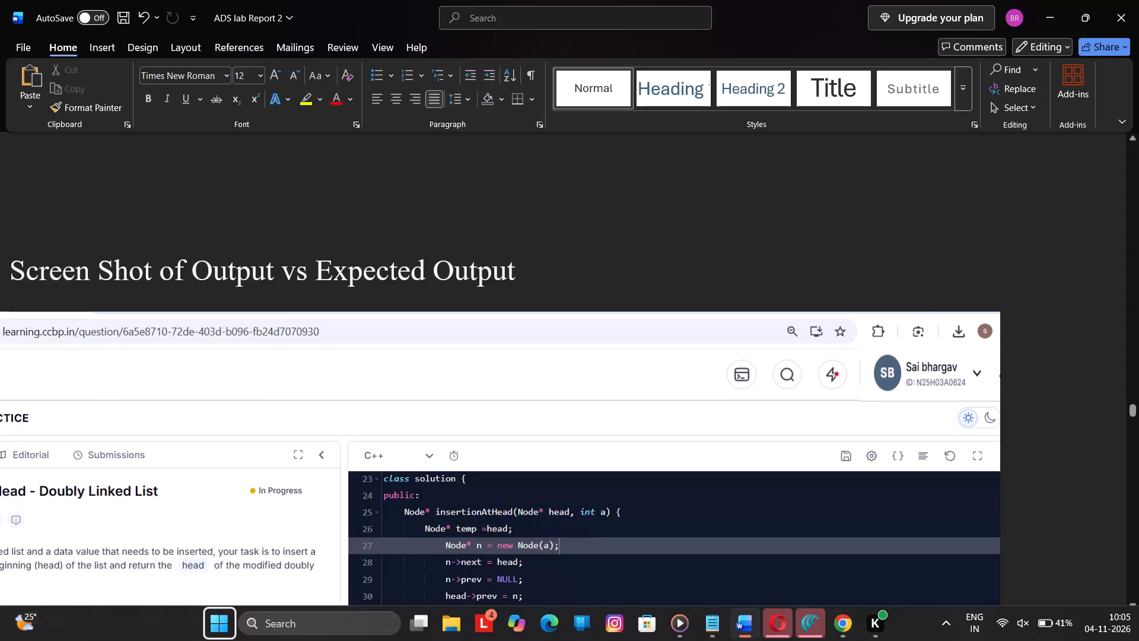
Lower the top edge of the badge picture on the Insertion At Head screenshot slightly, clear of the browser address bar.
click(940, 383)
click(933, 345)
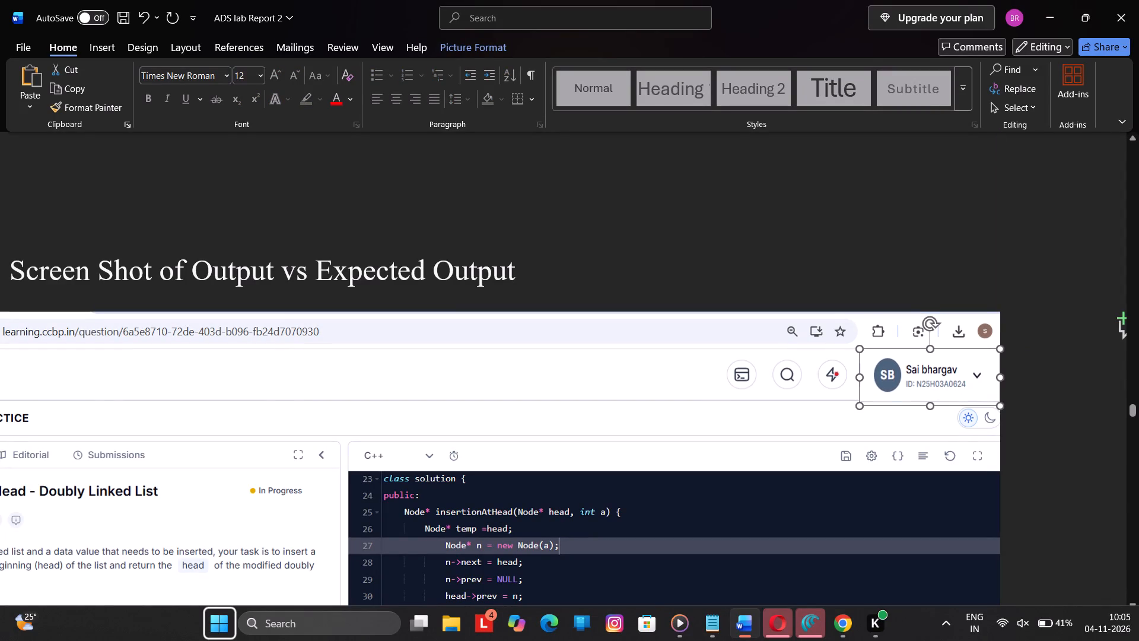
click(1062, 304)
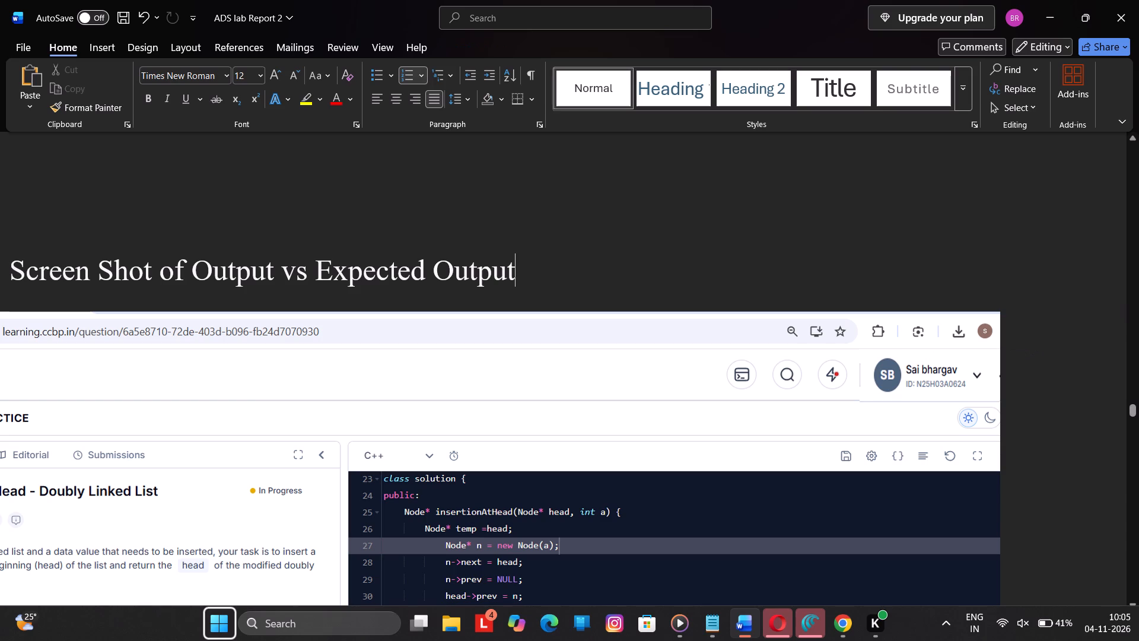
Raise the bottom edge of the Insertion At Head badge picture slightly to meet the header's lower border.
click(925, 382)
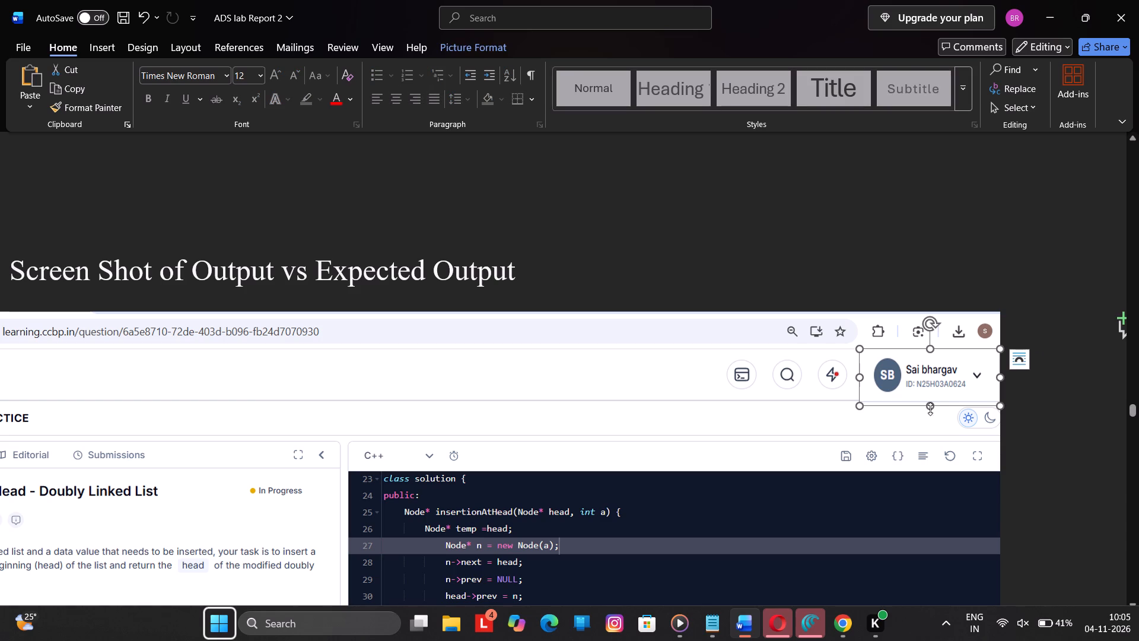
click(930, 408)
click(1086, 385)
scroll(1036, 347, up, 1)
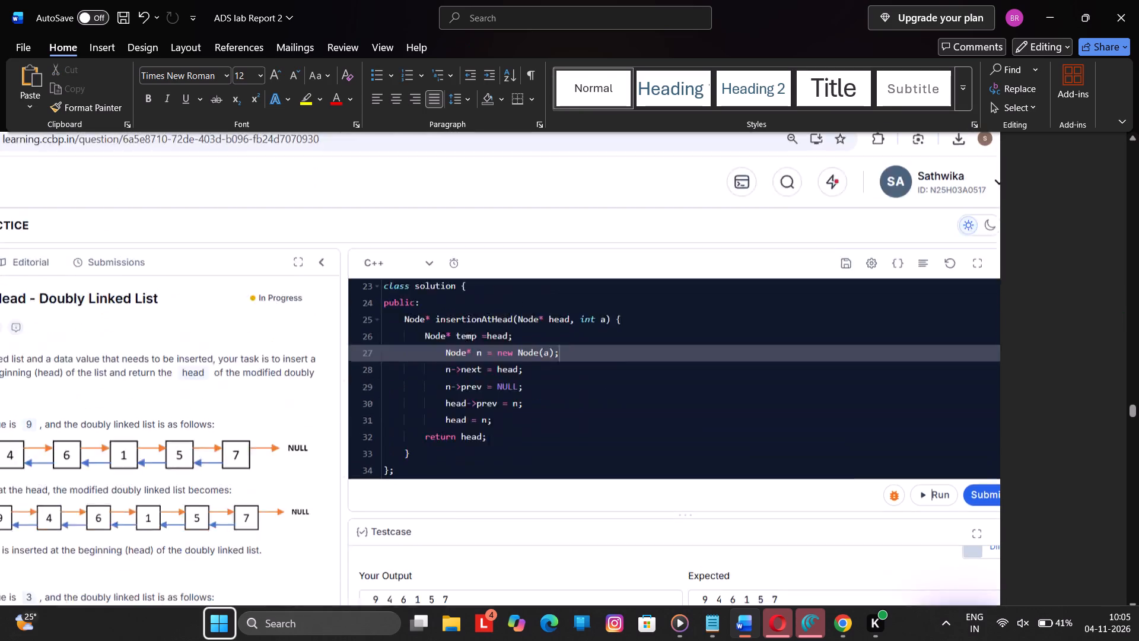
scroll(1036, 347, up, 2)
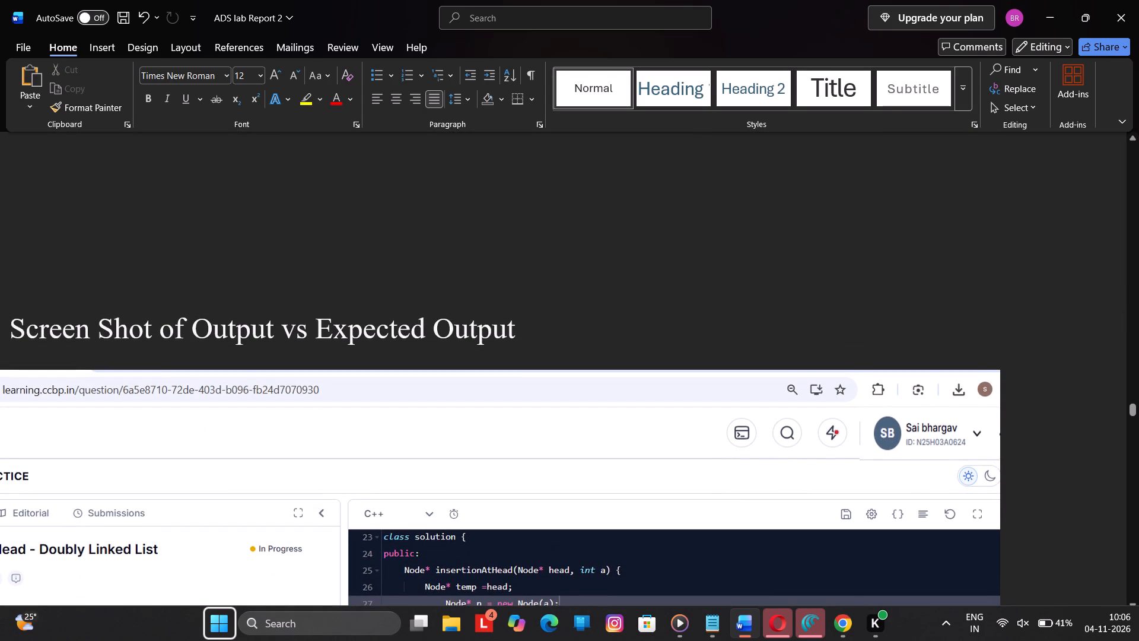
click(900, 433)
click(931, 462)
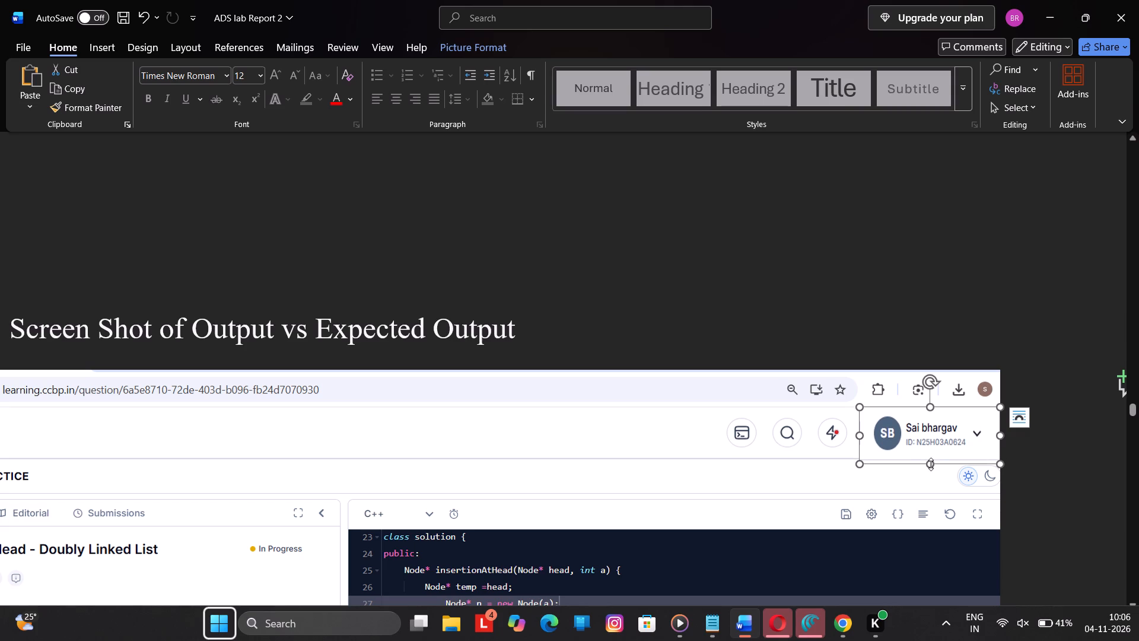
click(1068, 460)
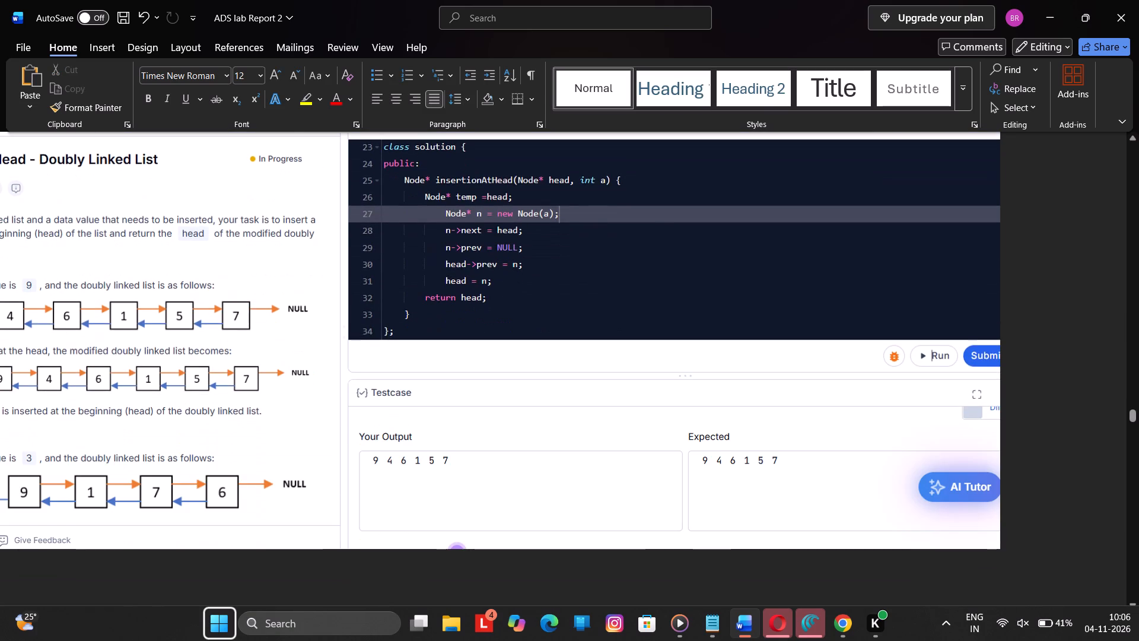
scroll(998, 407, up, 1)
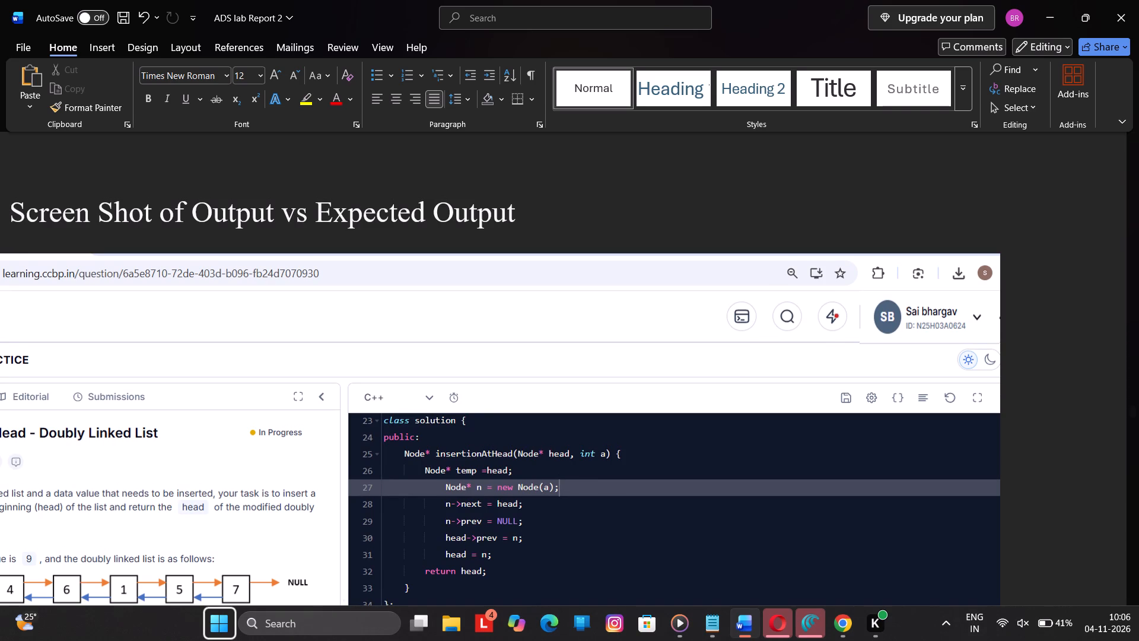
click(913, 332)
click(931, 347)
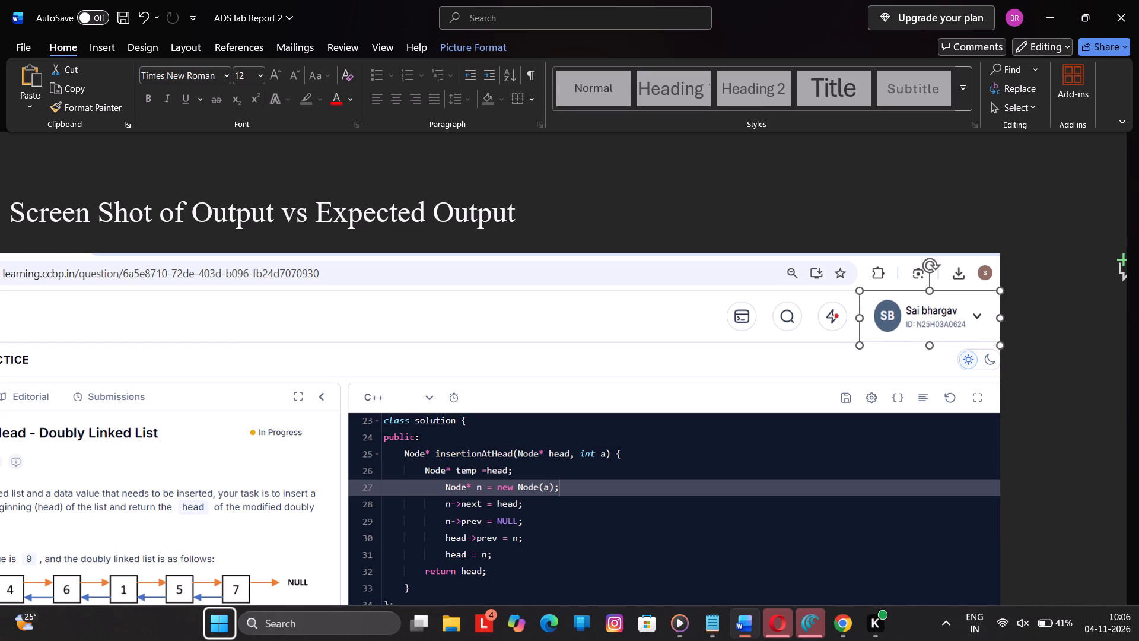
click(1065, 321)
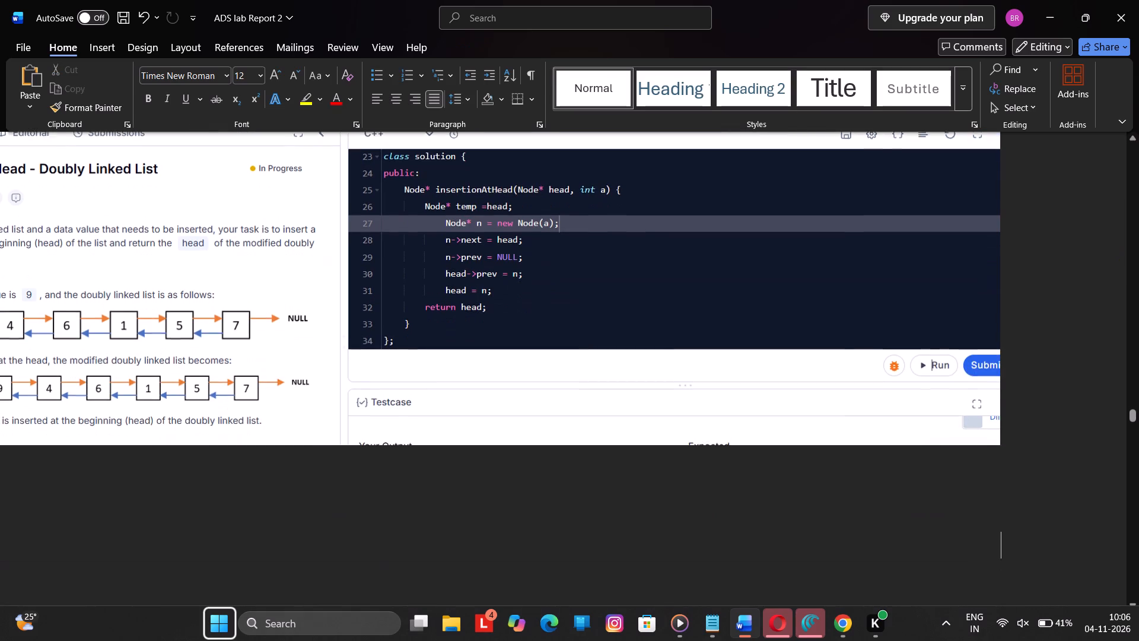
Lower the Insertion At Head badge picture's top edge a little more and fine-tune its bottom edge against the header border.
scroll(972, 313, up, 2)
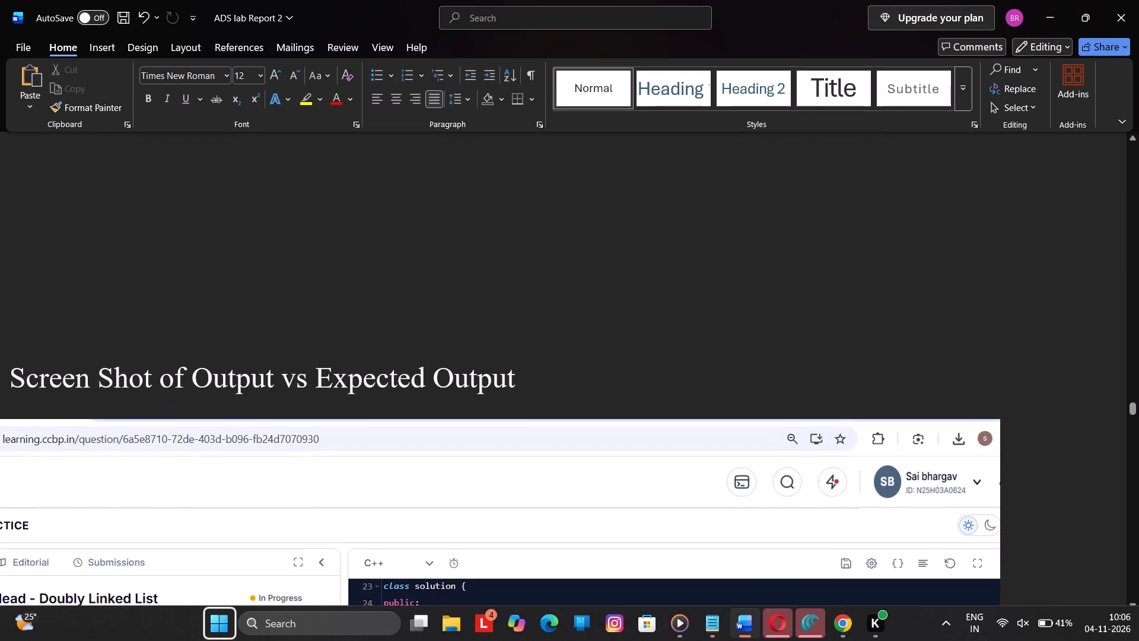
click(940, 470)
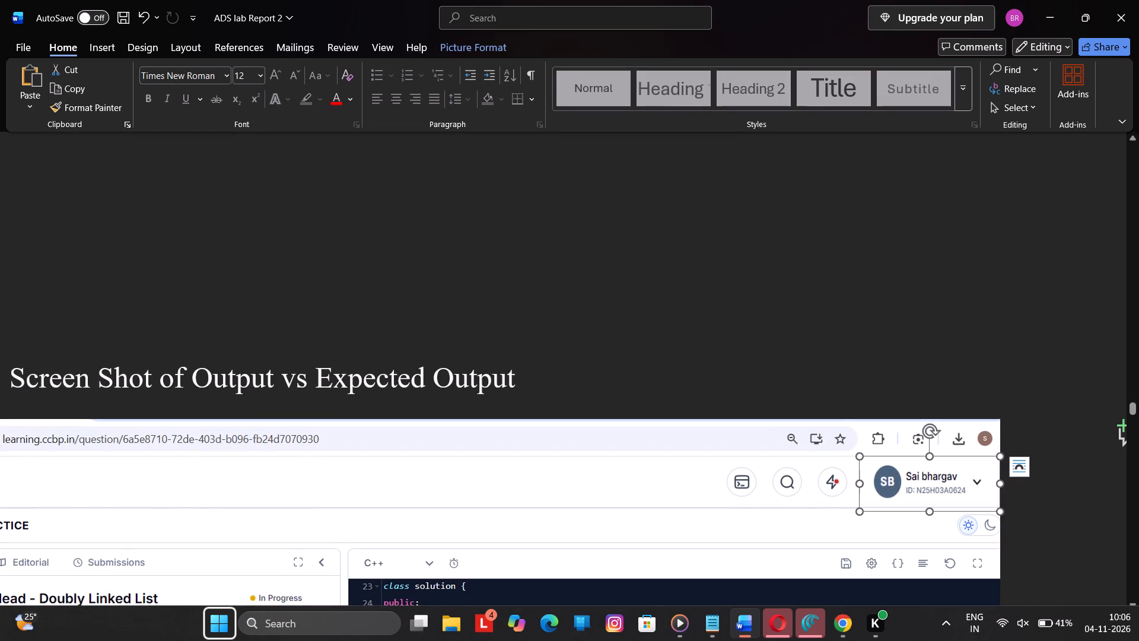
click(931, 458)
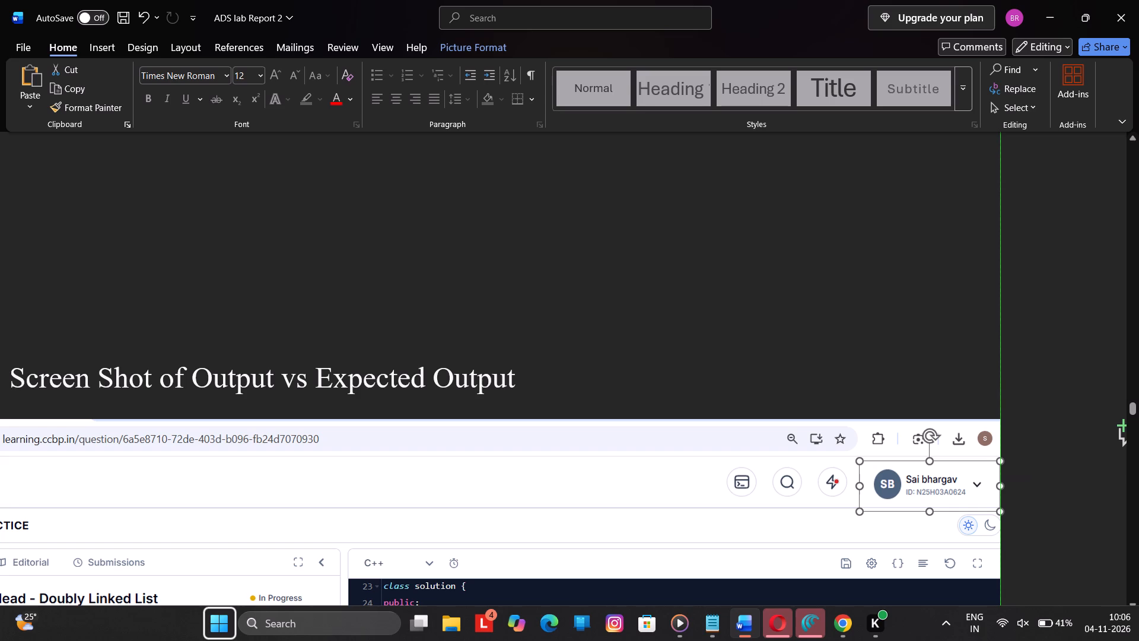
click(929, 513)
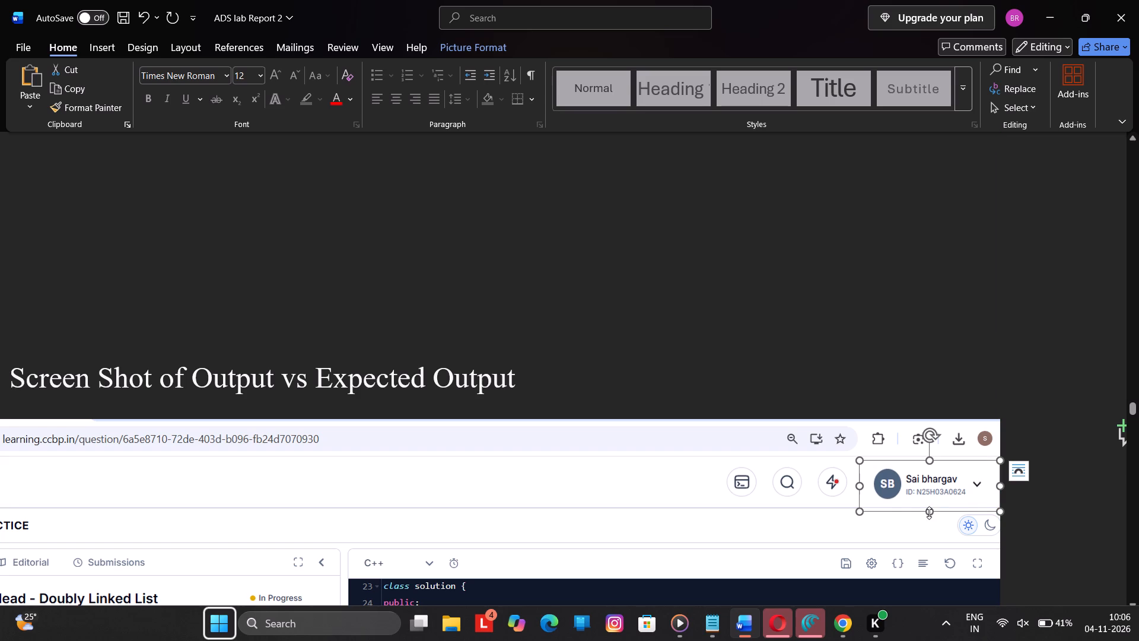
click(1029, 360)
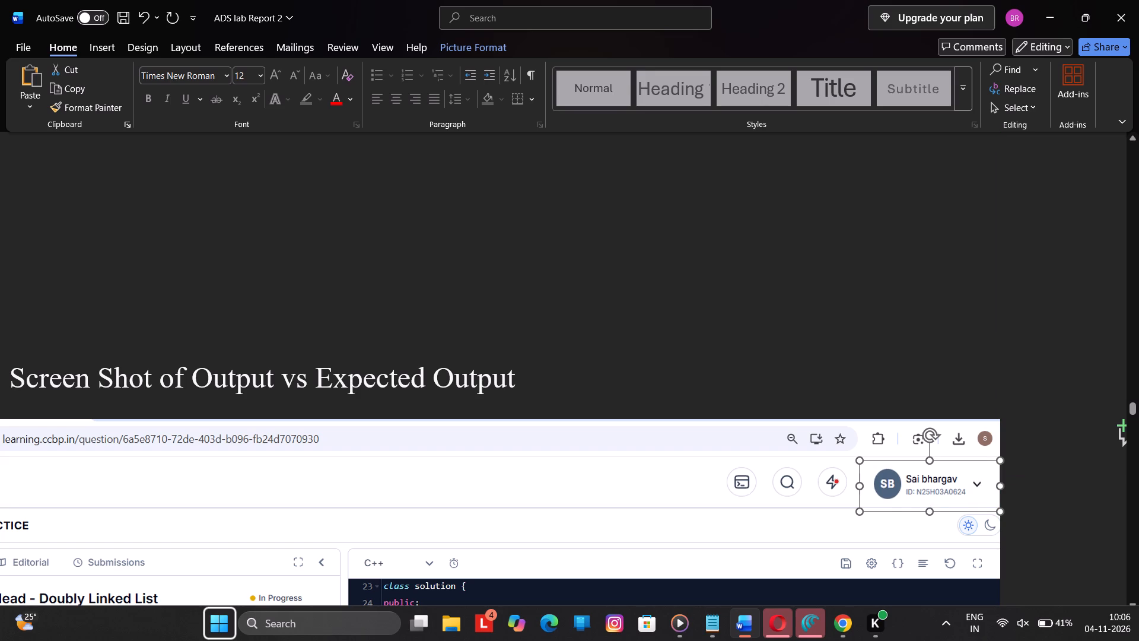
Look back through the report's earlier code and output screenshot pages up to the Objective page.
scroll(1017, 331, up, 2)
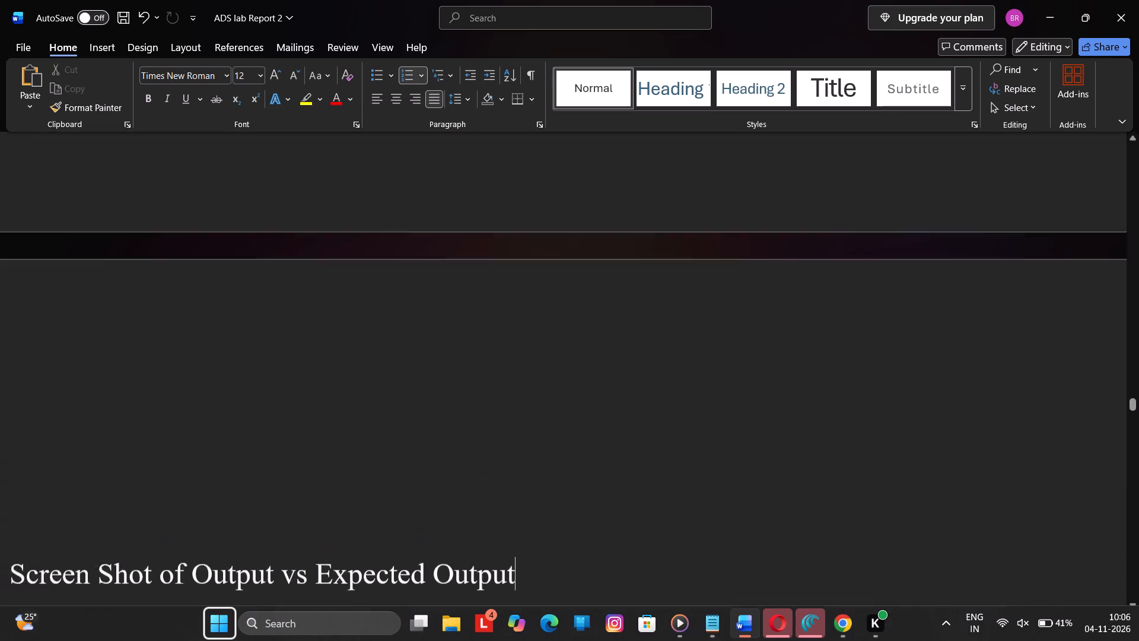
scroll(1017, 331, up, 4)
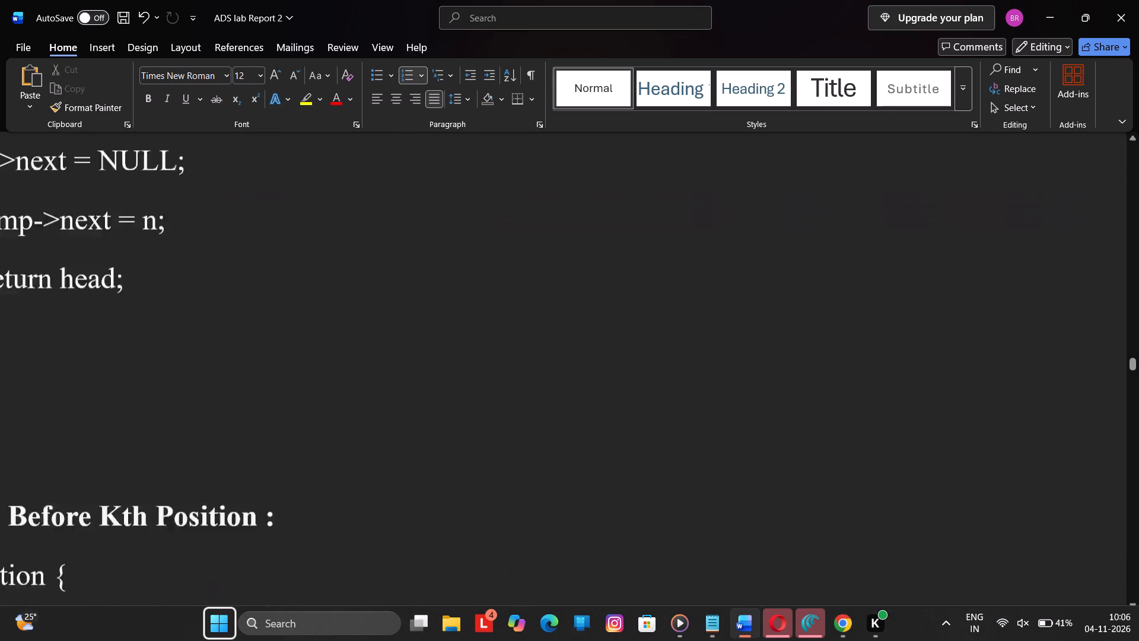
scroll(1017, 331, up, 4)
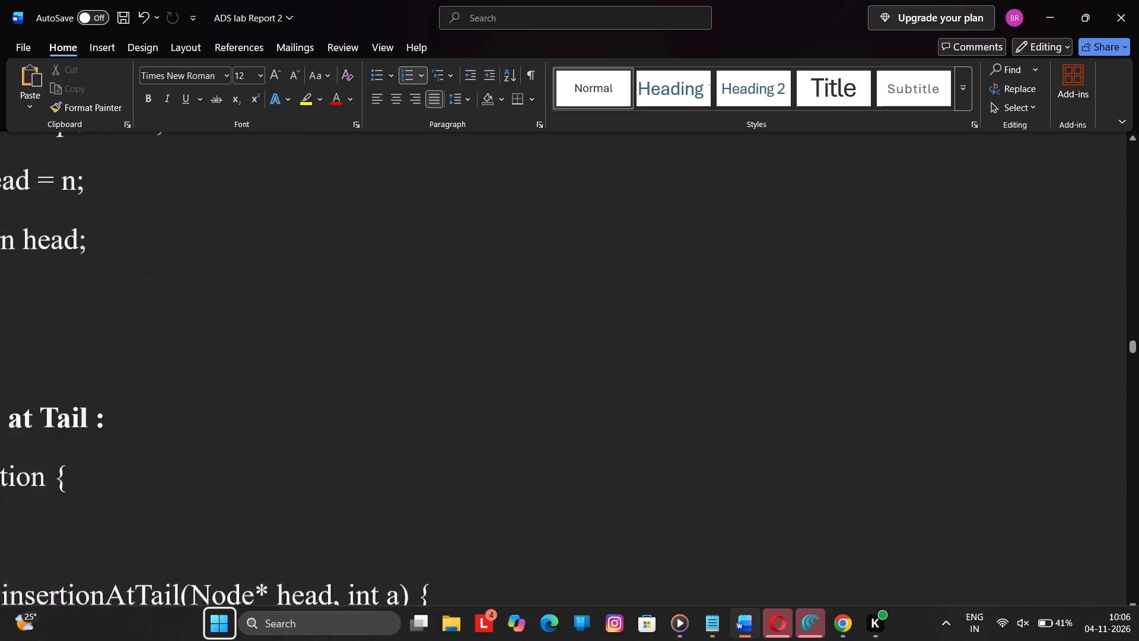
scroll(1017, 331, up, 5)
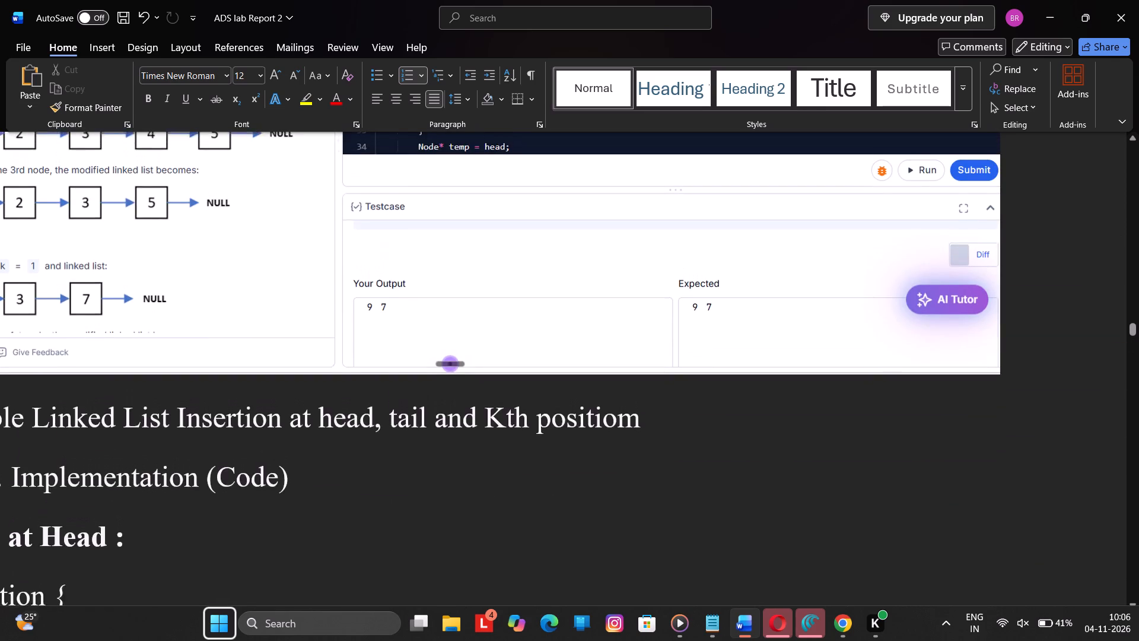
scroll(1017, 331, up, 2)
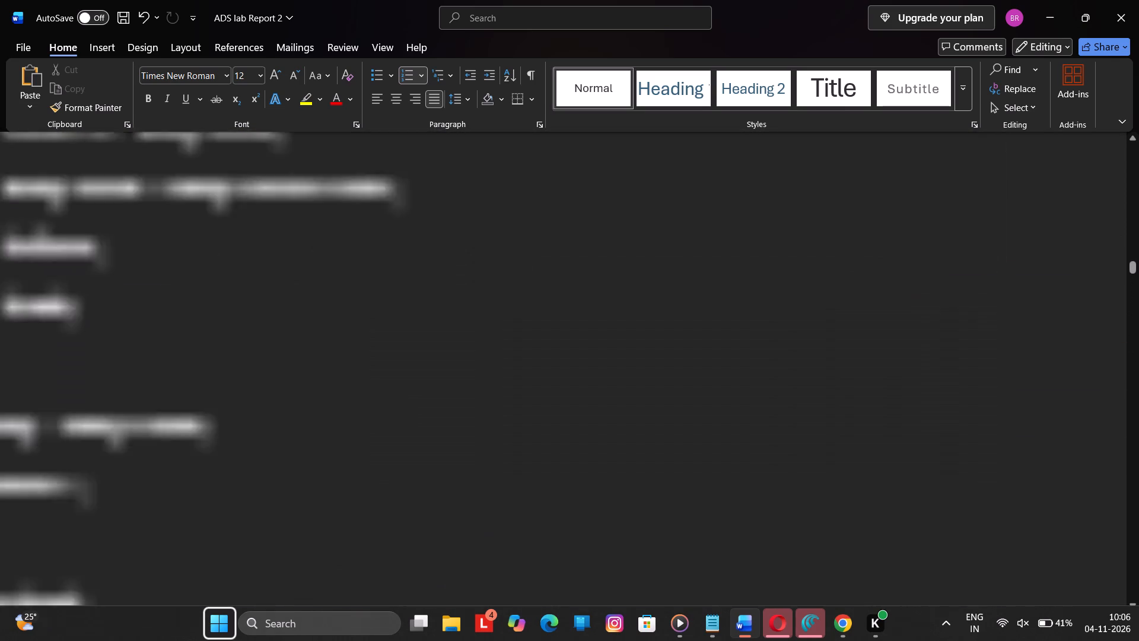
scroll(1017, 311, down, 2)
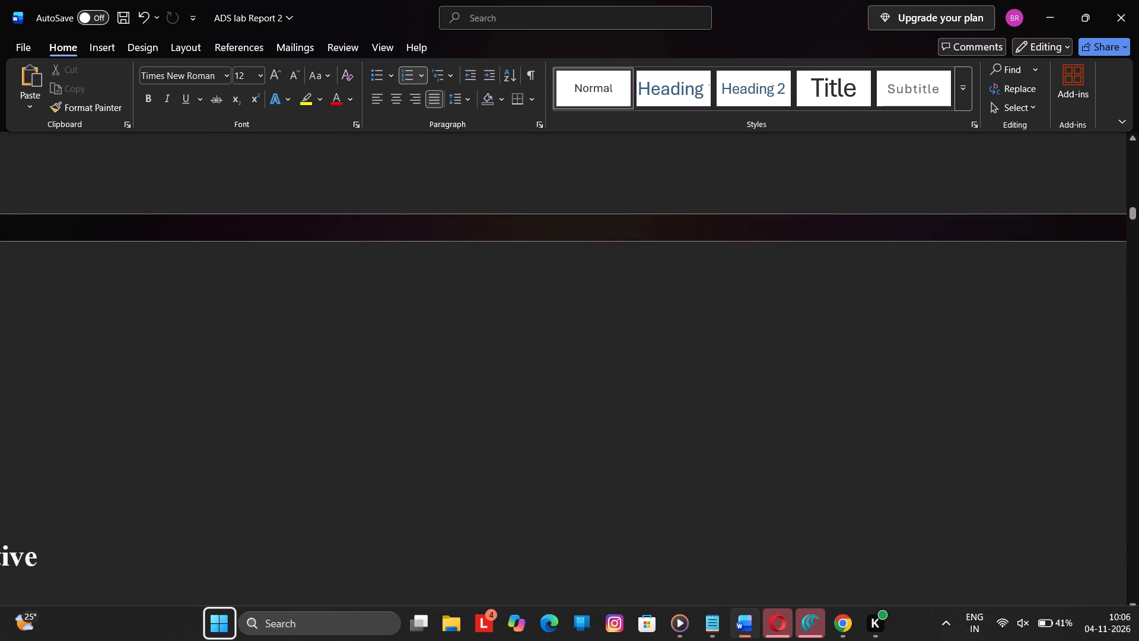
Open the print preview and check the report's pages, especially the badge pictures on the output screenshots.
key(ctrl+p)
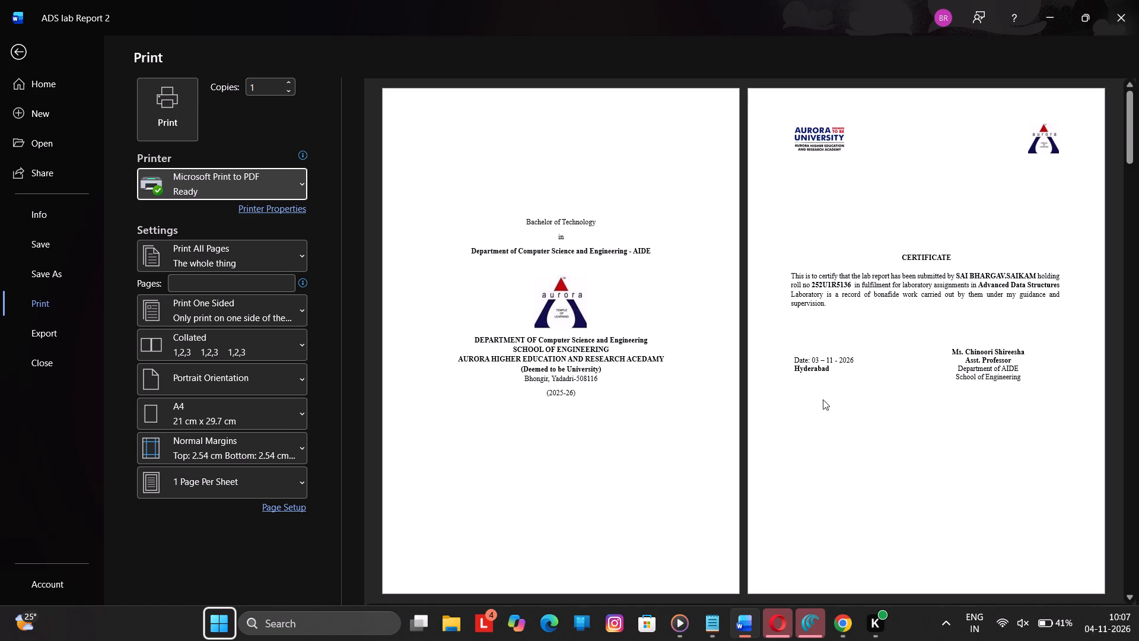
scroll(823, 399, down, 1)
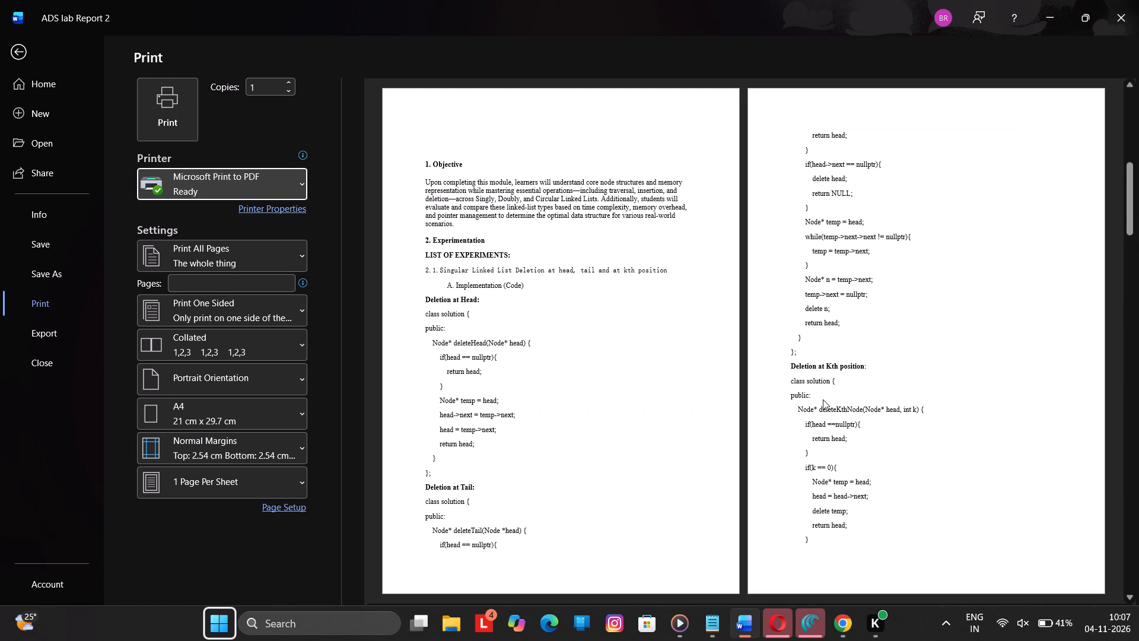
scroll(823, 399, down, 1)
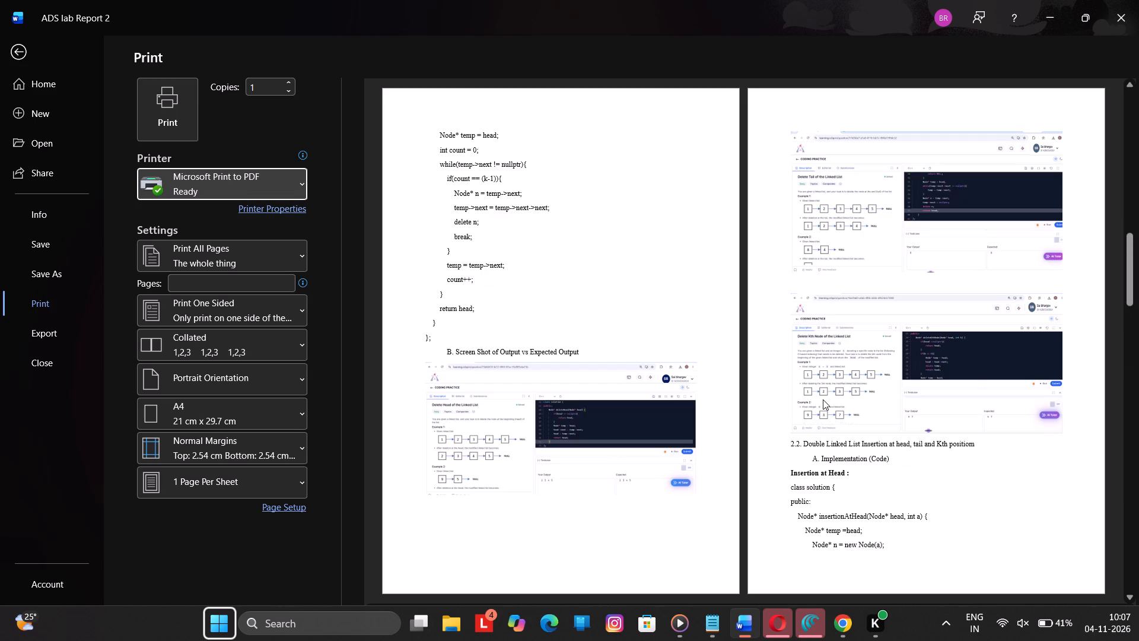
scroll(852, 385, down, 1)
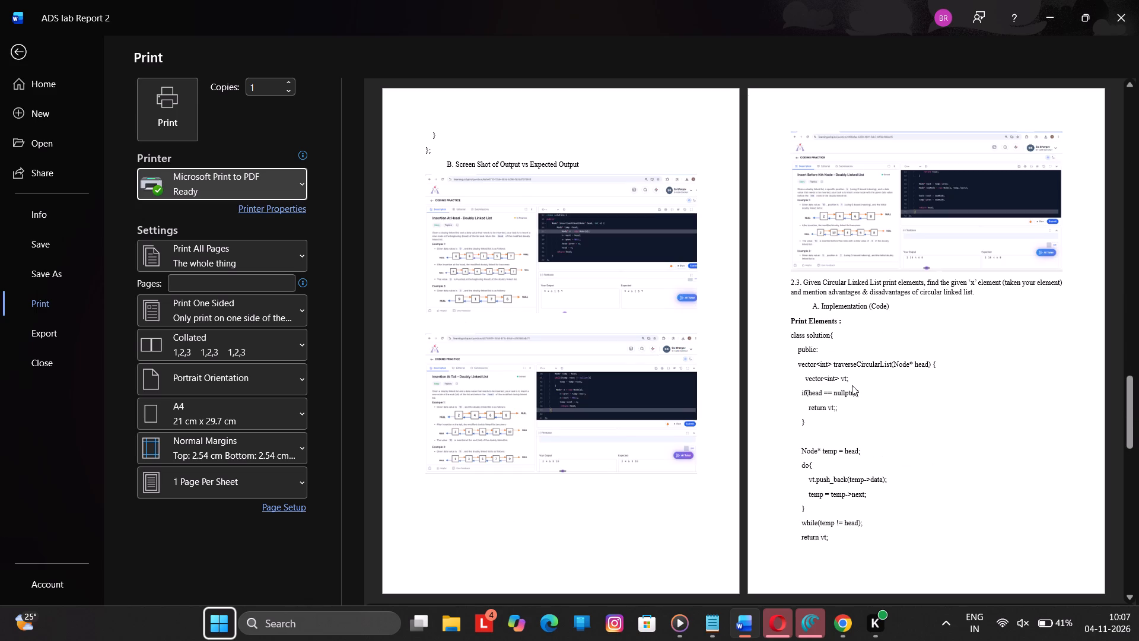
scroll(852, 385, down, 9)
Print the whole report to PDF, saving it in the Documents folder as lab 2 ADC.
click(142, 128)
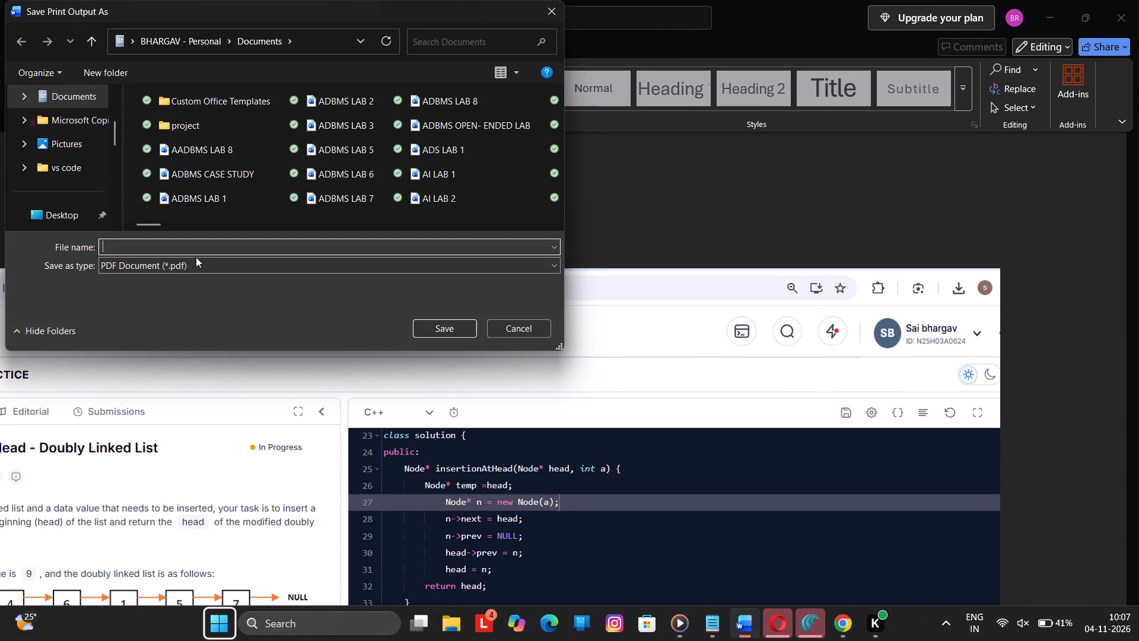
text(la)
text(b)
key(space)
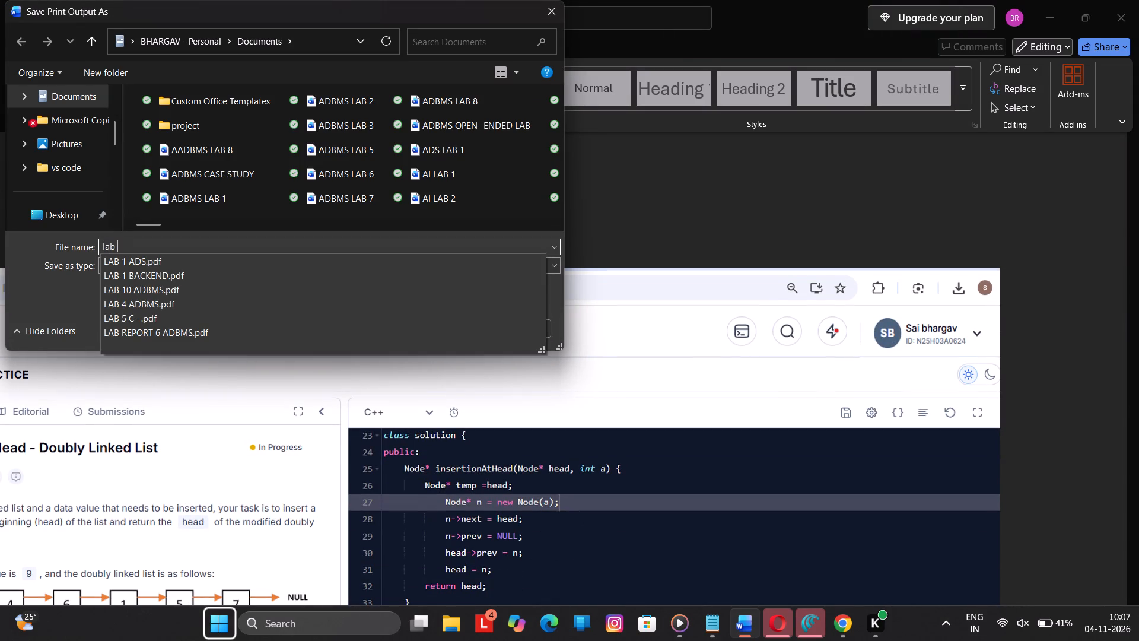
key(2)
key(space)
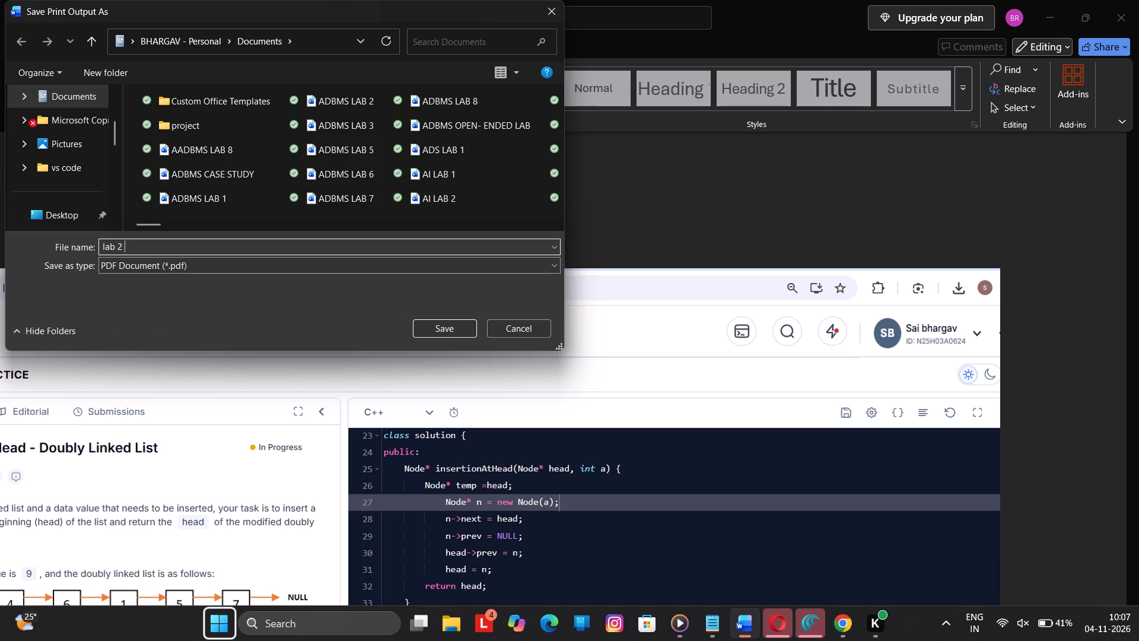
text(adc)
key(BackSpace)
key(BackSpace)
key(BackSpace)
key(a)
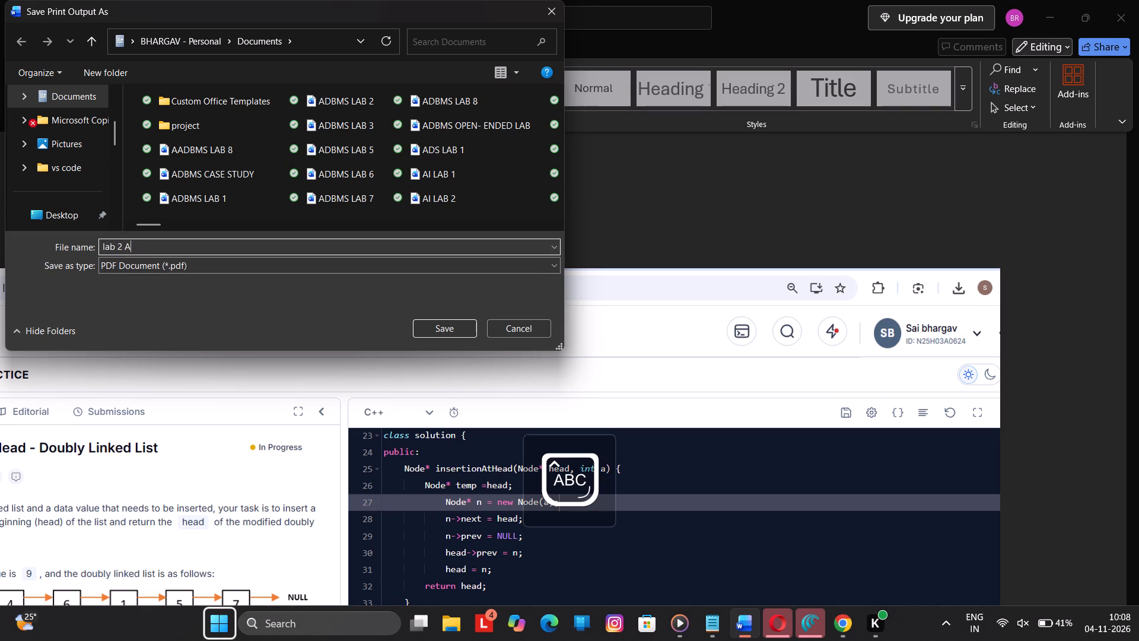
text(DC)
key(Return)
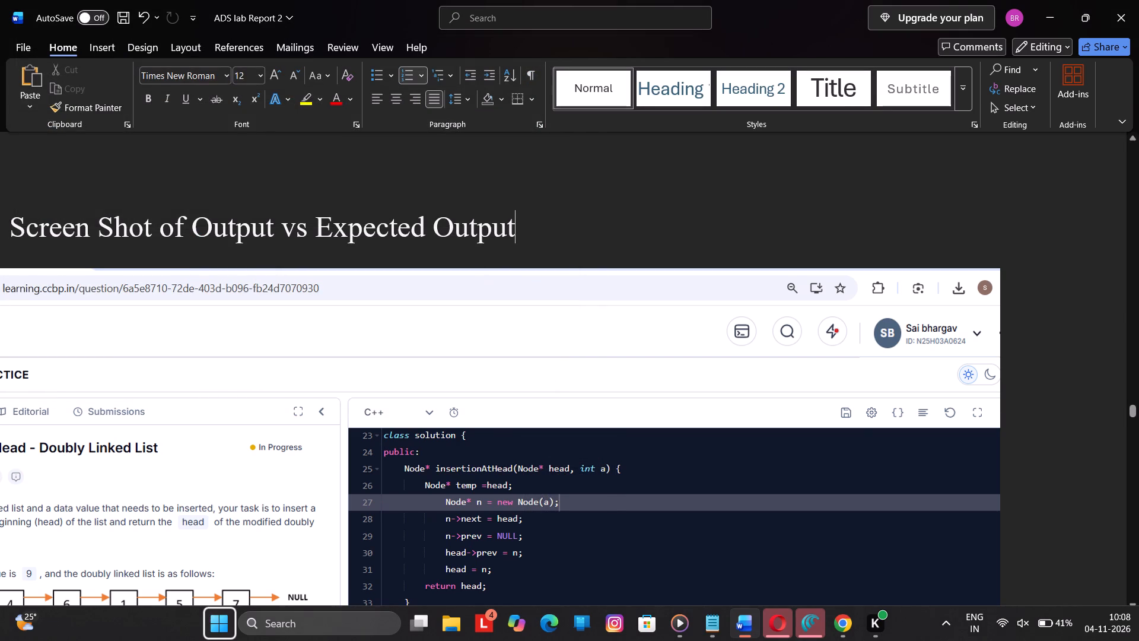
Switch to File Explorer and view the recent files on its Home page.
click(451, 618)
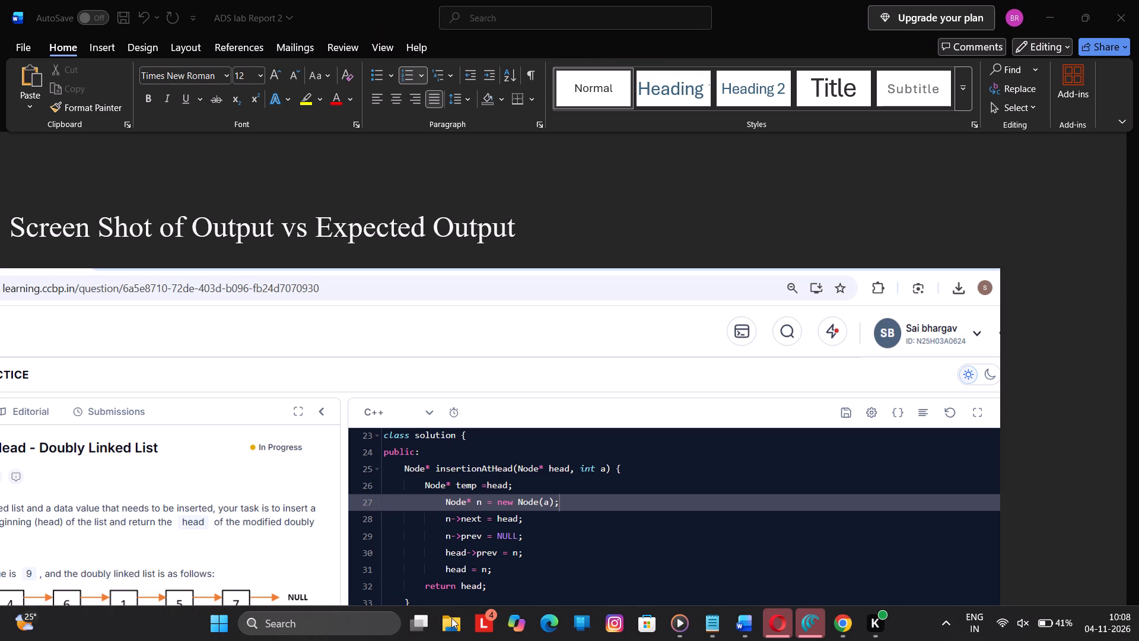
click(452, 620)
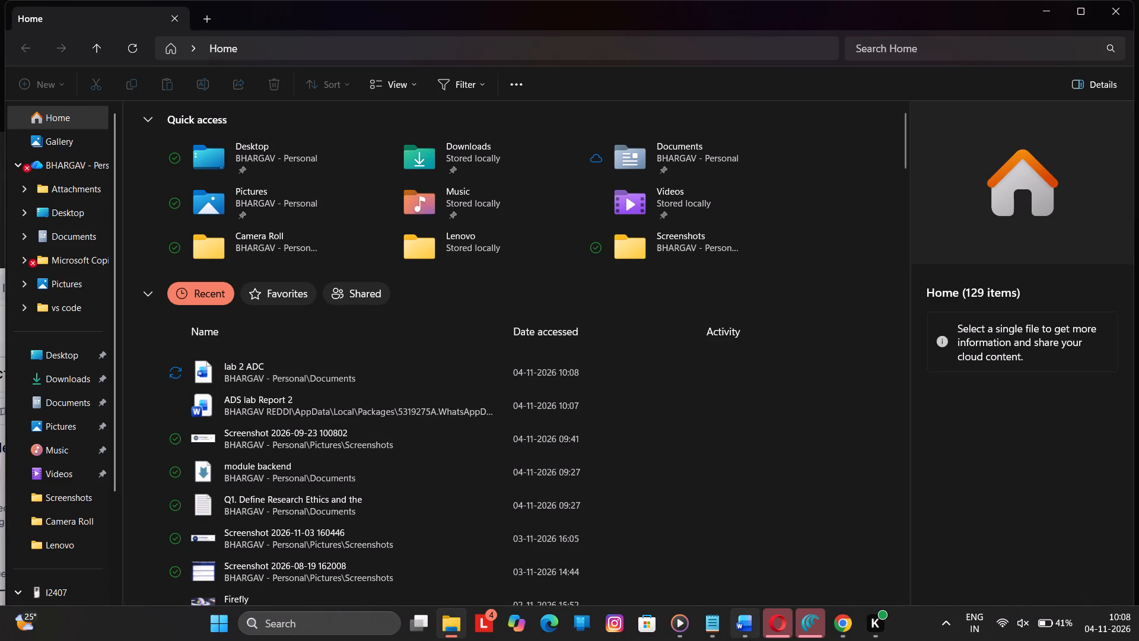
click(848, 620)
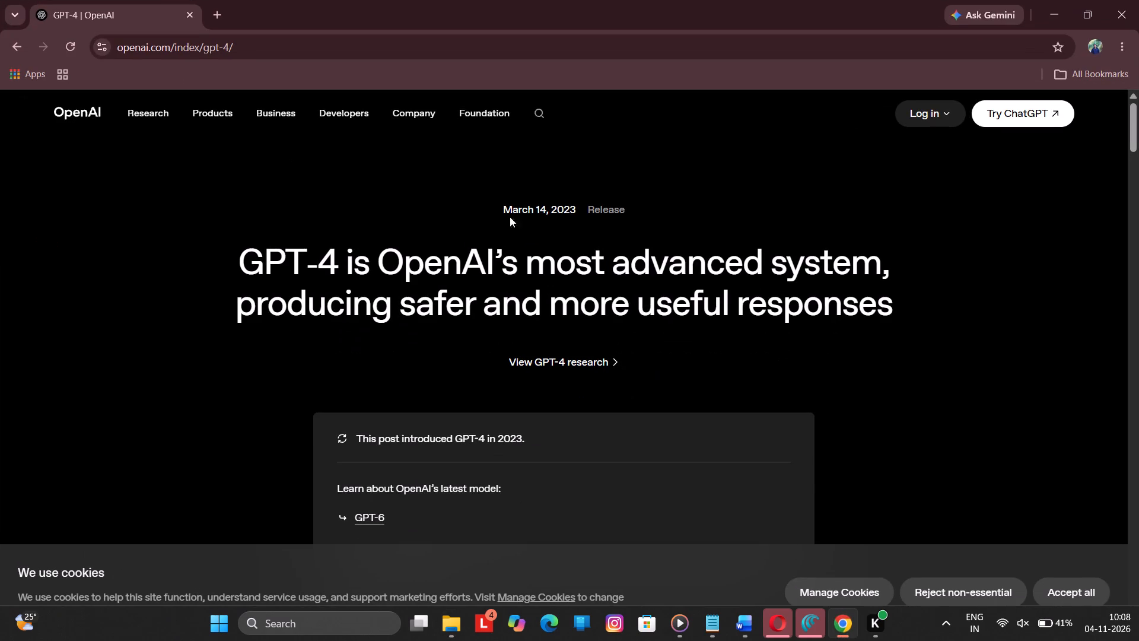
click(223, 0)
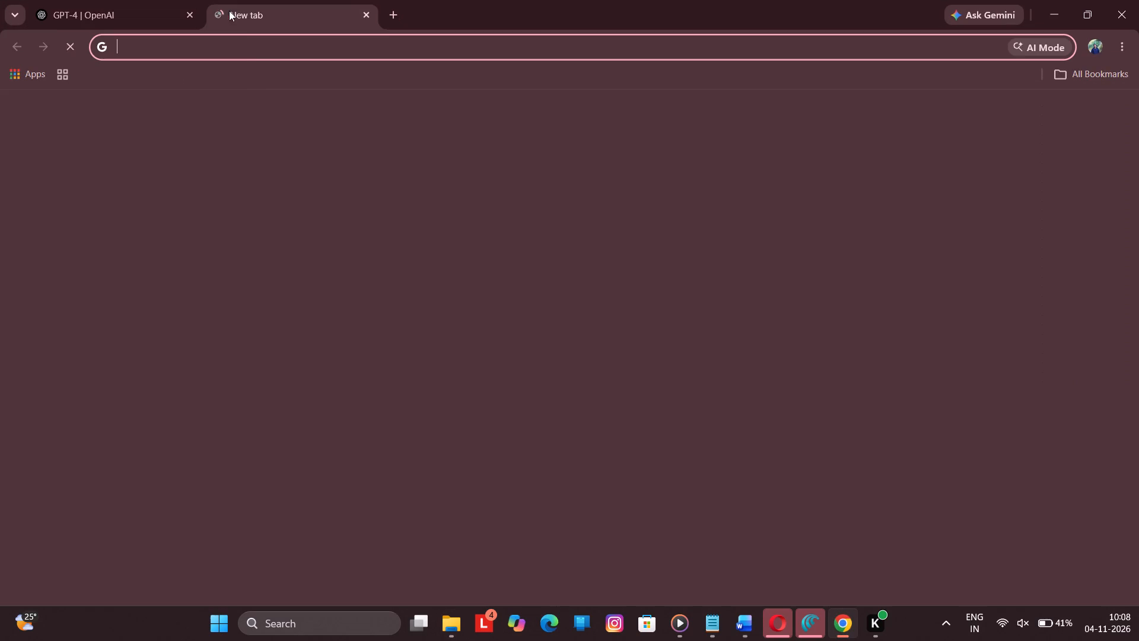
double_click(278, 427)
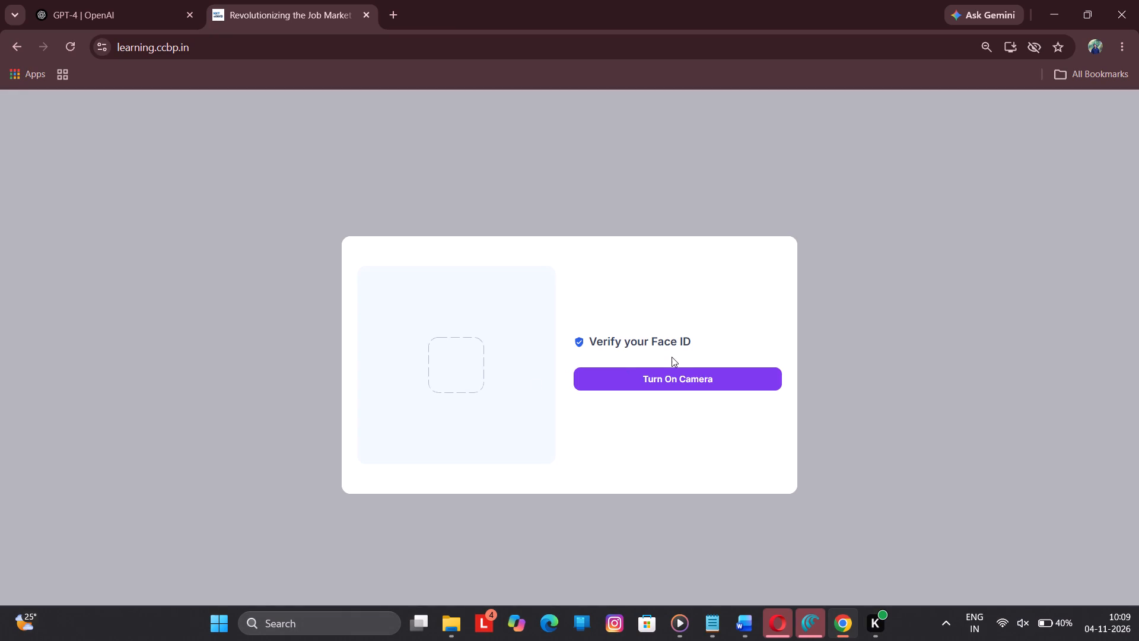
Turn on the camera and complete the portal's Face ID verification.
click(648, 383)
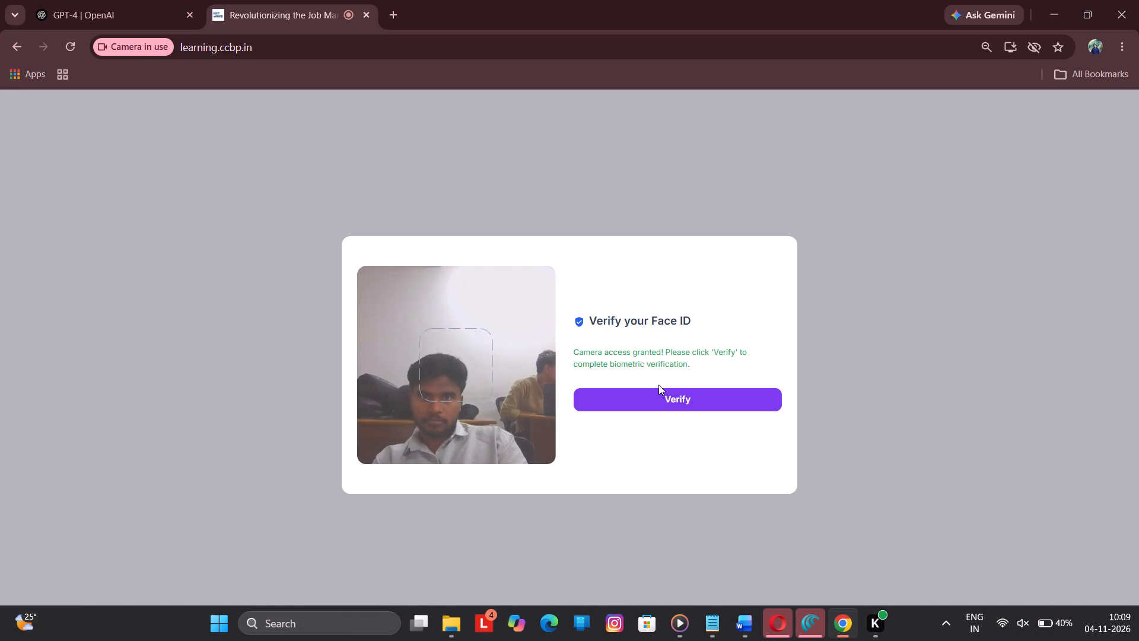
click(658, 383)
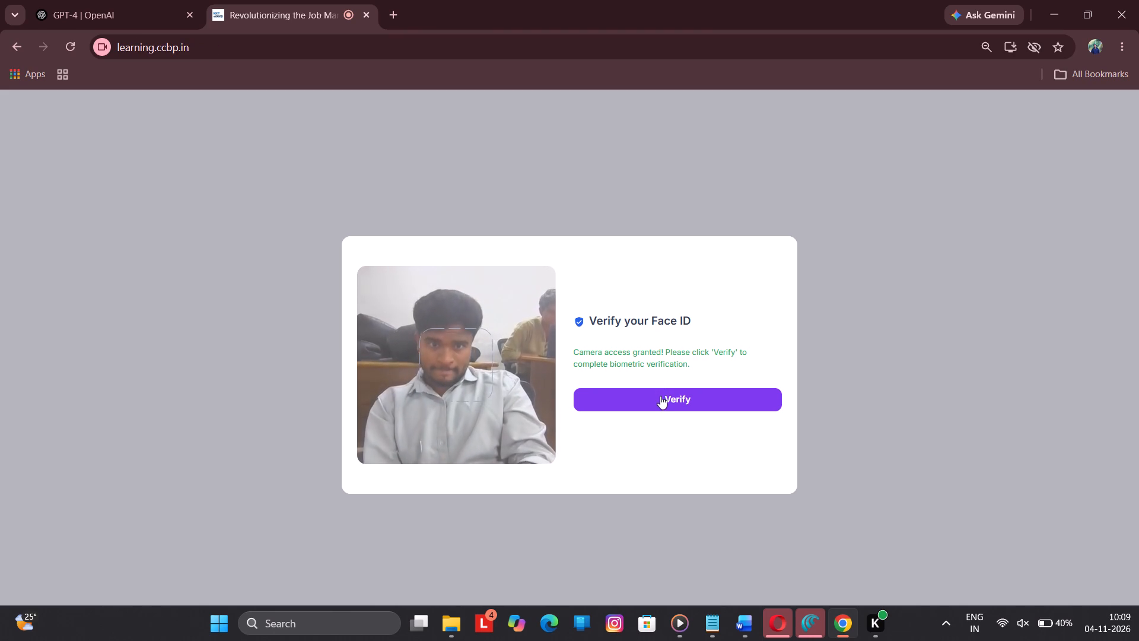
click(660, 396)
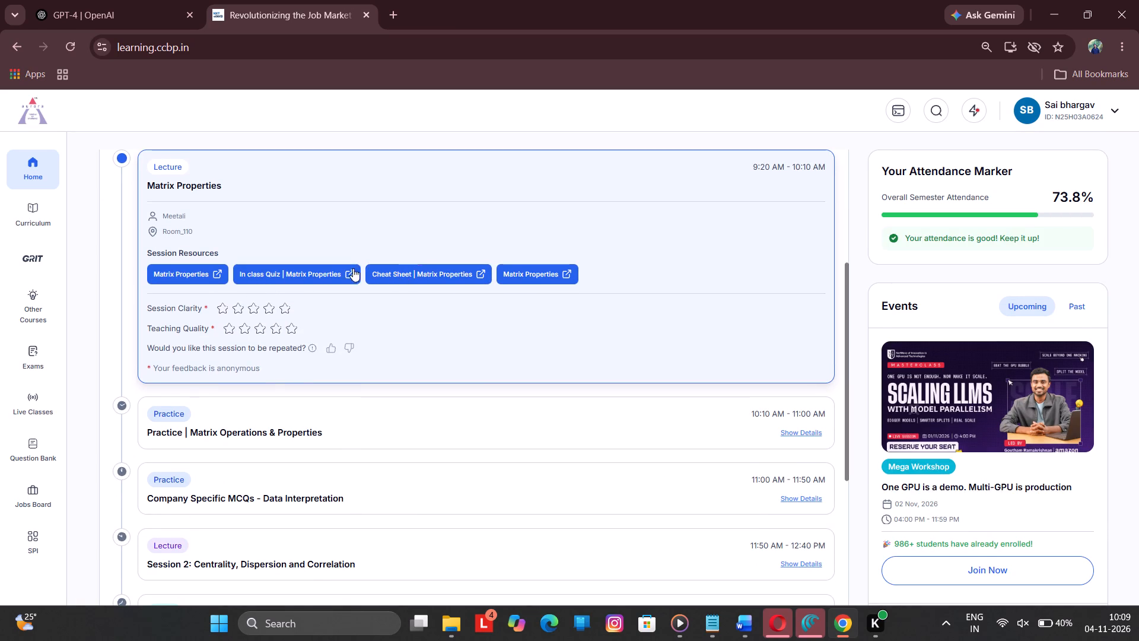
Open the In class Quiz | Matrix Properties from the lecture's session resources and join the live quiz with the instructor's quiz code.
click(316, 268)
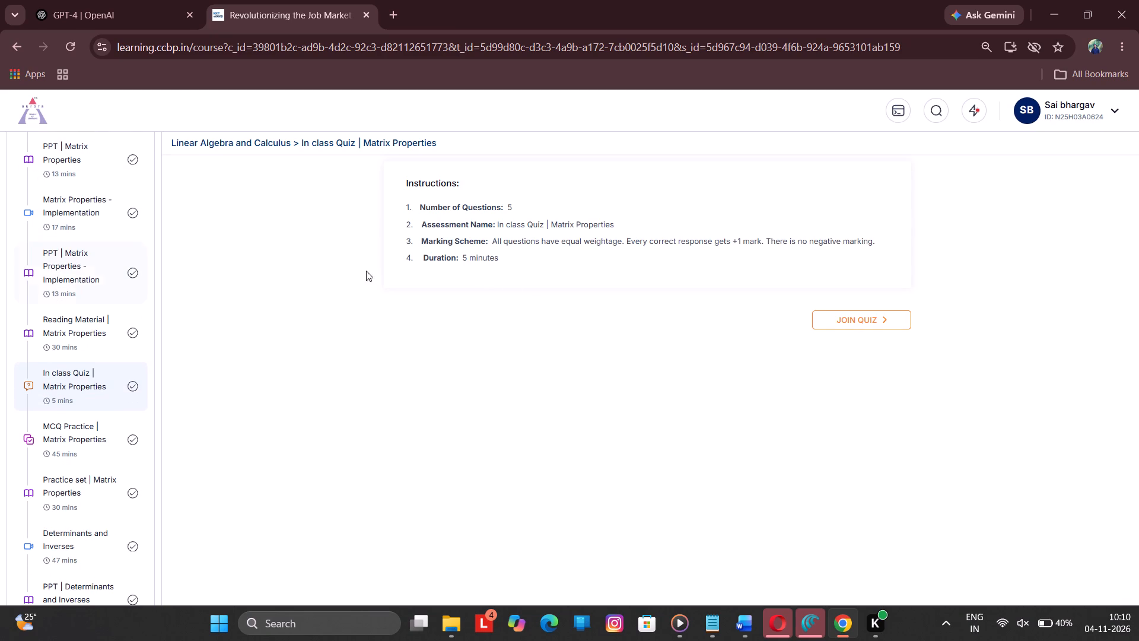
click(867, 315)
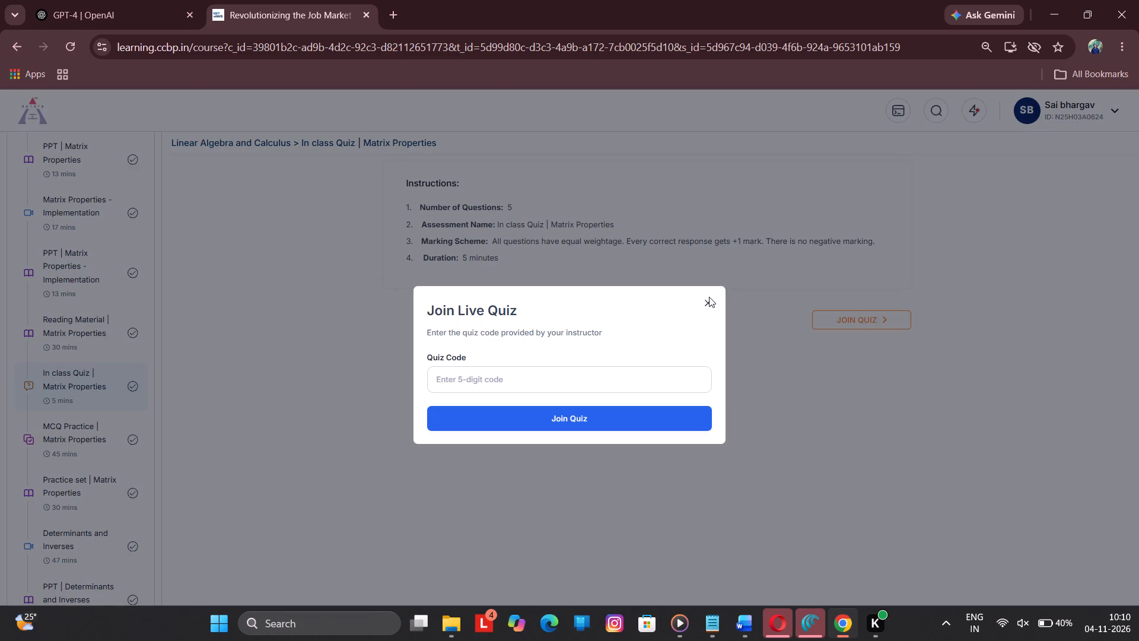
click(504, 379)
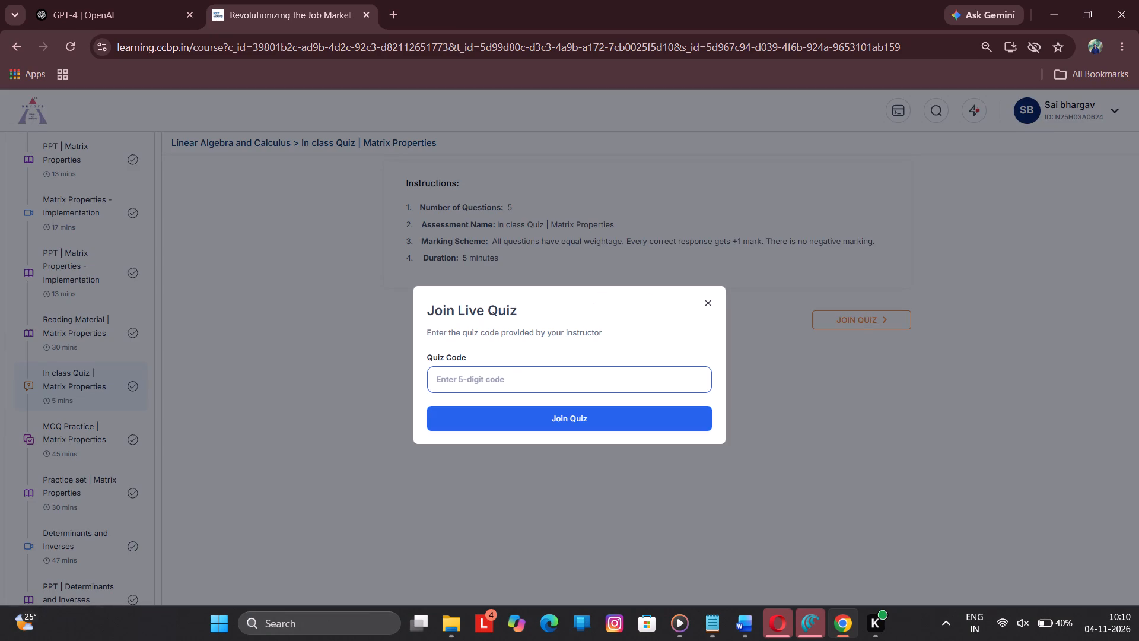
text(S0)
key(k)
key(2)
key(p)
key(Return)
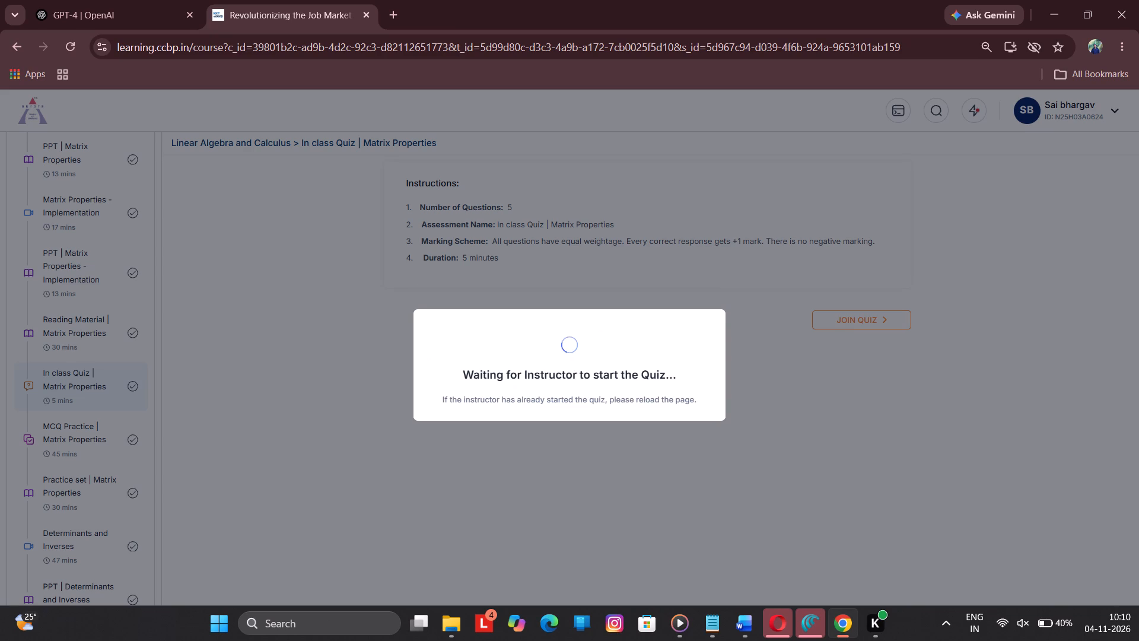